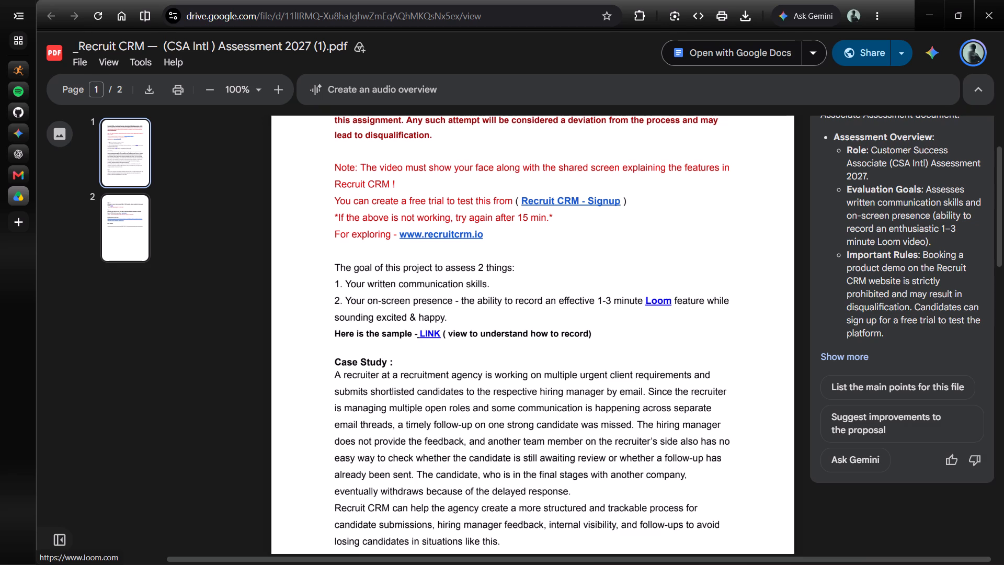
Open the sample Loom recording linked in the assessment PDF and pause its playback.
click(429, 336)
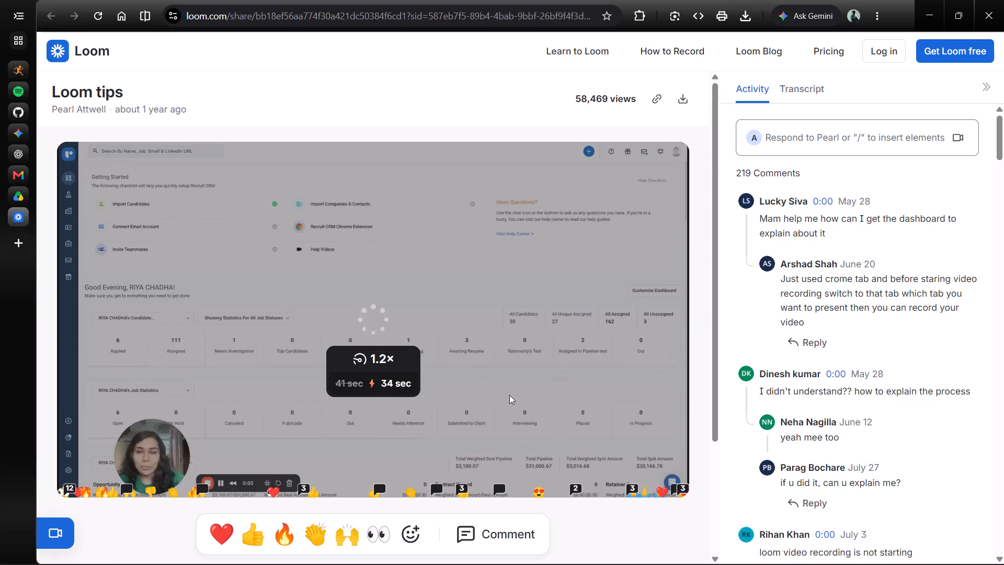
key(space)
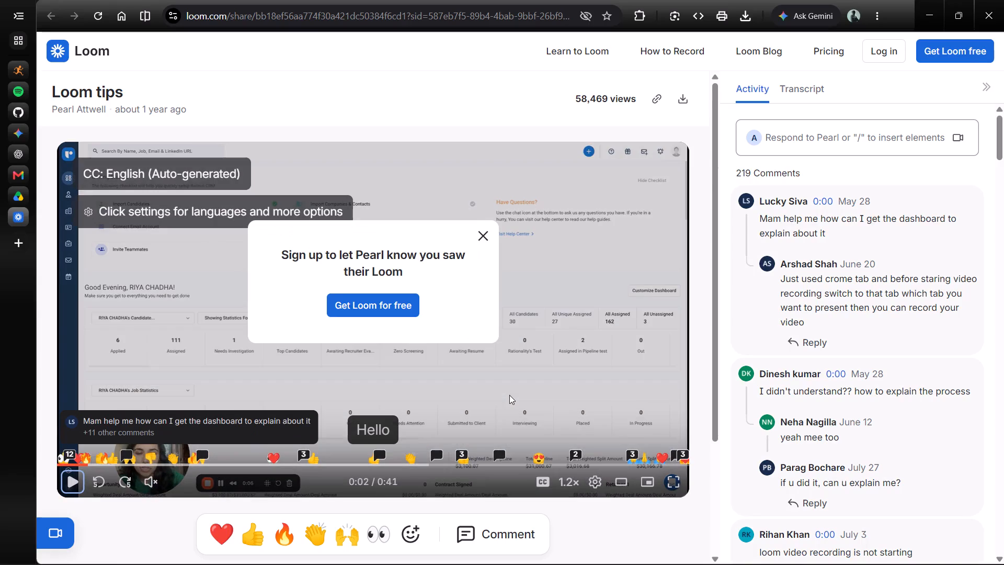
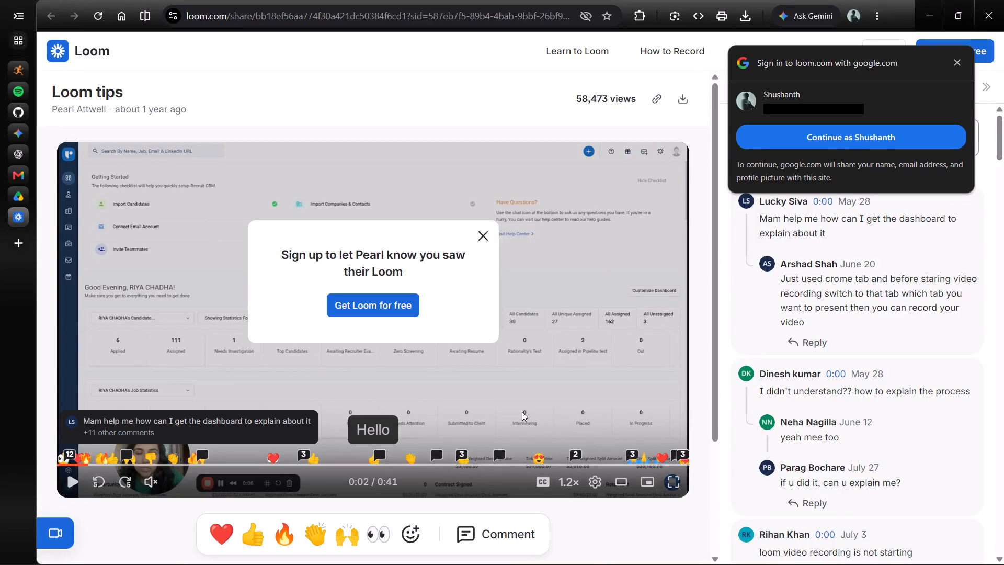
Watch the sample Loom tips recording with sound turned on, then close it to return to the assessment PDF.
key(space)
click(645, 362)
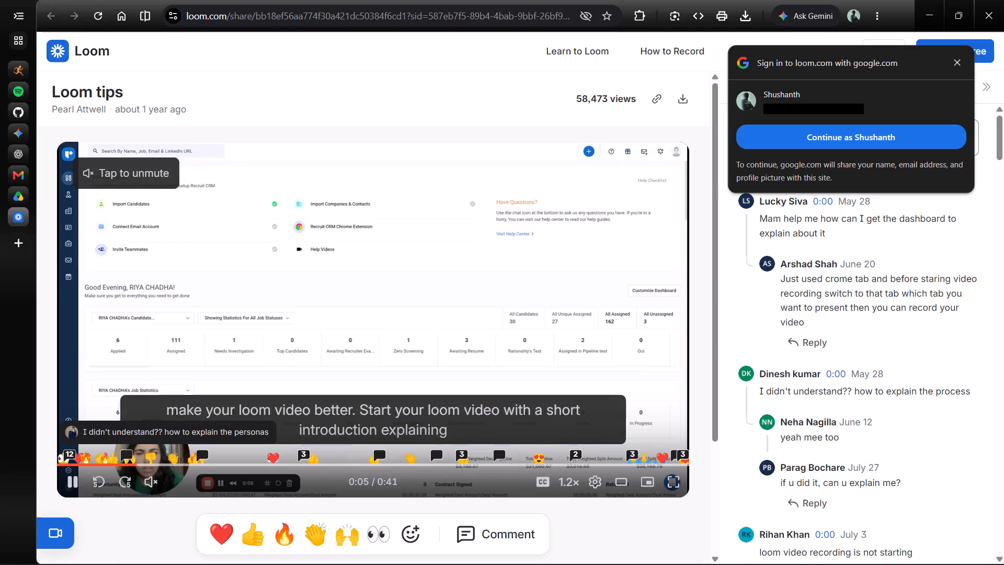
click(151, 481)
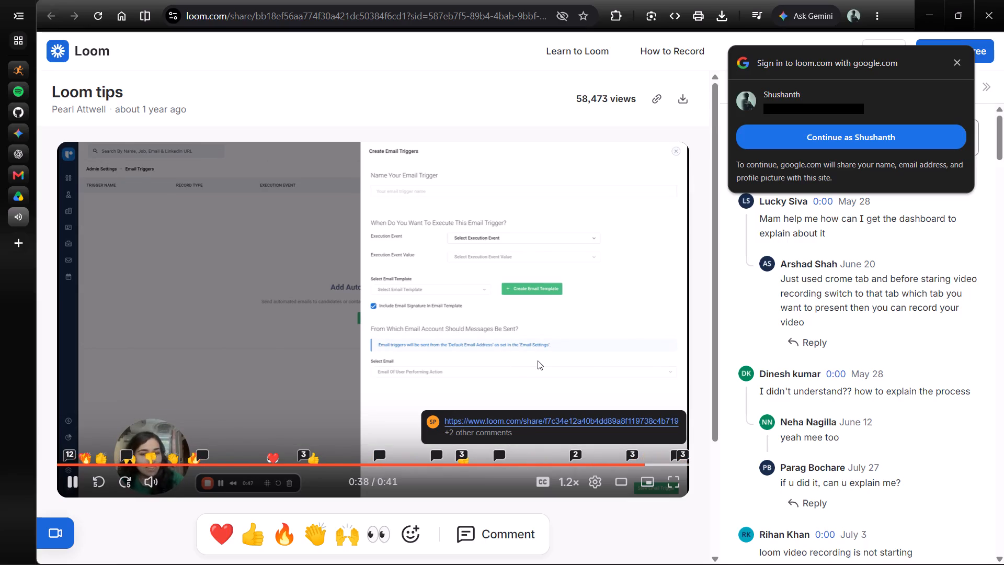
key(ctrl+w)
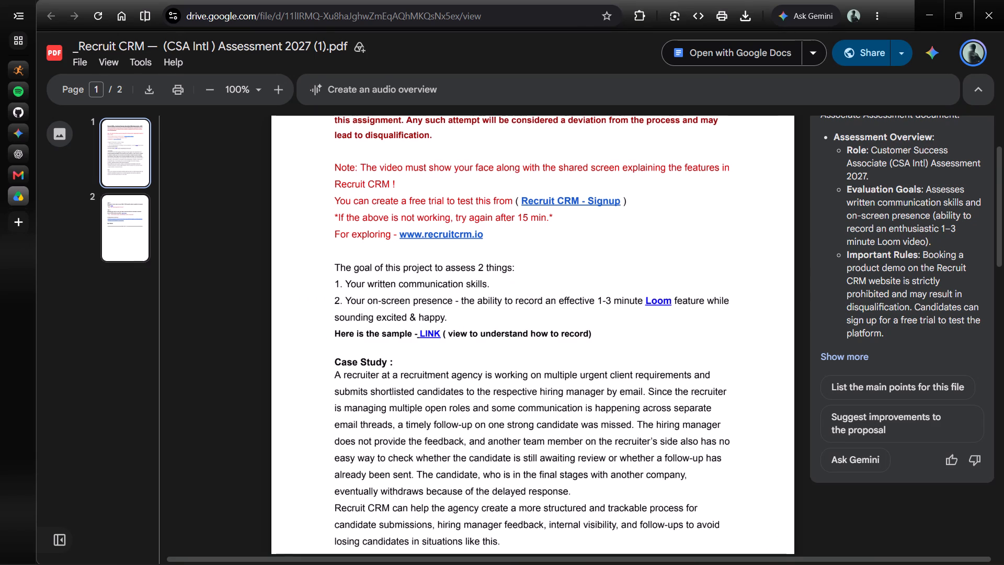
scroll(483, 318, up, 2)
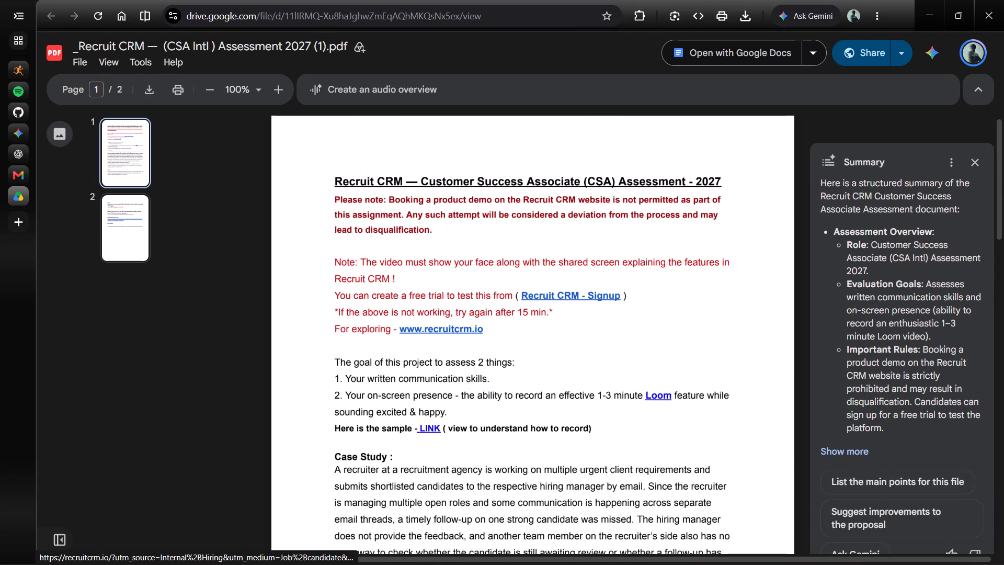
click(459, 332)
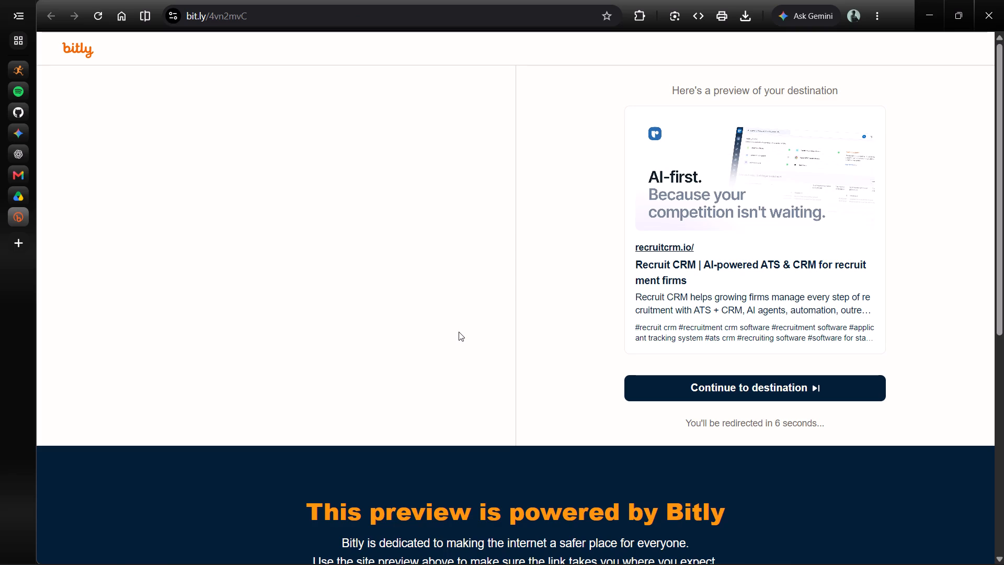
scroll(527, 296, up, 4)
click(642, 378)
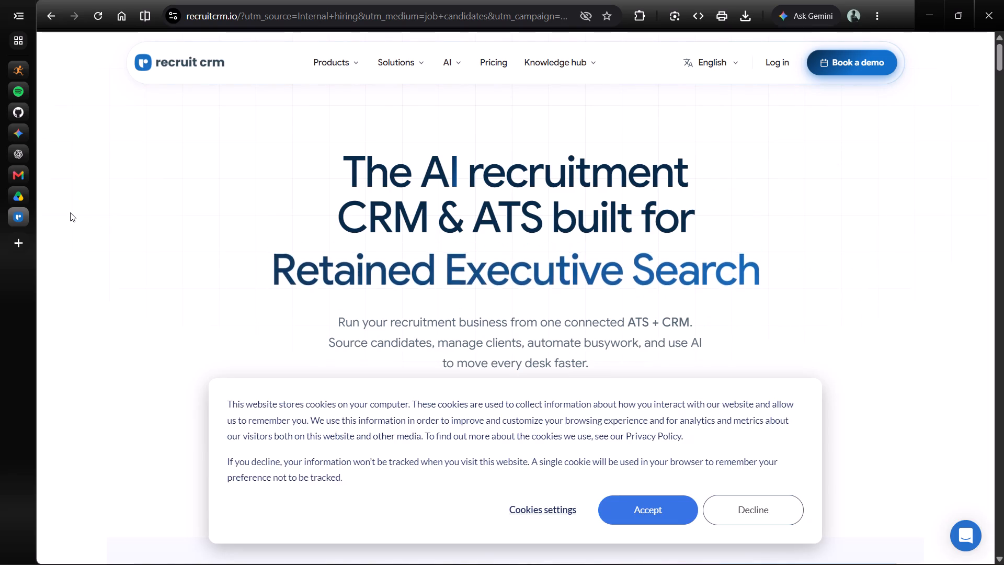
key(ctrl+w)
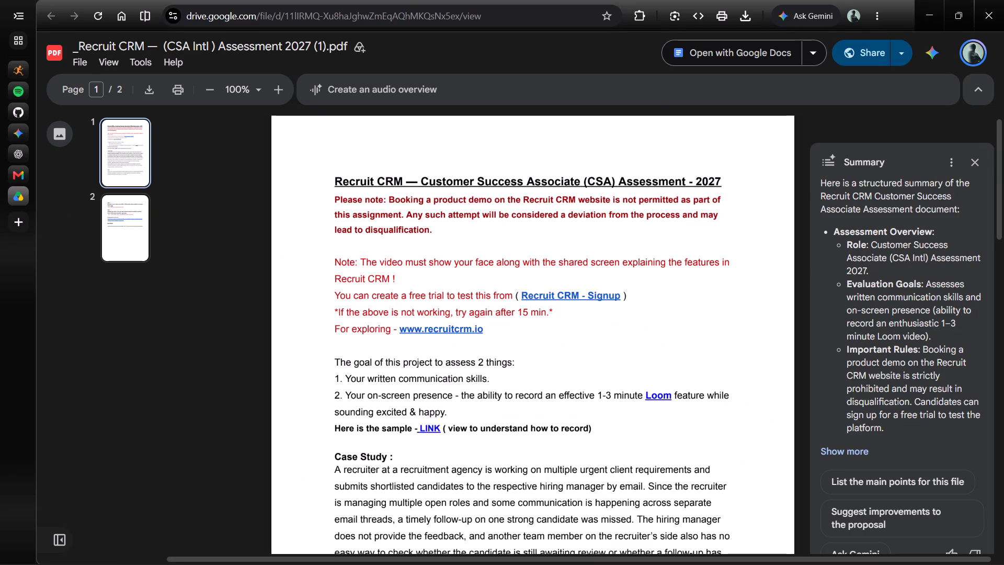
Open the Recruit CRM - Signup link from the assessment PDF and accept the website's cookies.
scroll(776, 299, down, 1)
scroll(589, 253, down, 1)
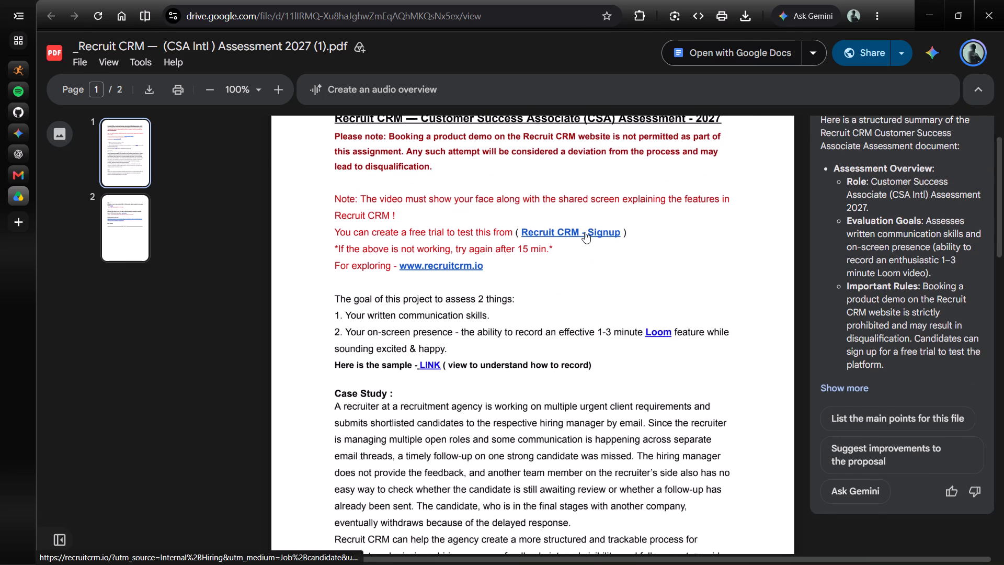
click(585, 232)
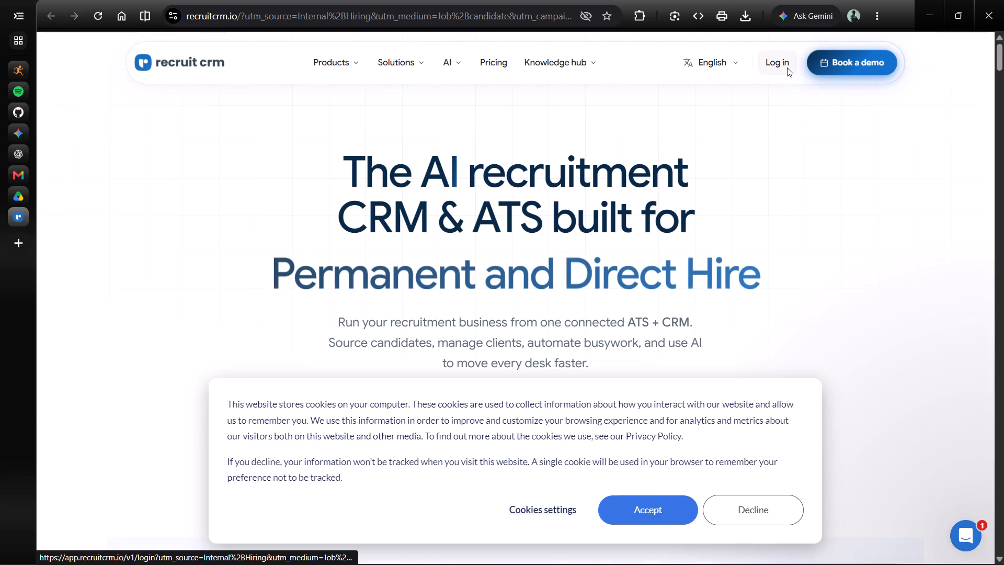
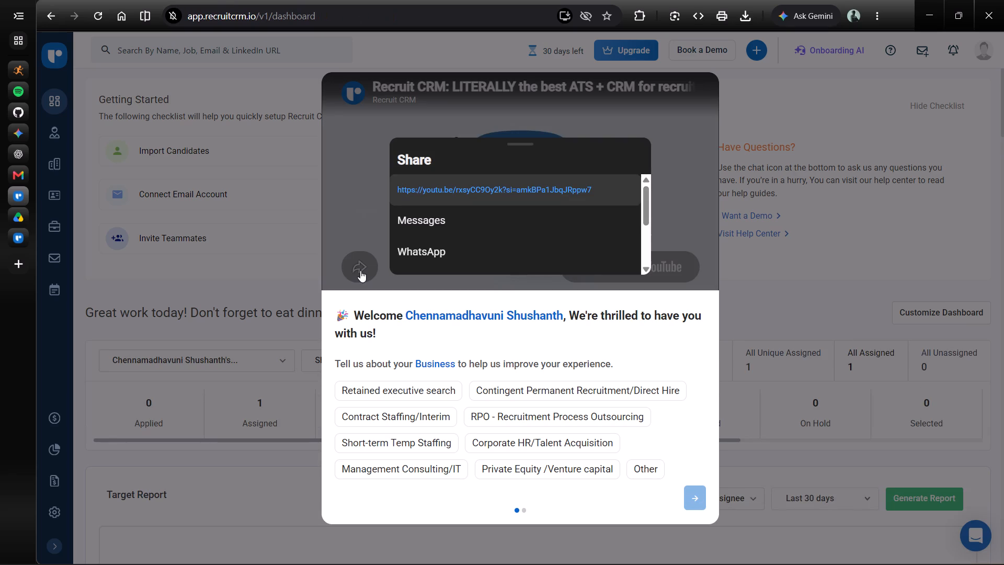
Complete the welcome questionnaire with Management Consulting/IT as the business and 1-3 ATS/CRM users, and get started on the dashboard.
key(Escape)
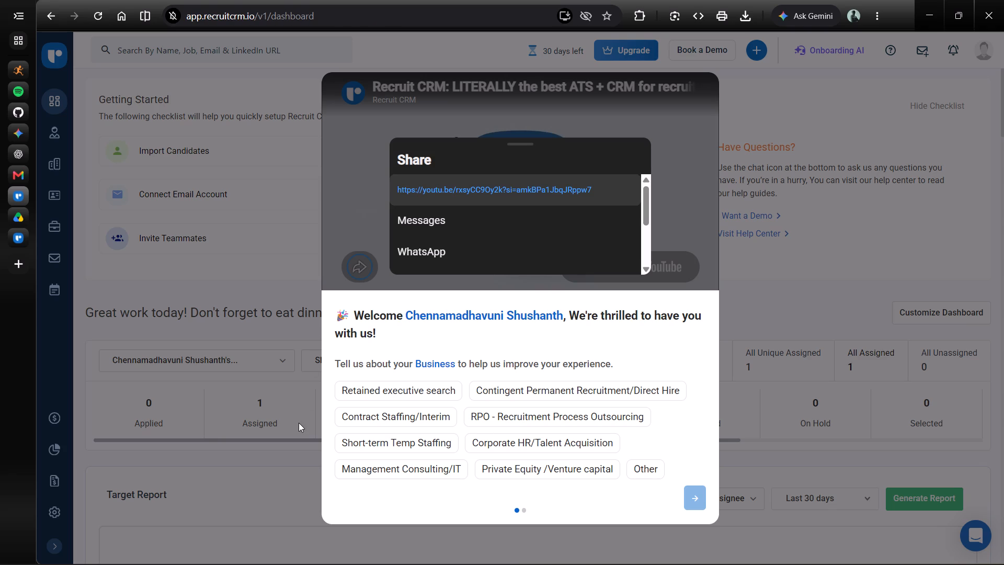
scroll(566, 411, left, 3)
click(421, 474)
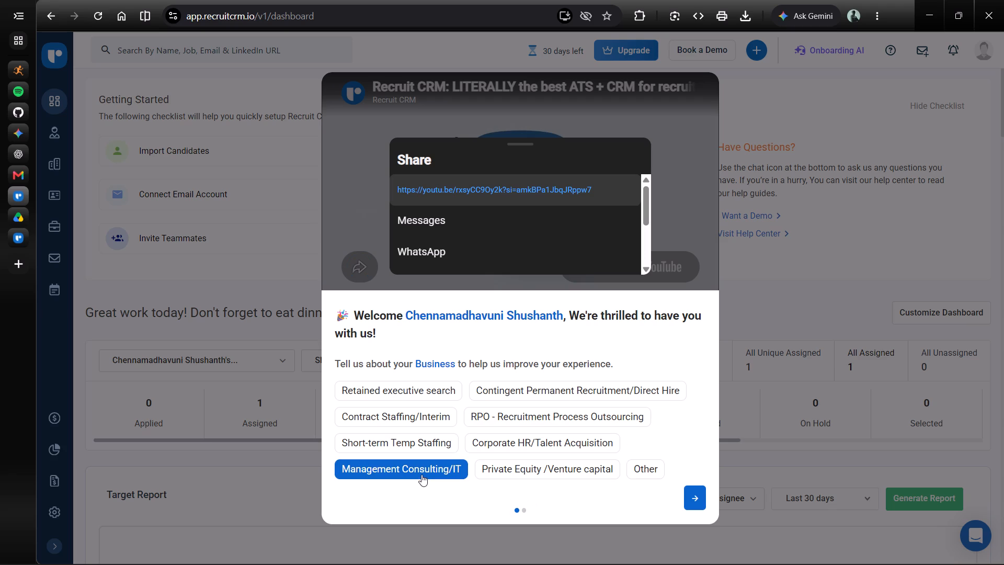
click(689, 493)
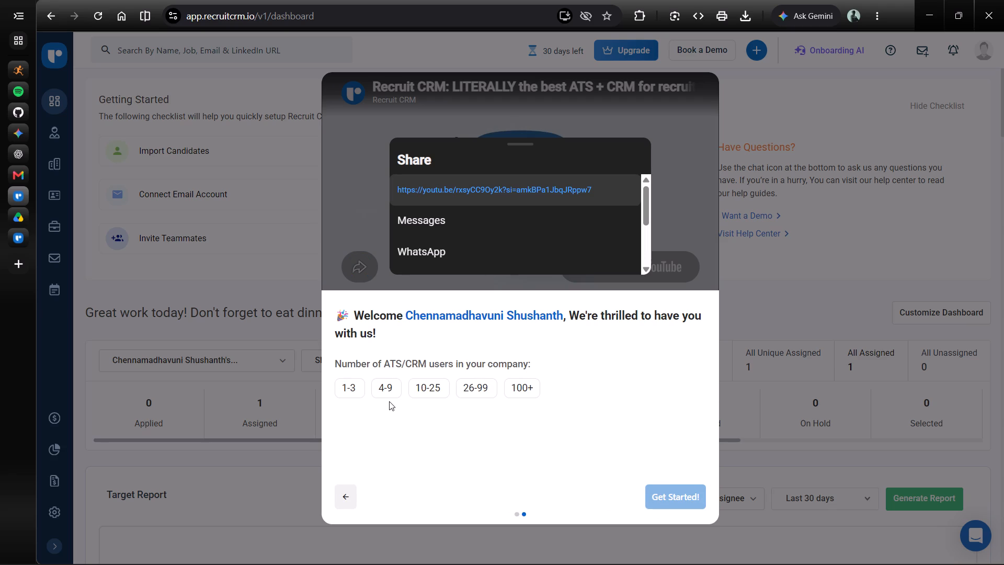
click(344, 395)
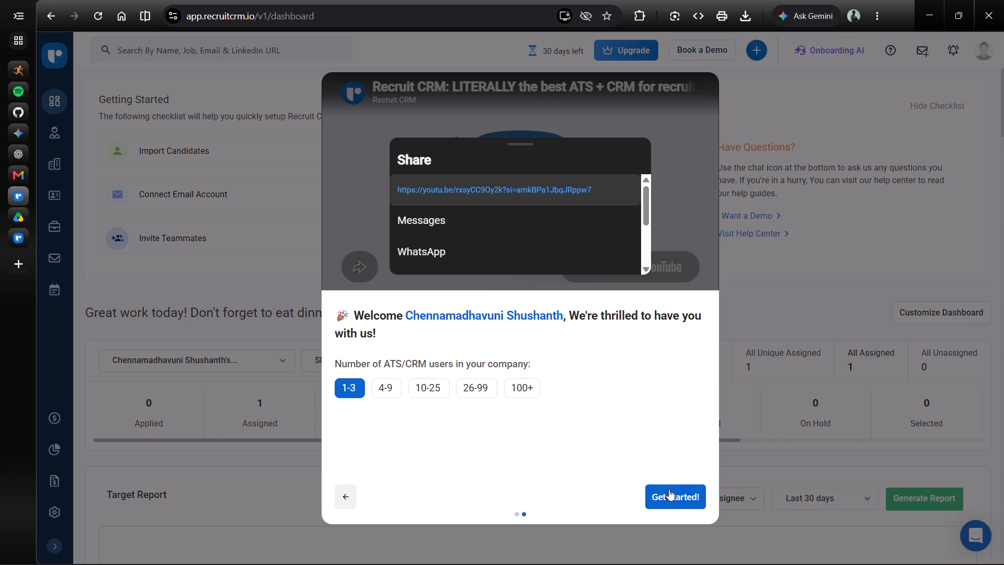
click(671, 494)
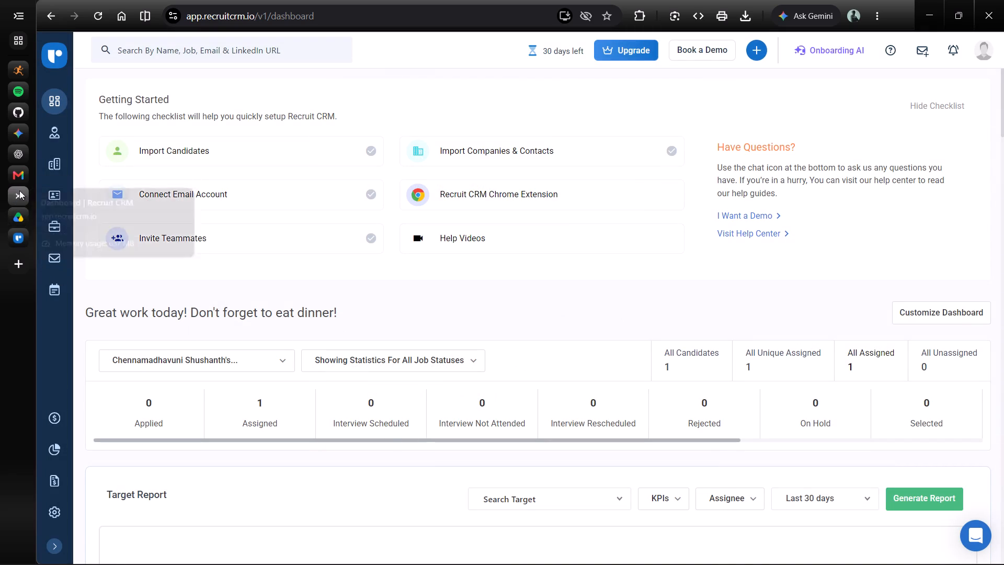
Close the leftover Recruit CRM email verification page and return to the assessment PDF.
click(17, 236)
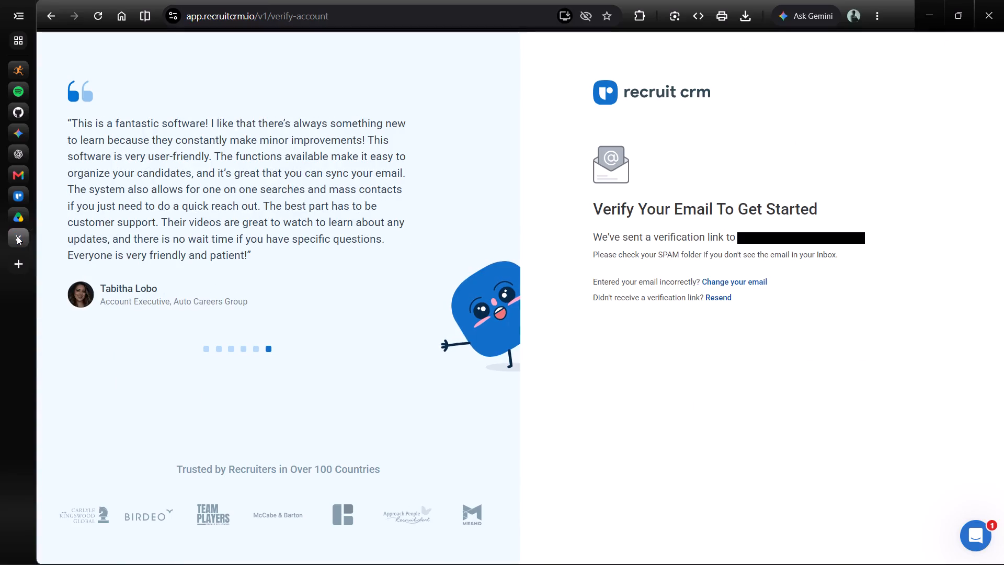
click(17, 236)
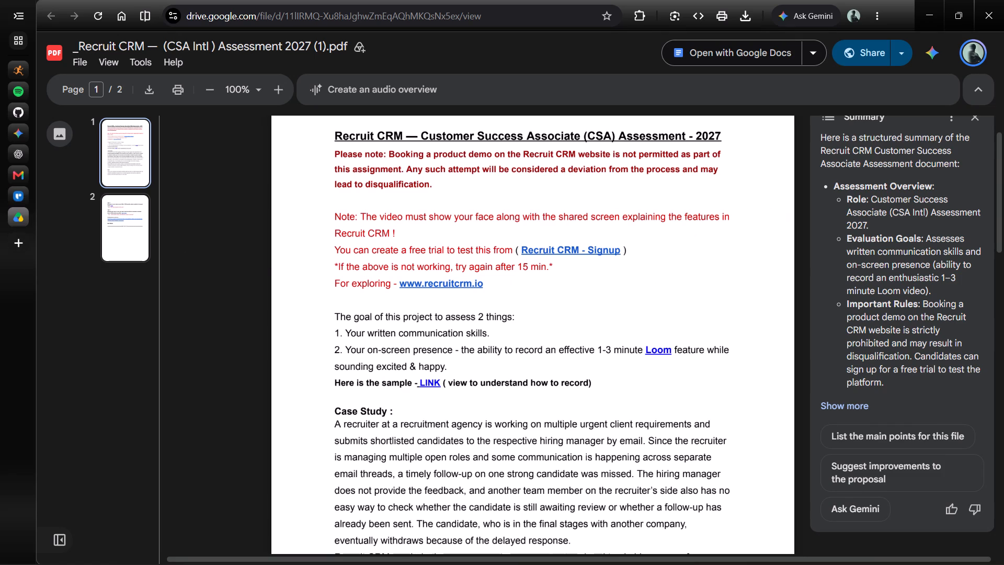
scroll(331, 271, down, 2)
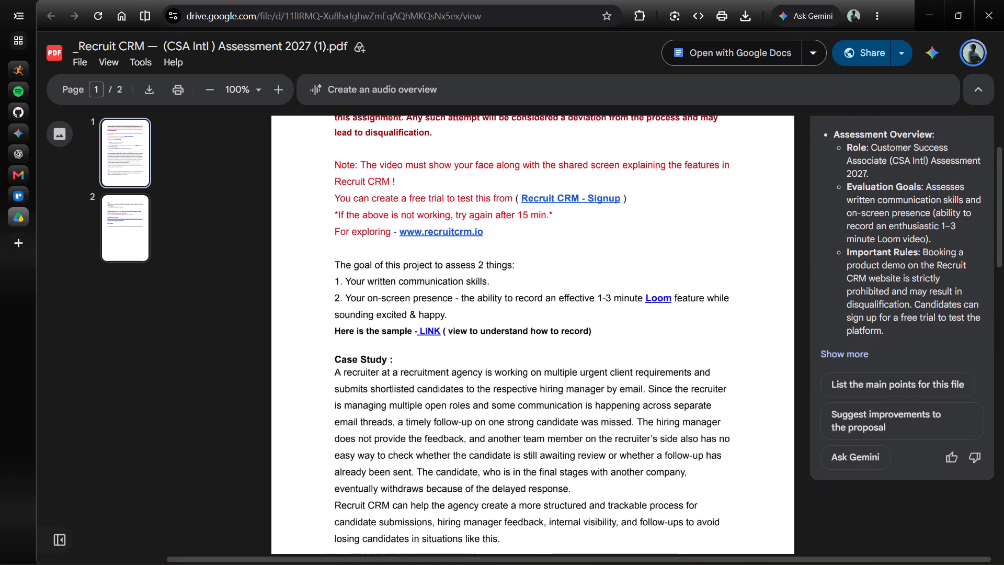
scroll(331, 271, down, 1)
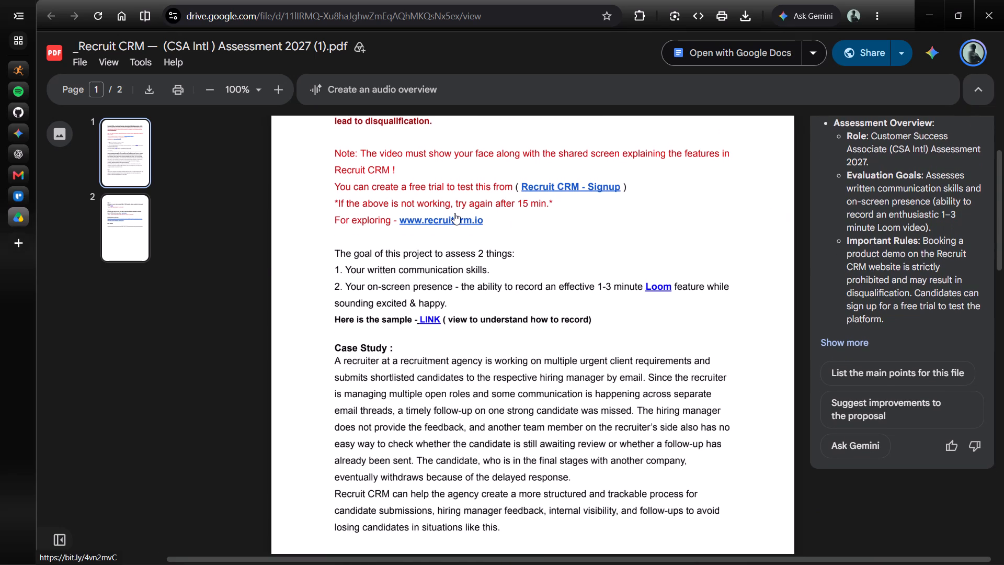
click(448, 219)
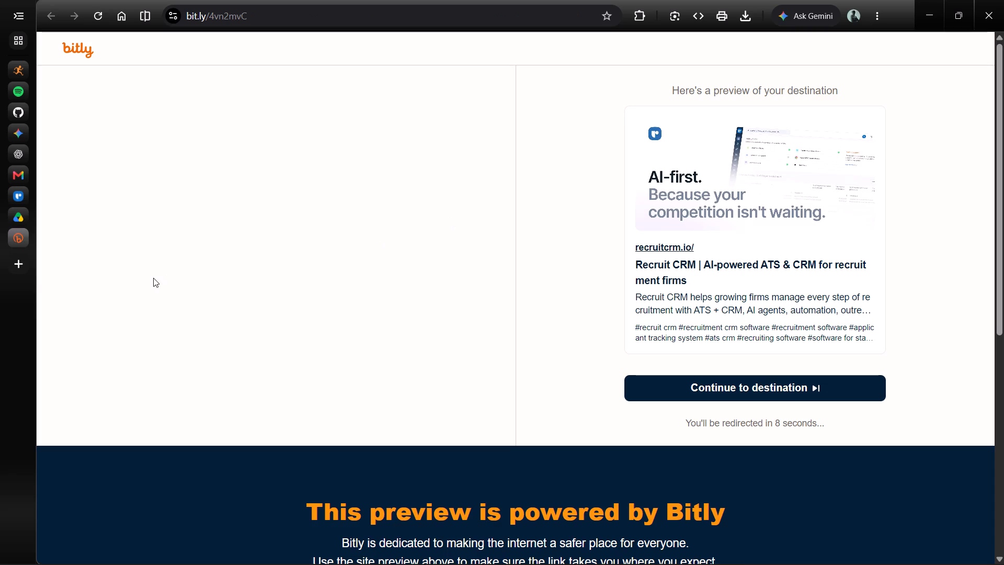
click(680, 376)
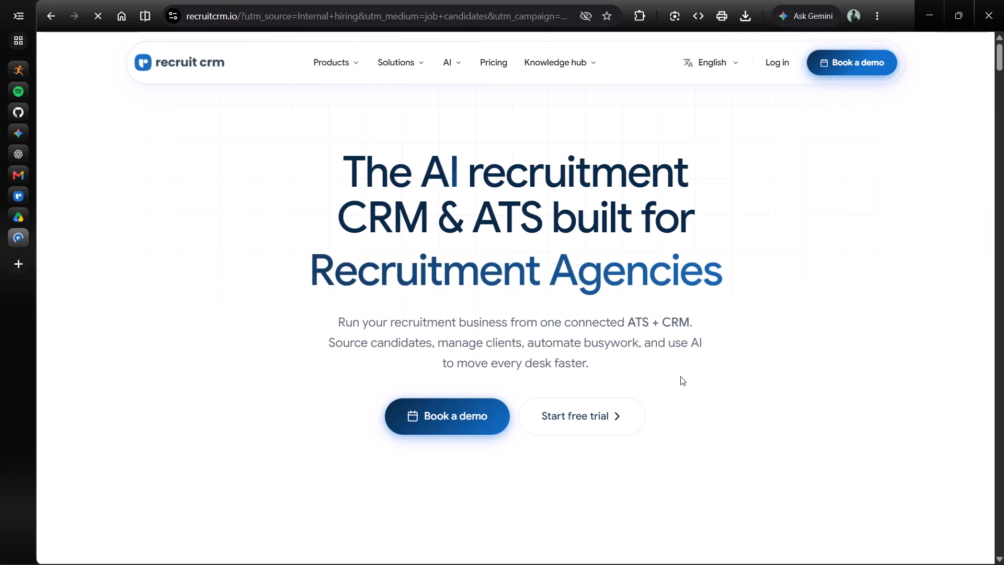
Close the earlier Recruit CRM dashboard page.
double_click(18, 194)
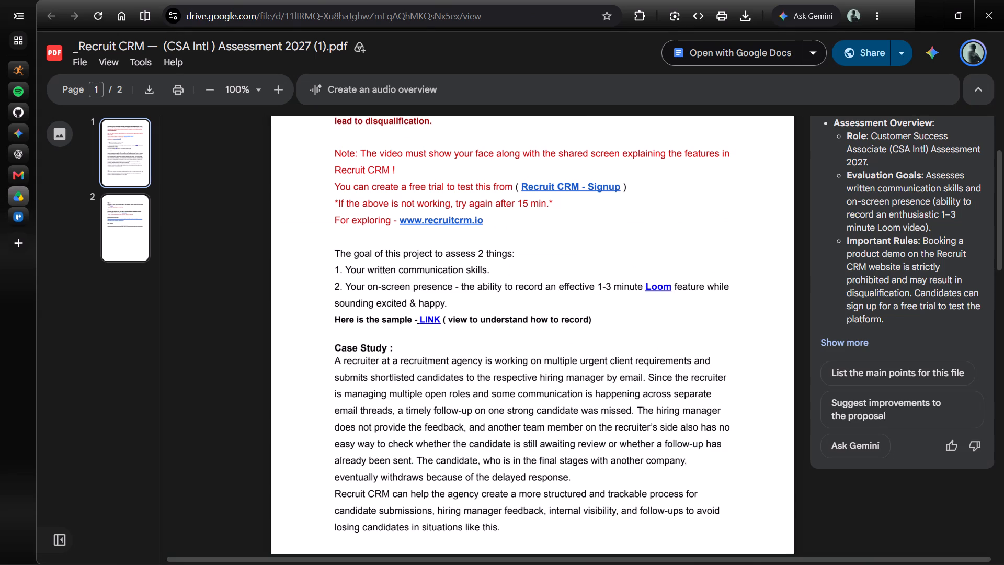
Open the Recruit CRM app through the homepage's Log in link, and close the homepage.
key(ctrl+Tab)
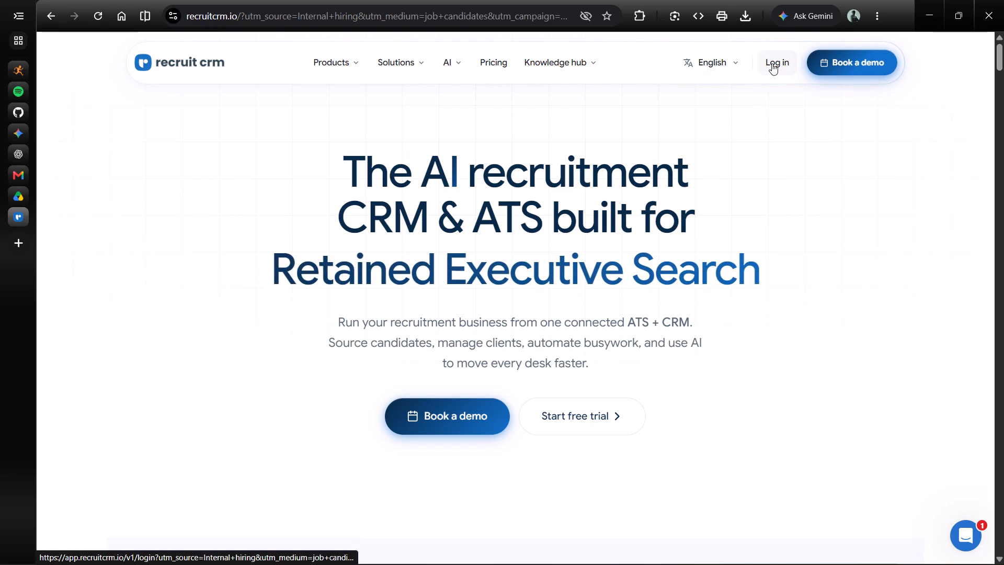
click(772, 63)
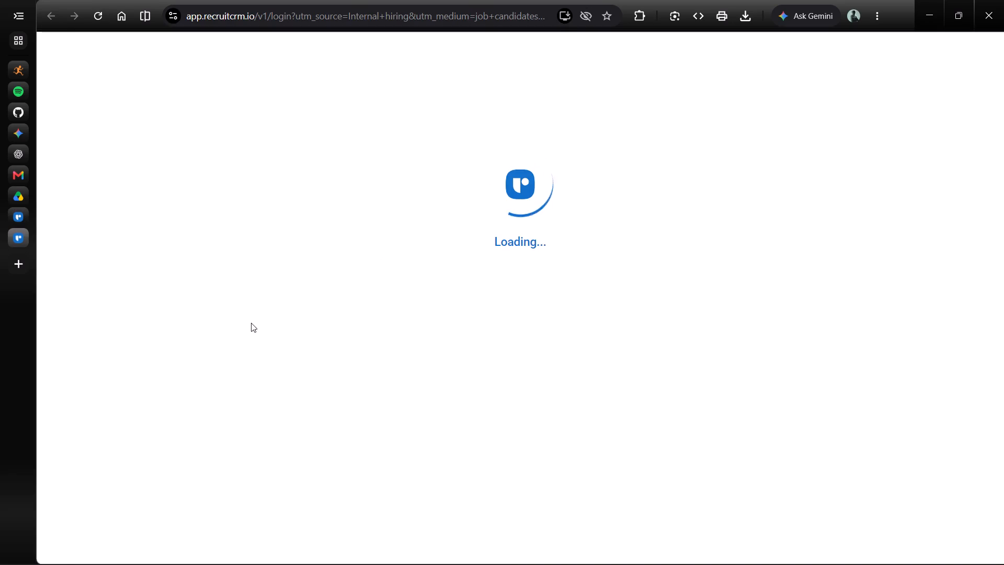
click(19, 214)
click(19, 214)
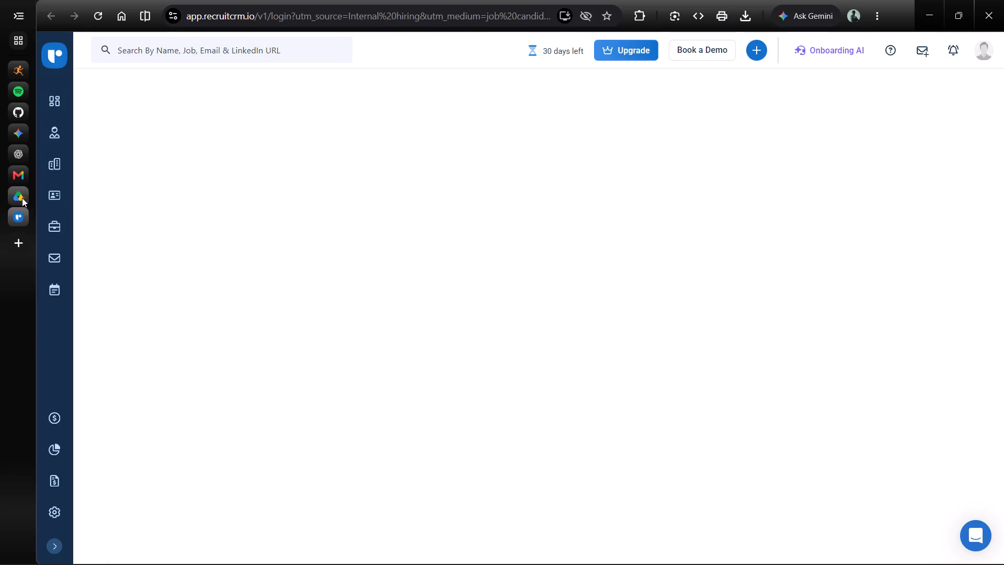
Return to the assessment PDF, review the case study and hint, and open its Loom link.
click(22, 198)
scroll(384, 320, down, 1)
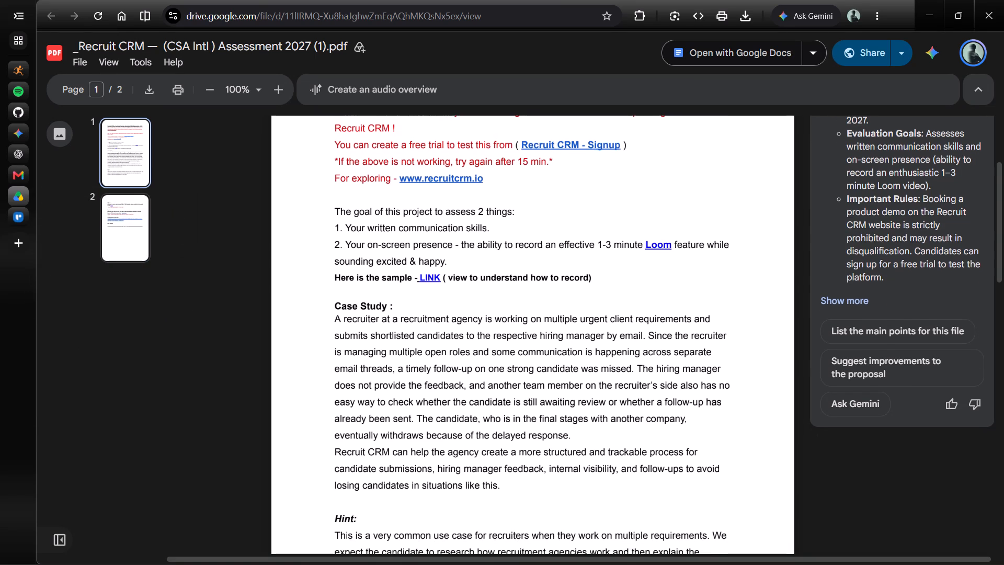
scroll(384, 320, down, 1)
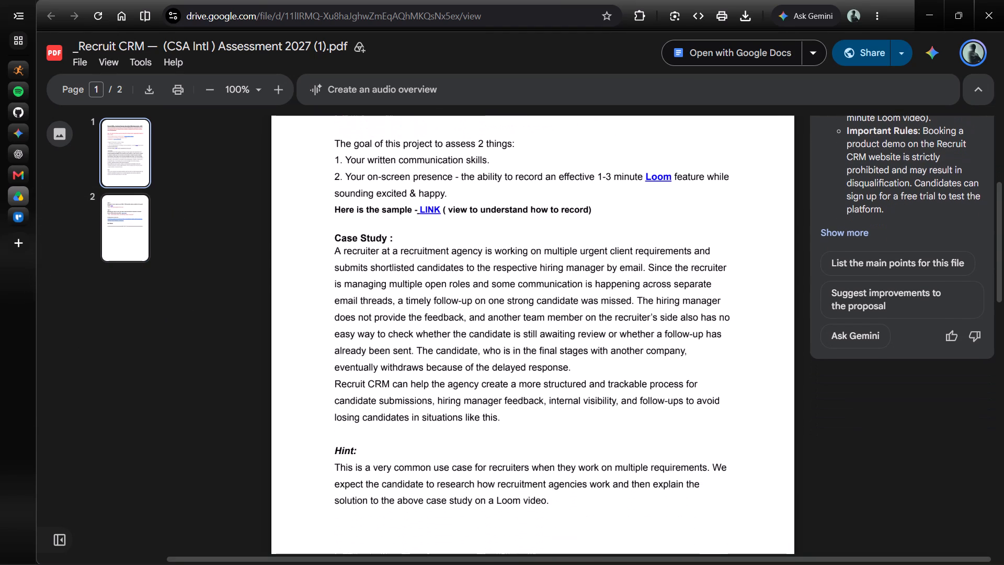
click(655, 179)
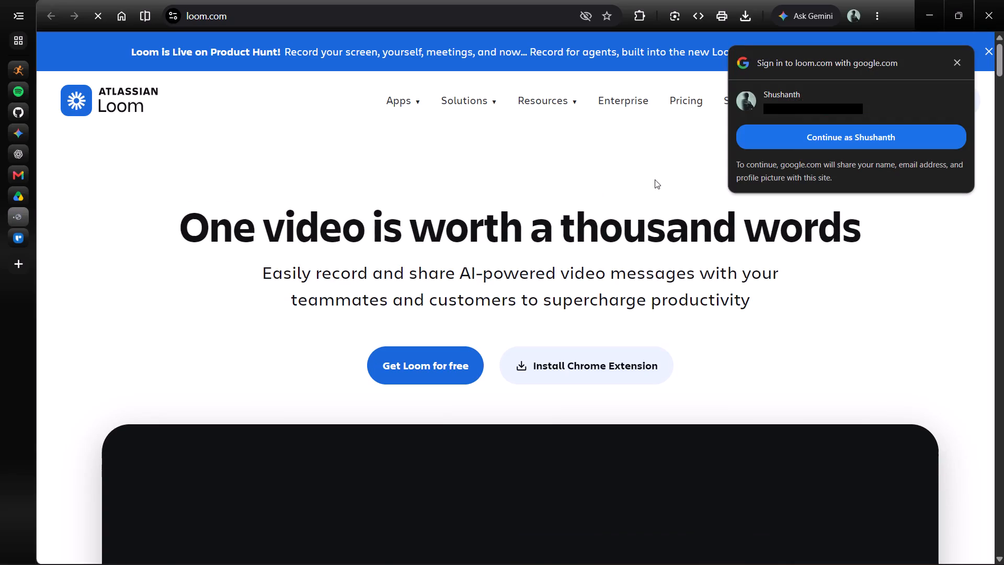
Sign in to Loom with the suggested Google account.
click(855, 122)
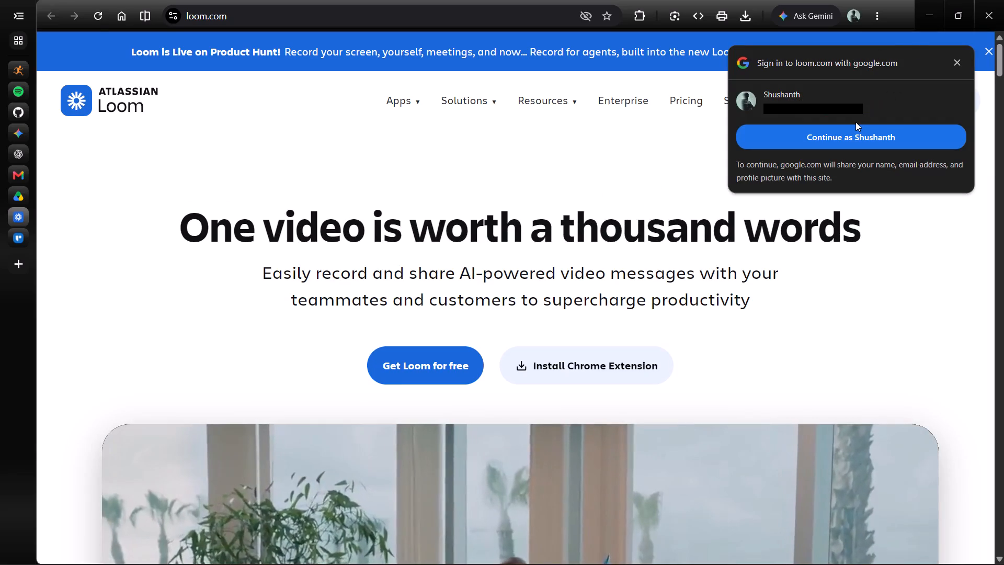
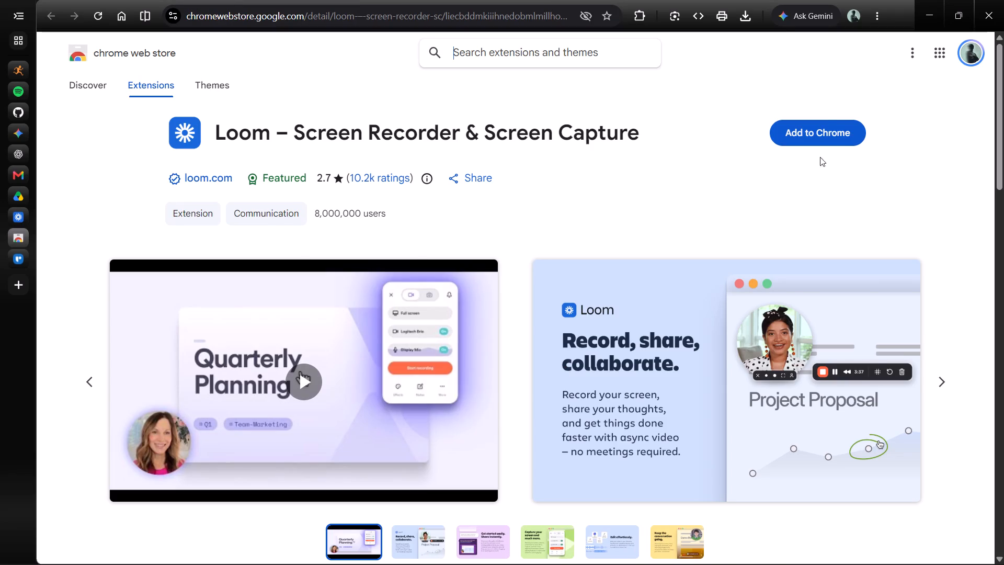
Start adding the Loom – Screen Recorder & Screen Capture extension to Chrome.
click(828, 118)
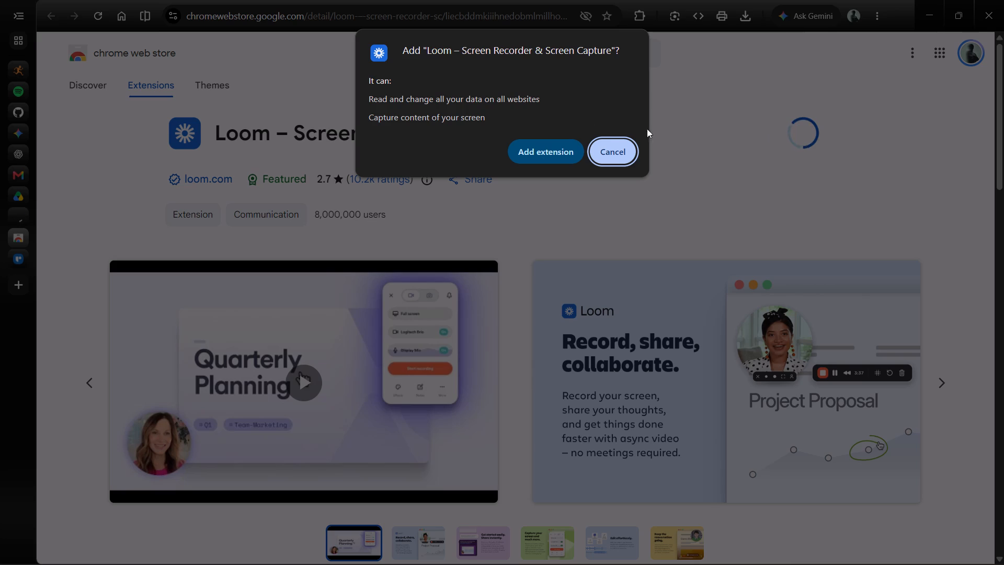
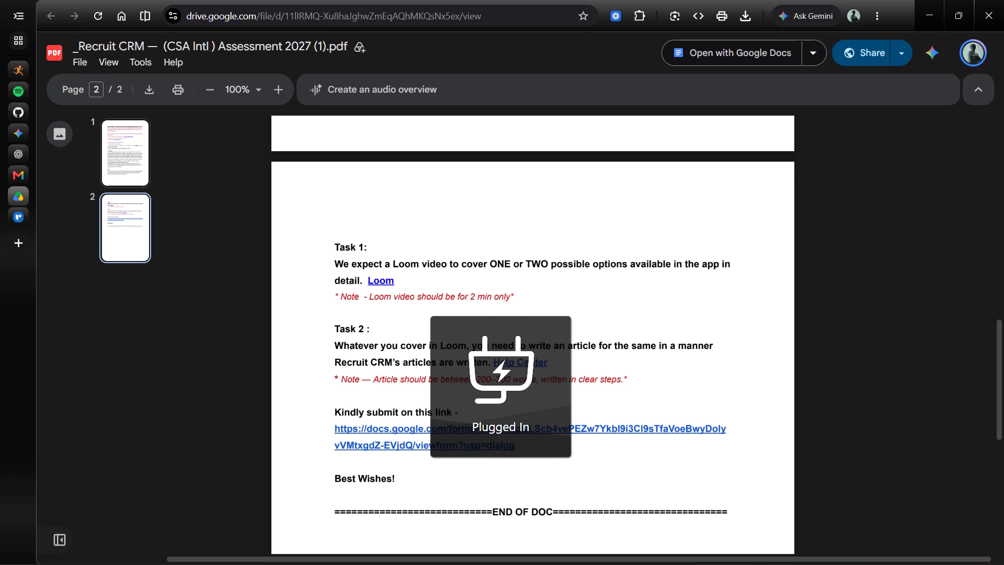
Read the Task 1 and Task 2 instructions on page 2 of the assessment PDF.
scroll(726, 280, down, 1)
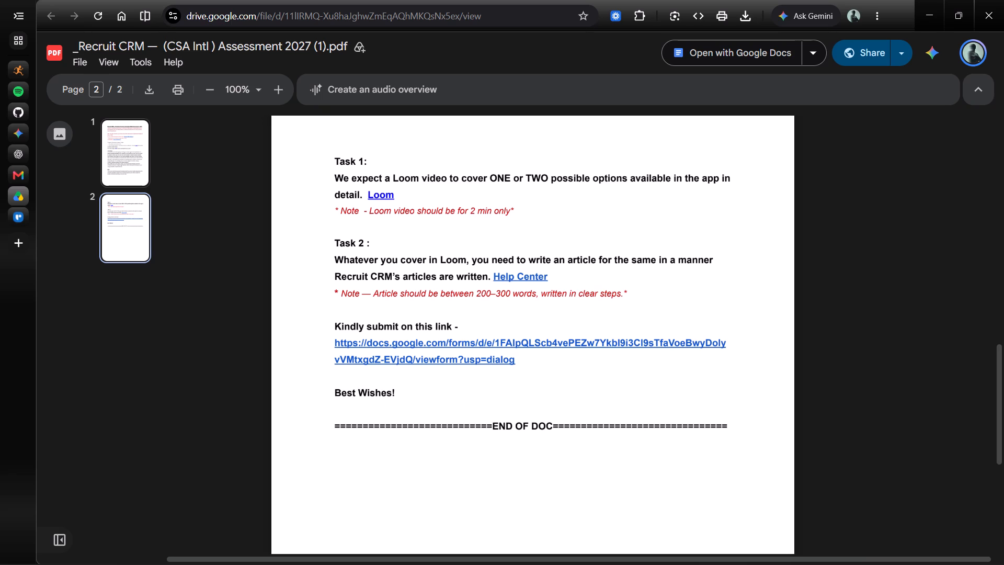
drag(668, 234, 669, 194)
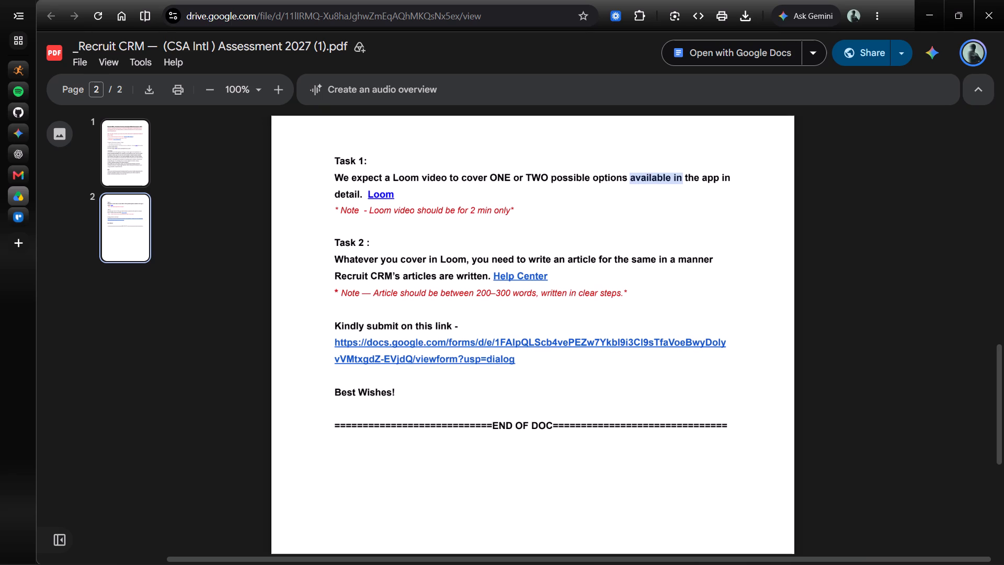
click(724, 234)
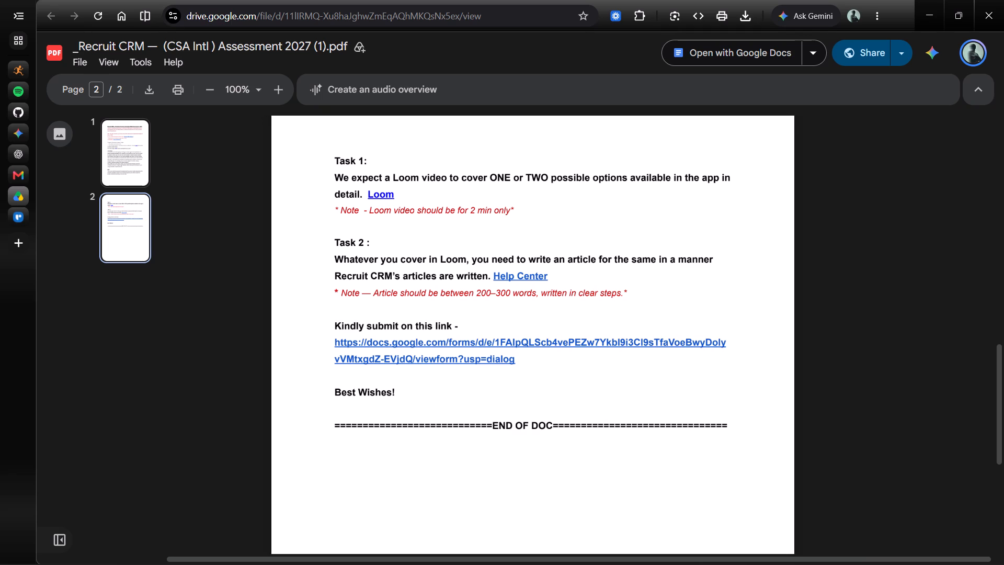
Switch to the Recruit CRM tab and reload it to load the dashboard.
click(24, 203)
click(25, 220)
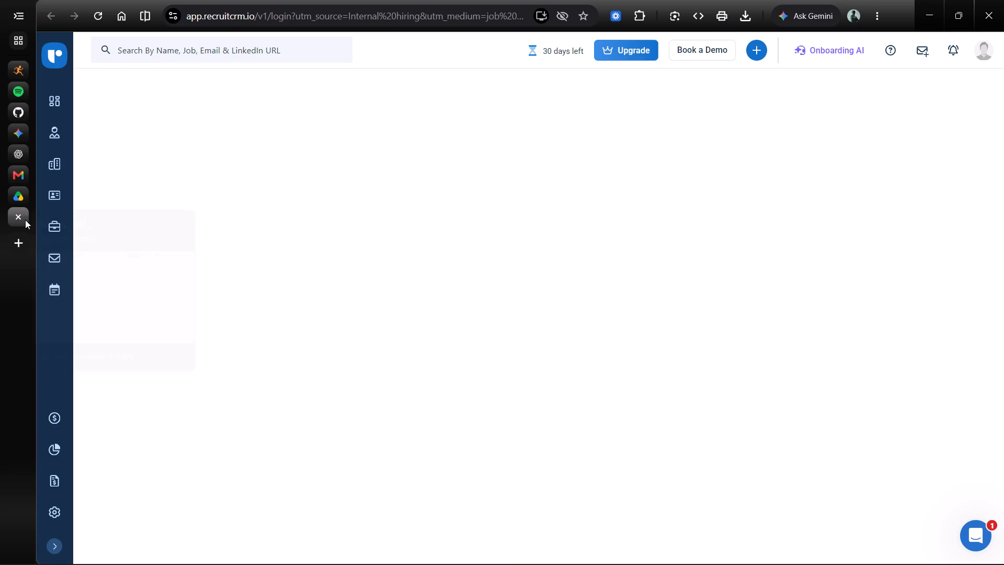
scroll(345, 157, right, 1)
key(ctrl+r)
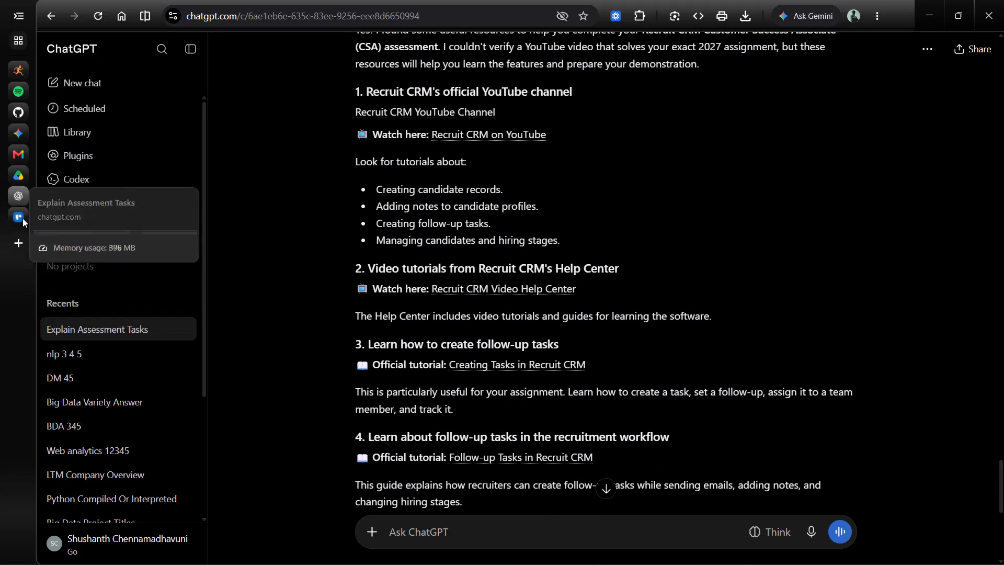
Open YouTube in a new tab and search for "recruit crm assignment".
click(15, 247)
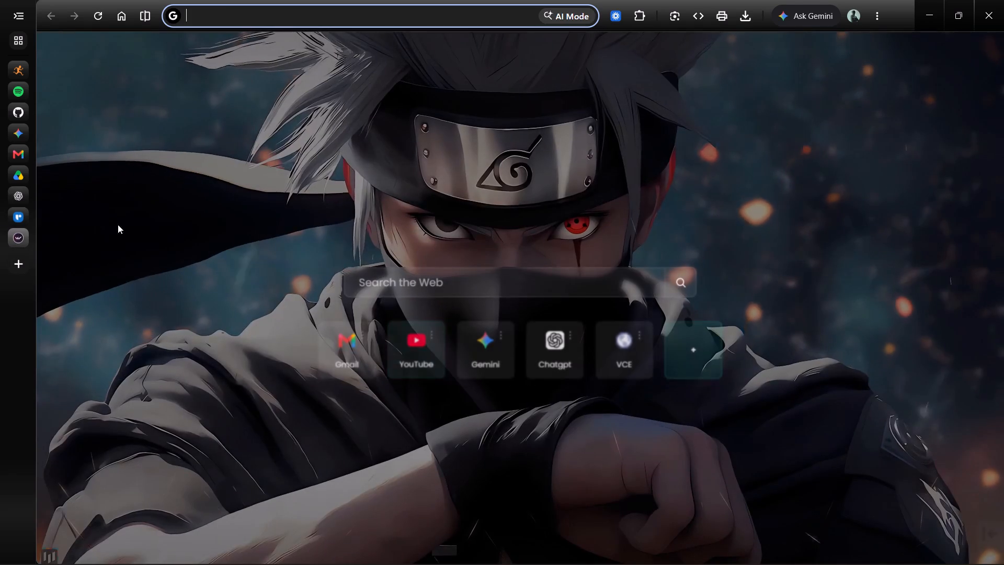
click(407, 373)
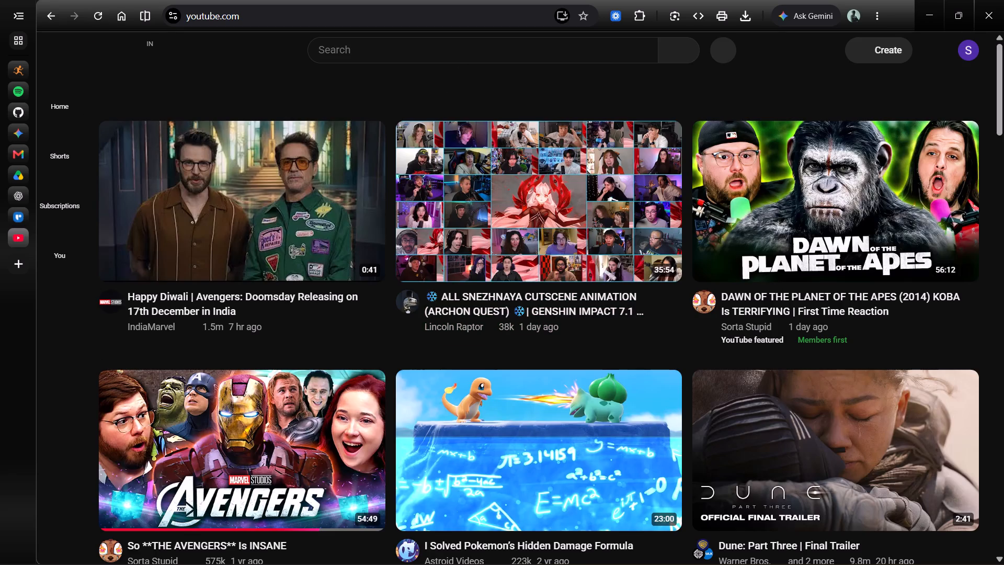
click(462, 53)
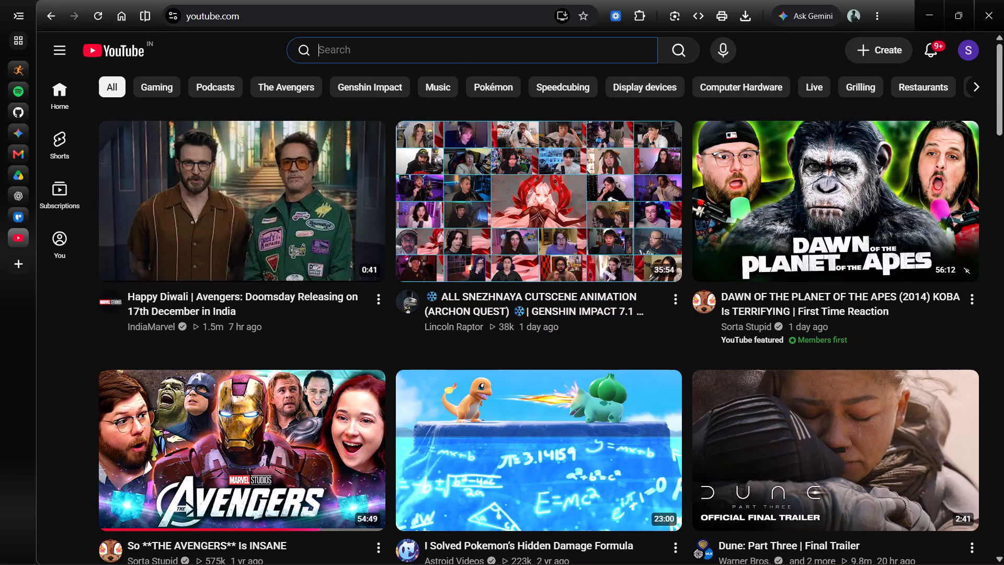
text(recr)
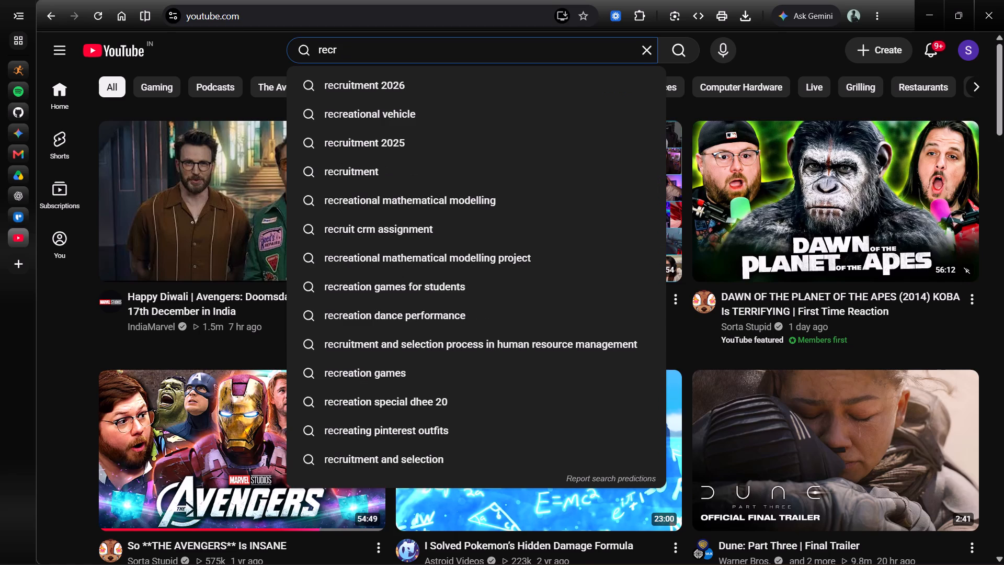
text(uit crm)
key(space)
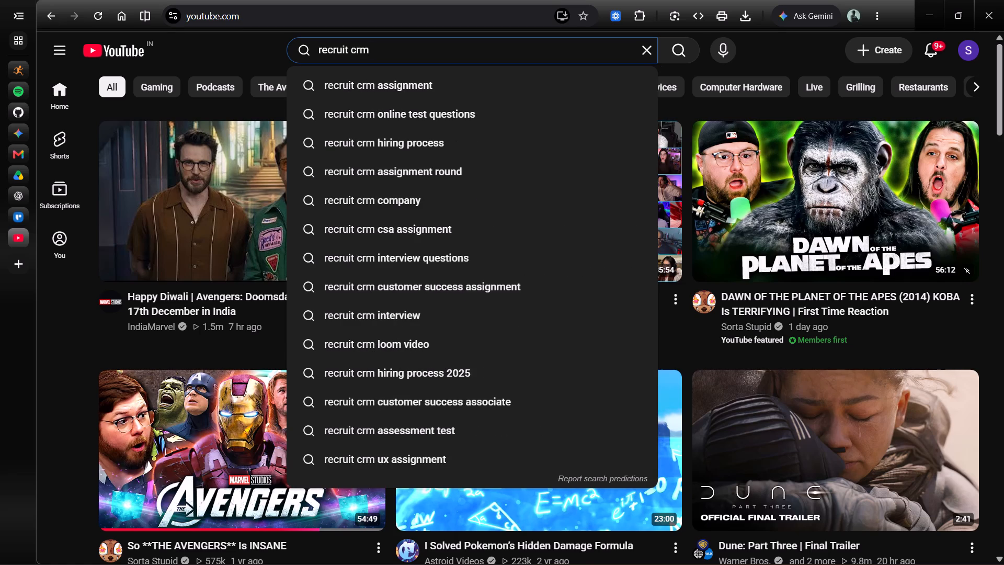
key(Down)
key(space)
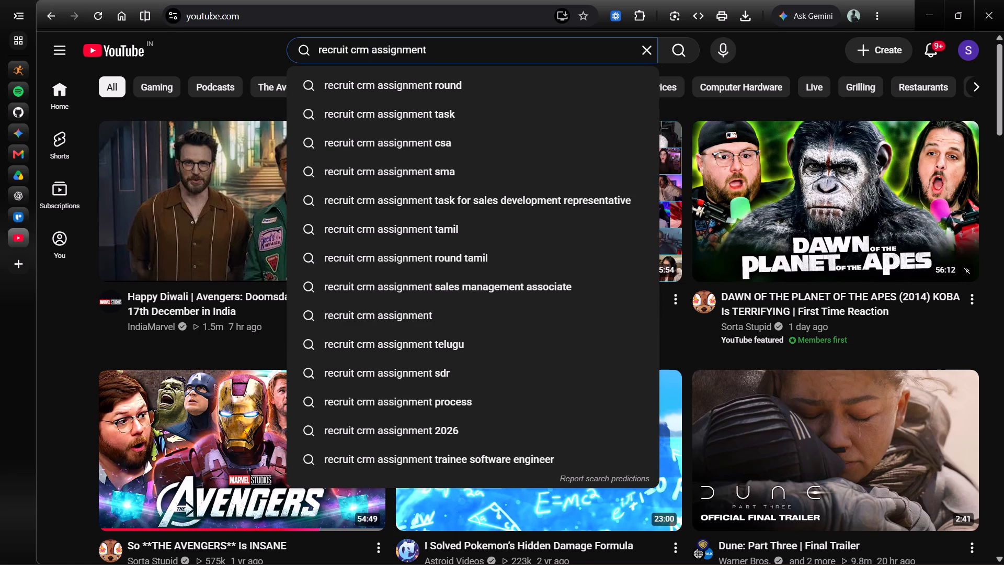
key(Return)
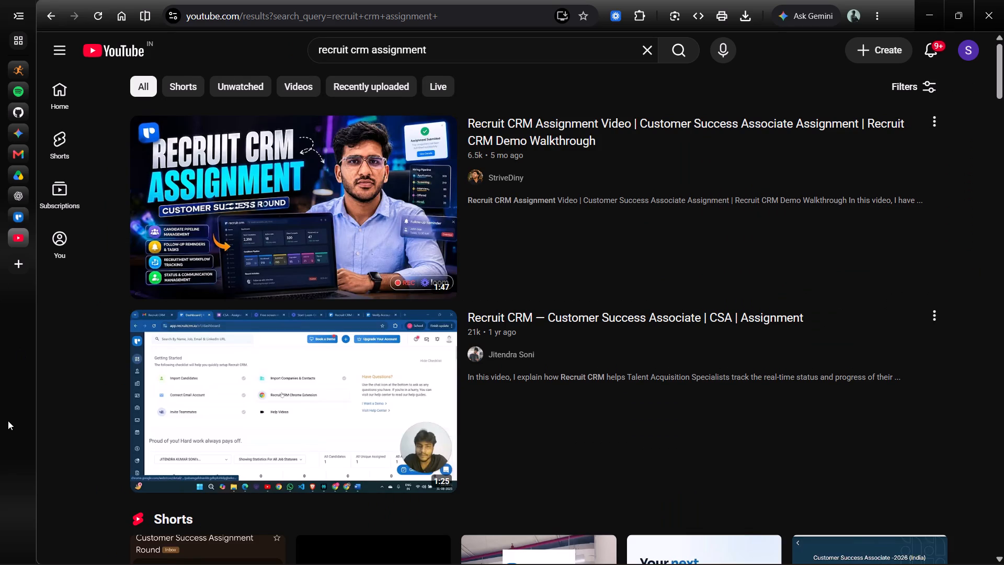
Open the video "Recruit CRM — Customer Success Associate | CSA | Assignment", pause it and skim its comments.
click(199, 402)
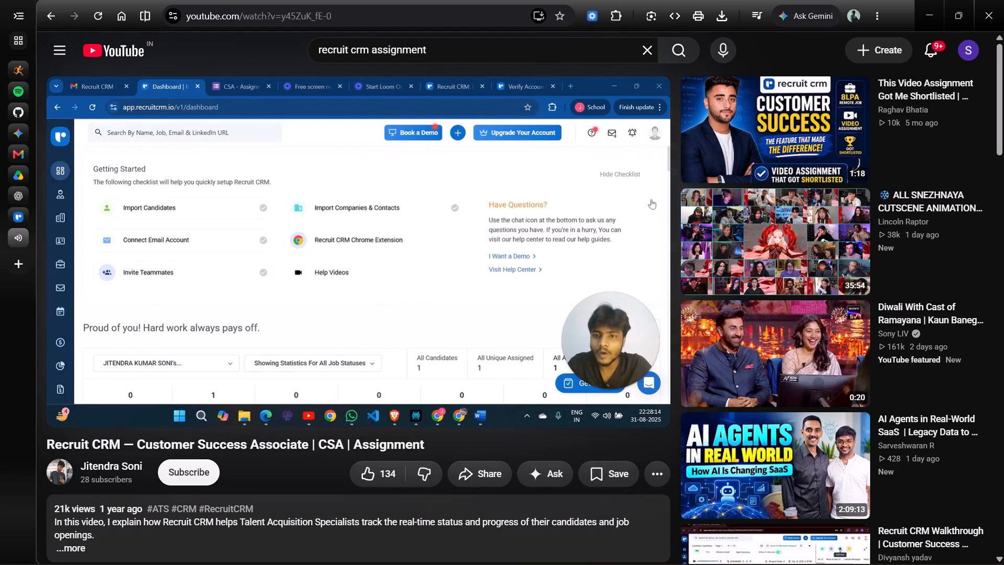
key(space)
scroll(316, 337, down, 2)
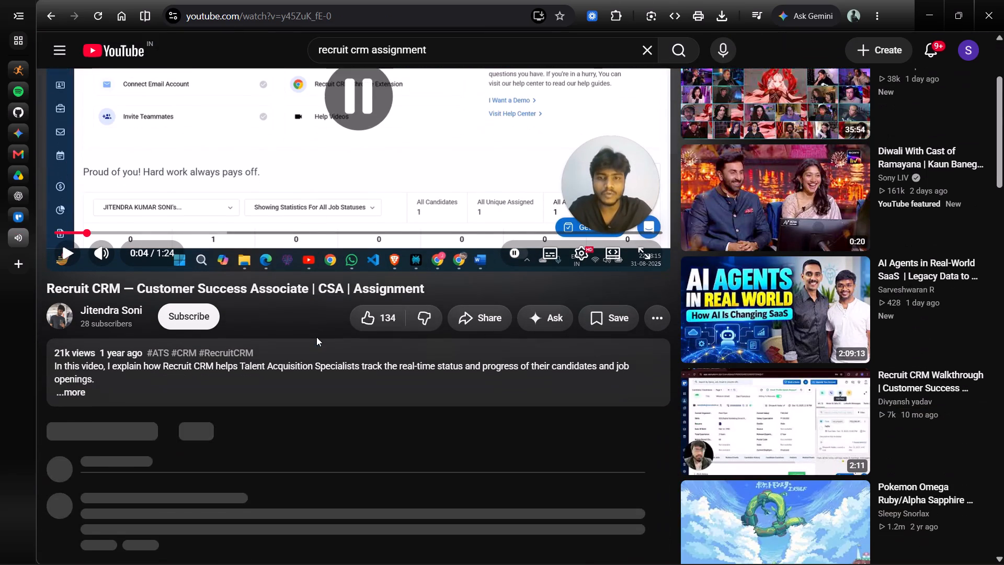
scroll(316, 337, down, 2)
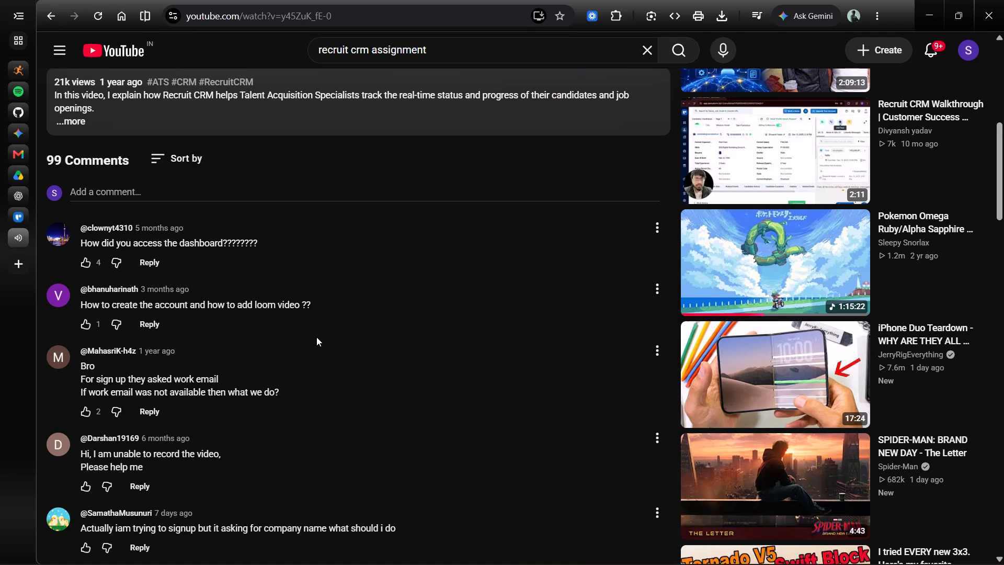
scroll(316, 337, up, 7)
key(space)
key(f)
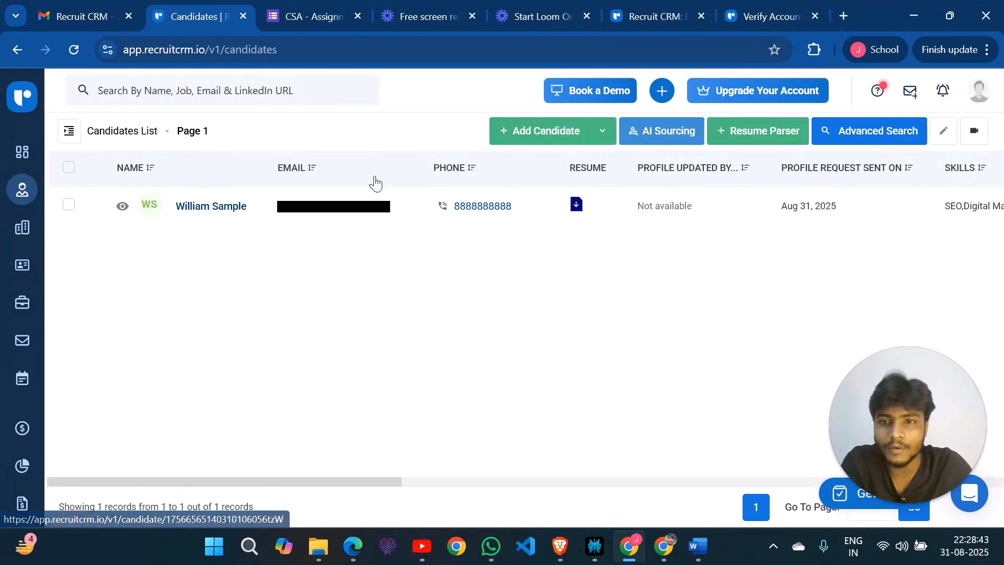
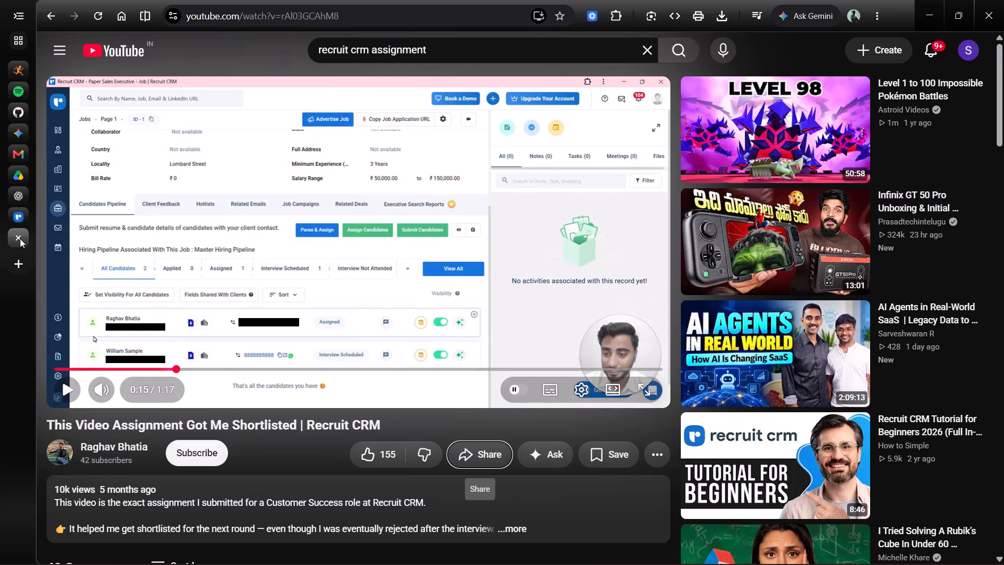
key(space)
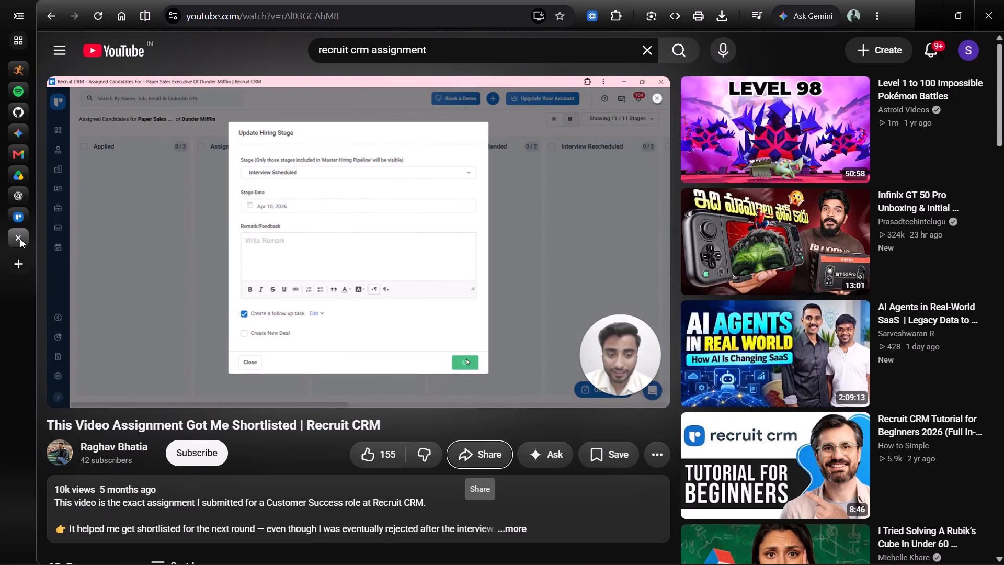
key(space)
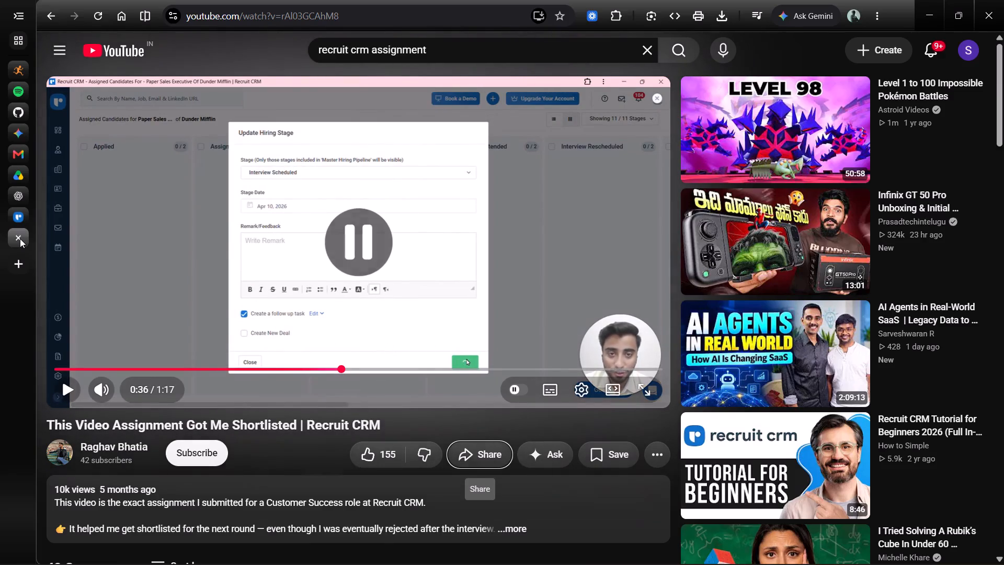
Back in Recruit CRM, open all candidates assigned to the Paper Sales Executive job and show them as a stage board.
click(28, 221)
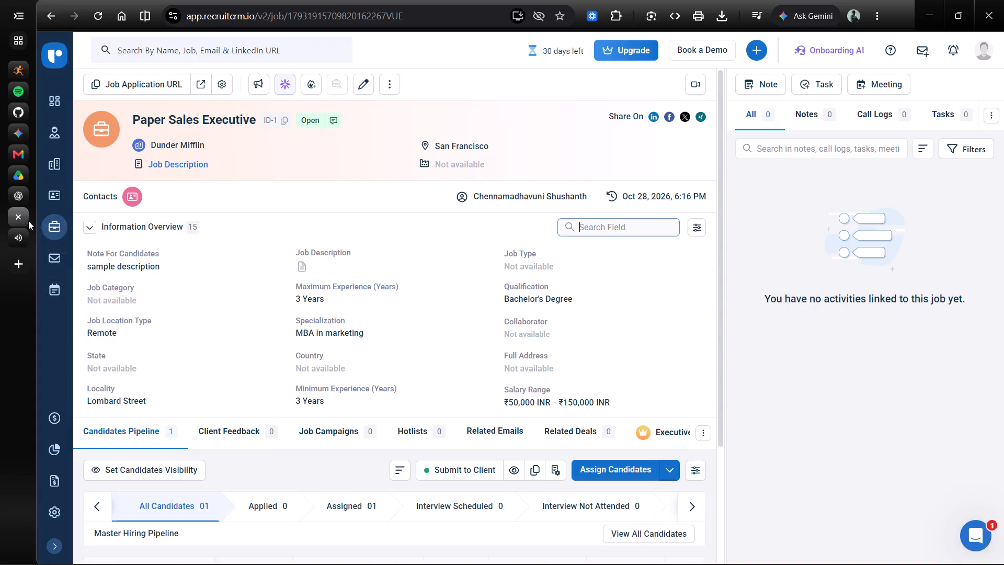
scroll(349, 297, down, 2)
scroll(597, 450, down, 1)
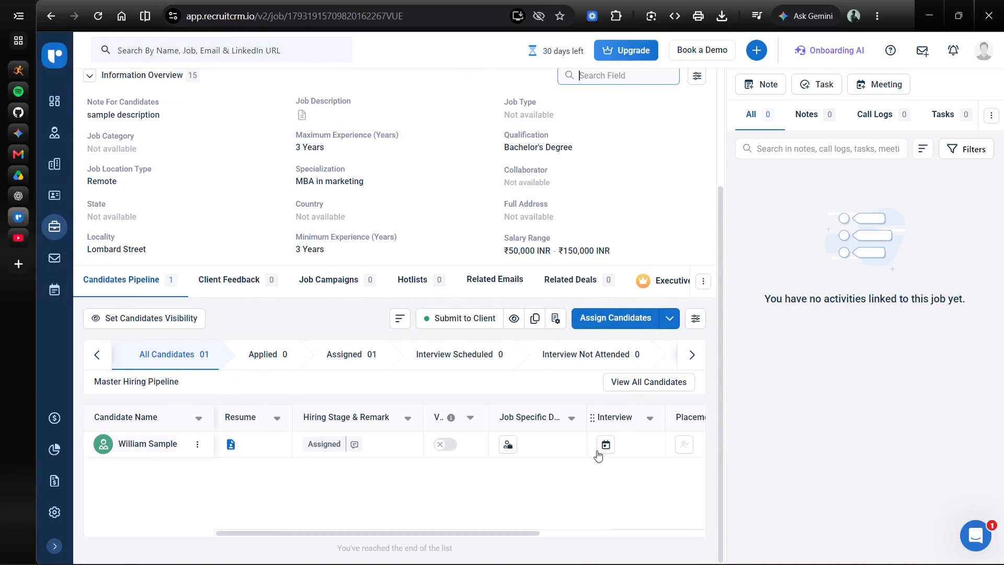
click(643, 376)
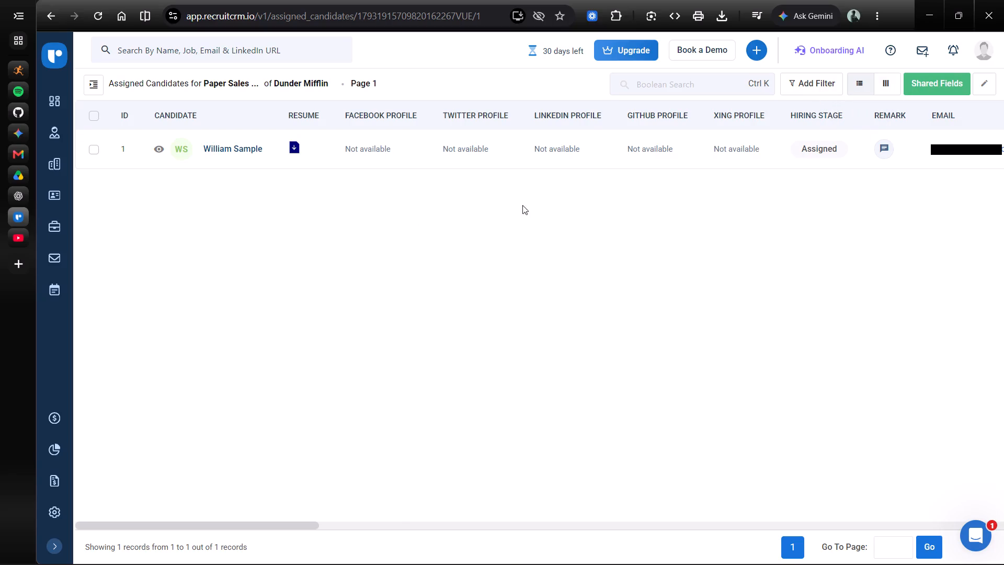
click(880, 80)
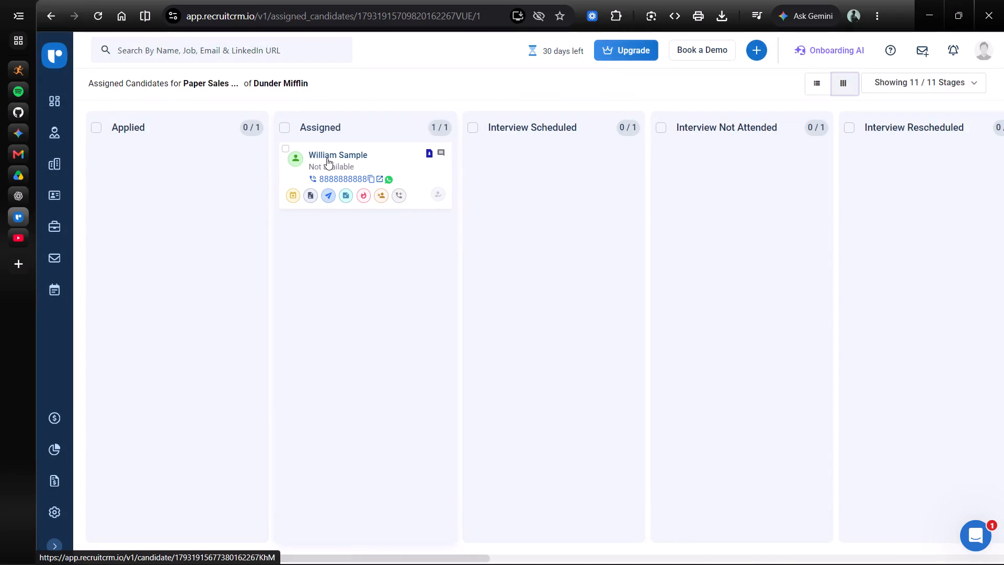
Move the sample candidate from Assigned to Interview Scheduled, adding an Interview Scheduling follow-up task due in 2 business days (Friday).
drag(327, 158, 518, 251)
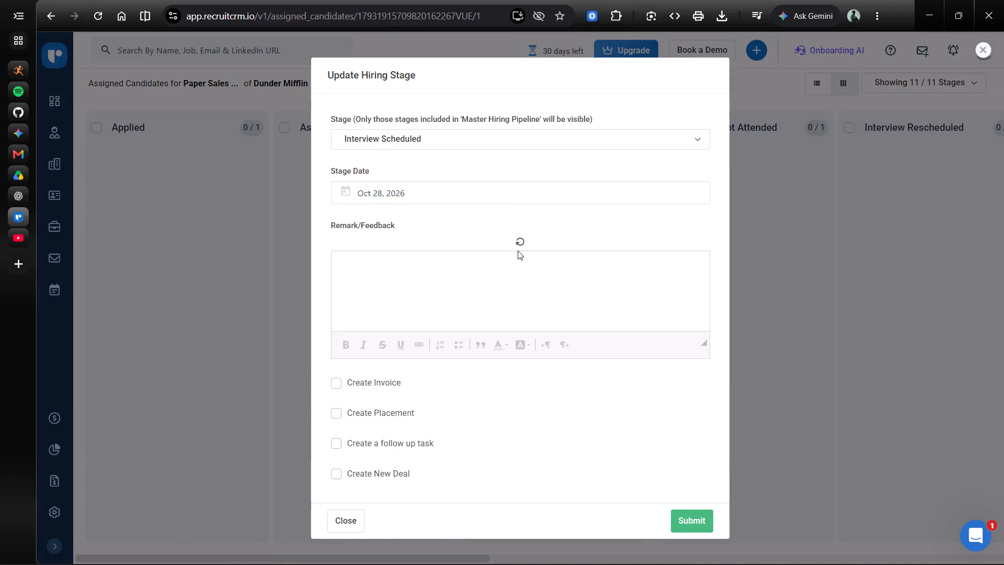
click(374, 431)
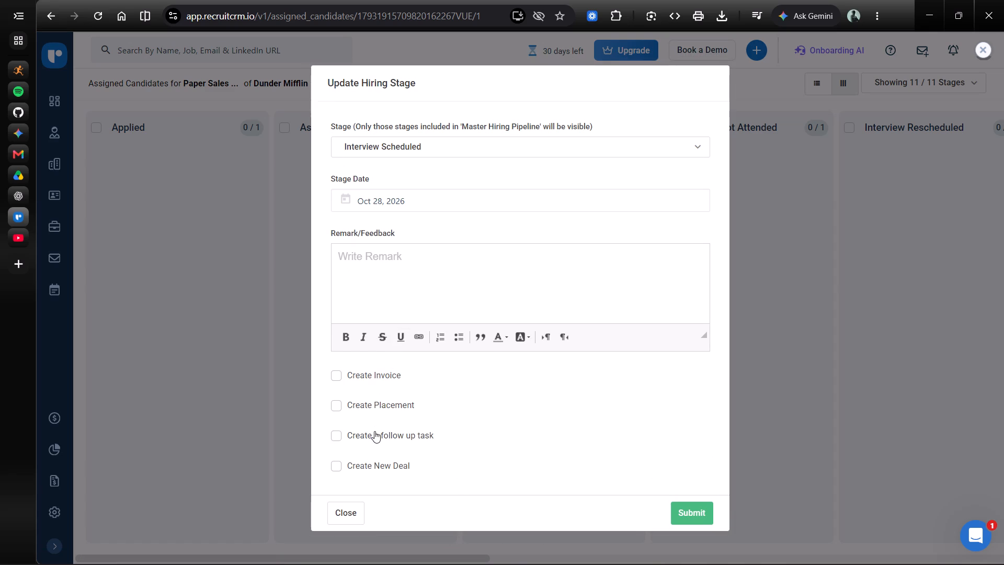
click(448, 435)
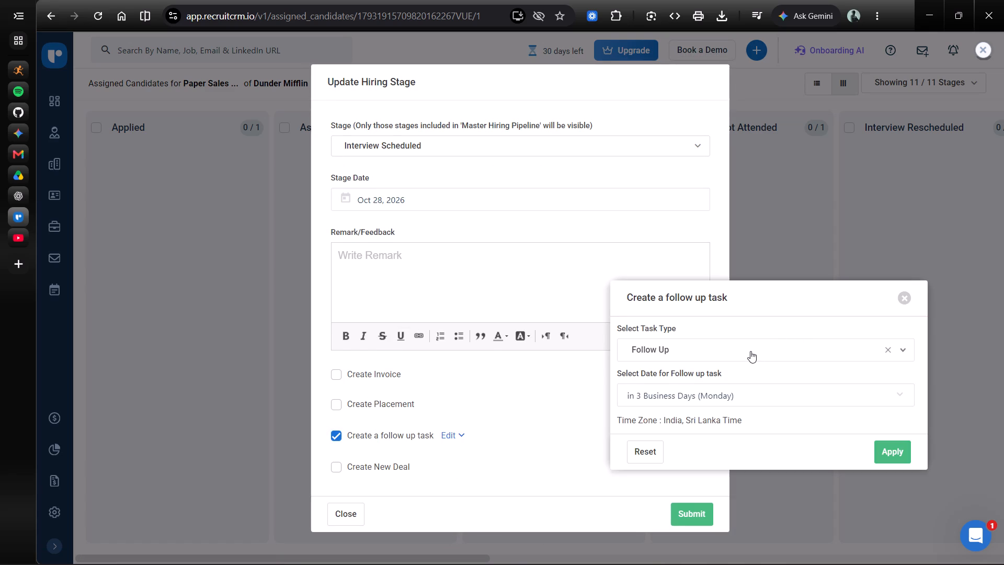
click(750, 351)
click(750, 351)
triple_click(750, 351)
click(716, 395)
click(716, 400)
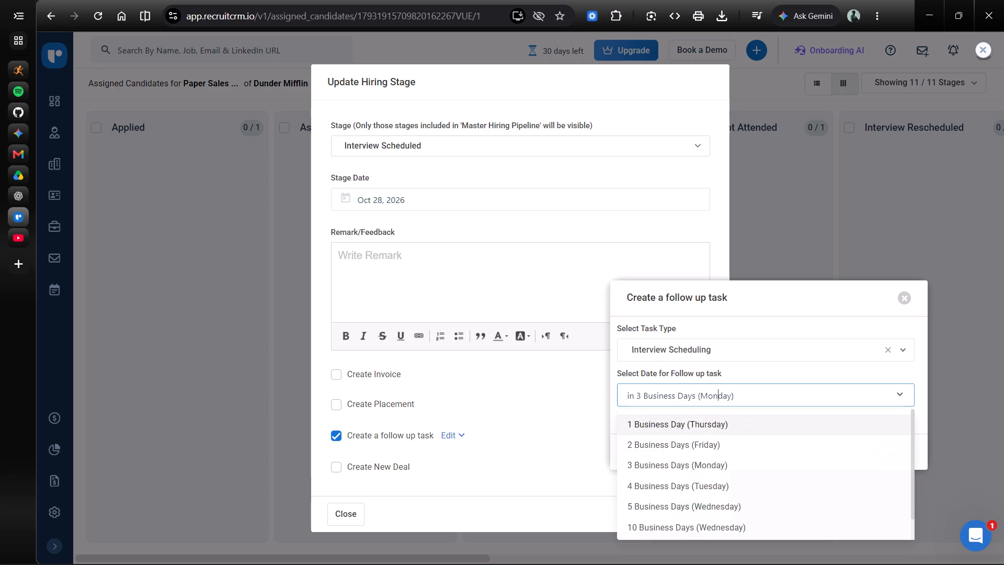
click(693, 447)
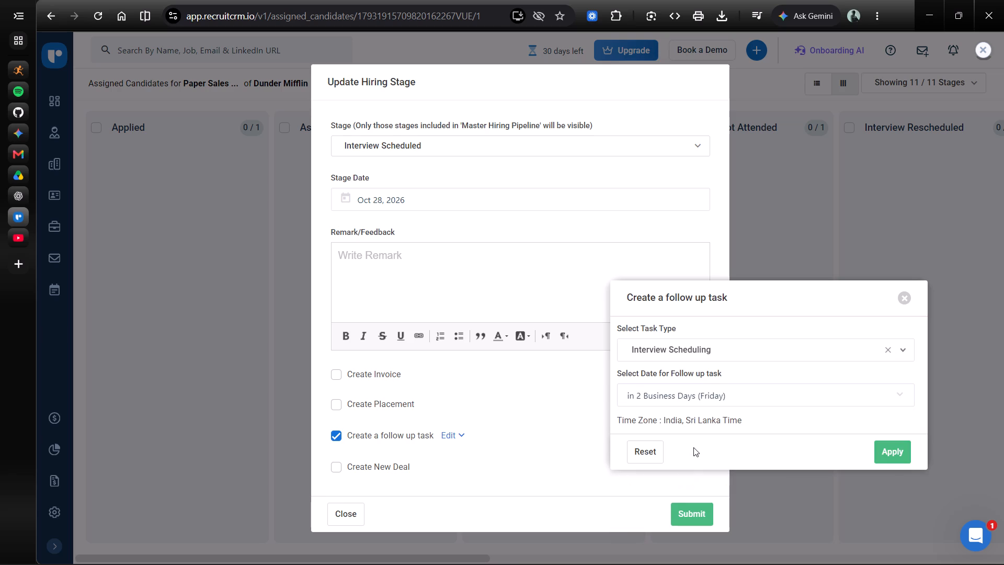
click(901, 455)
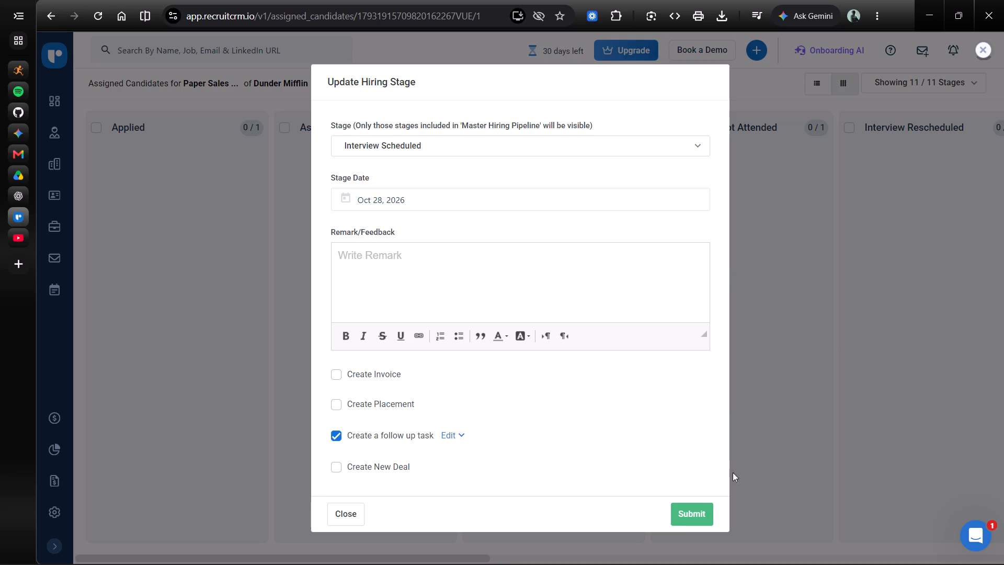
click(689, 514)
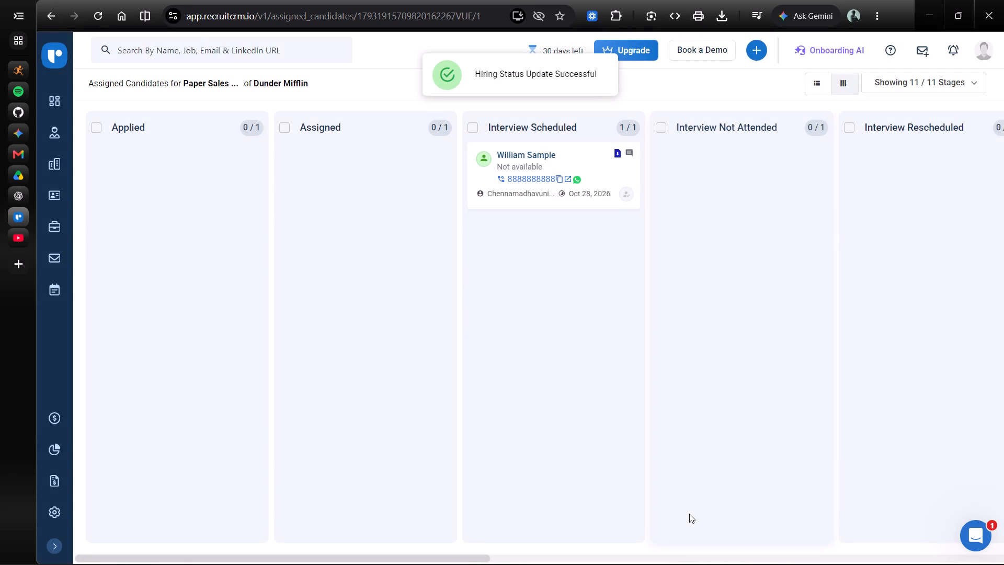
View the sample candidate's profile from the Interview Scheduled stage, and return to the stage board.
click(520, 158)
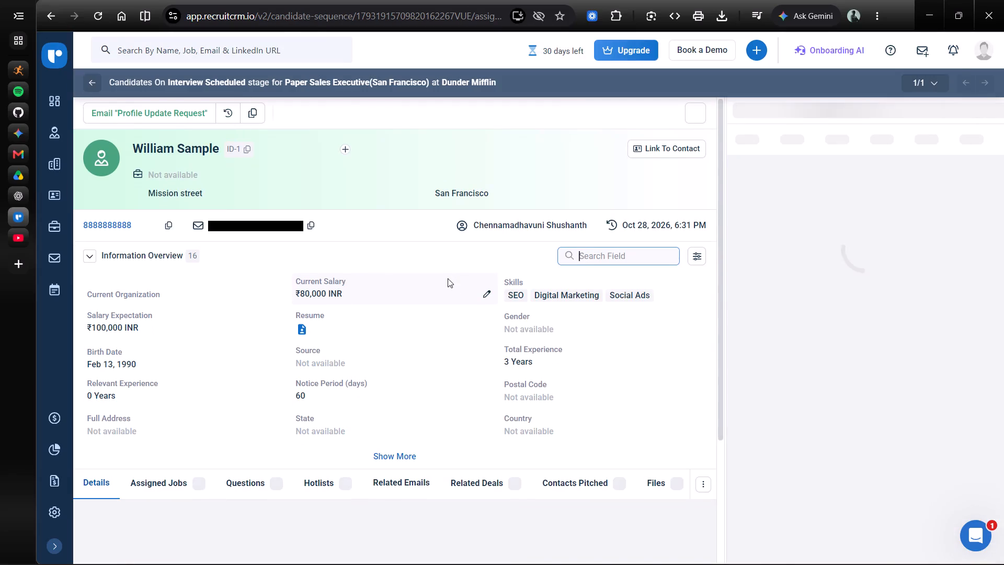
scroll(348, 326, right, 4)
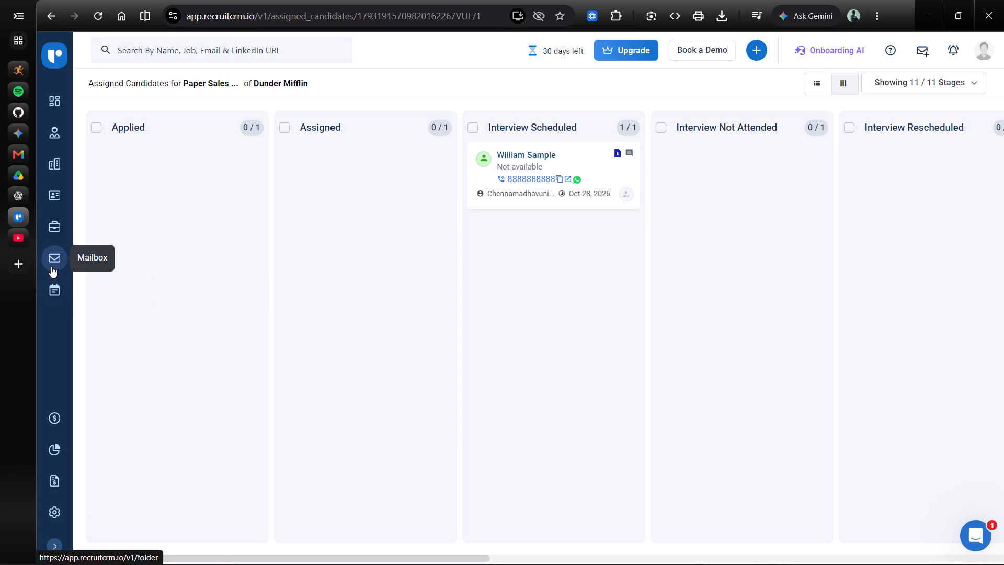
click(53, 287)
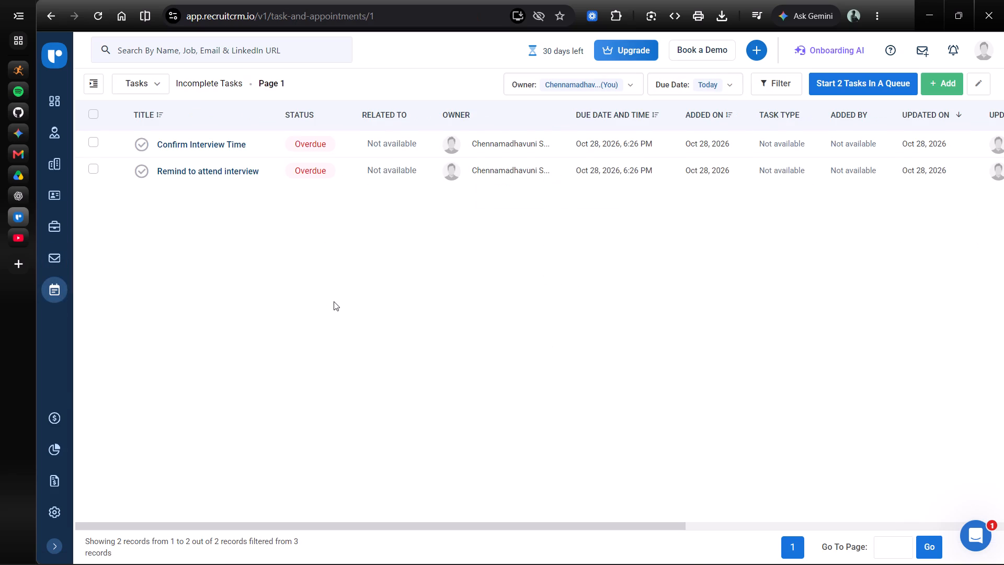
scroll(400, 215, up, 1)
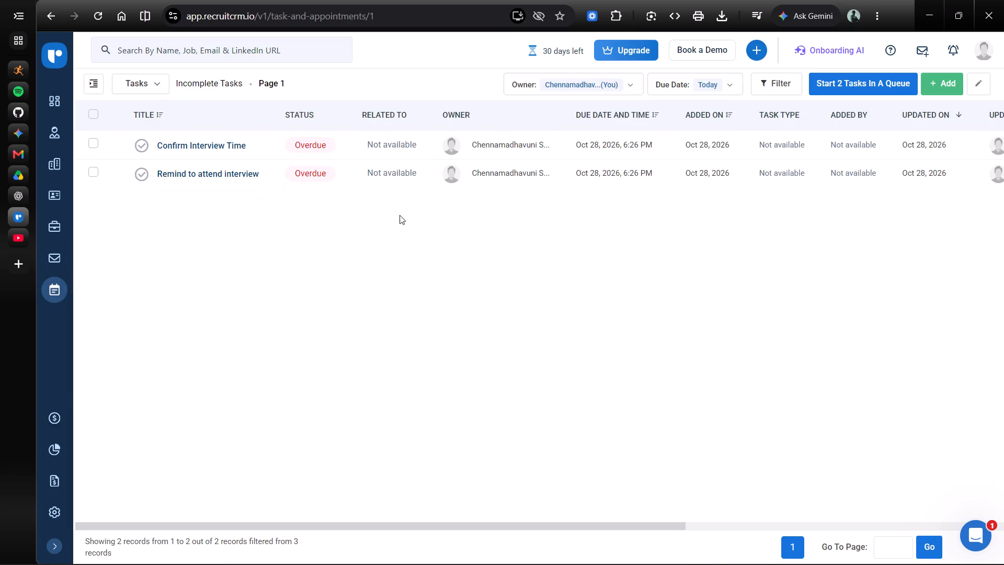
scroll(706, 168, left, 1)
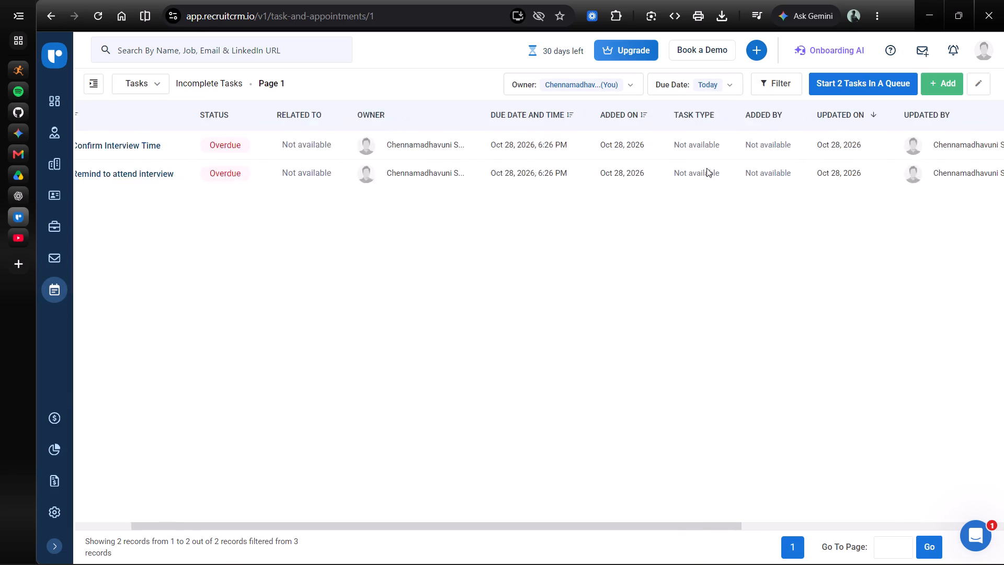
scroll(706, 168, left, 6)
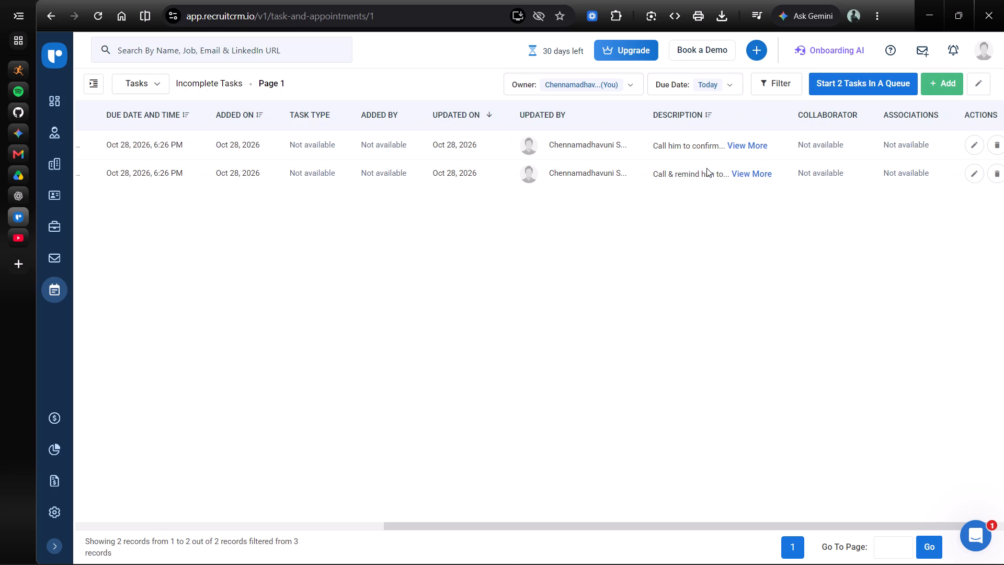
scroll(706, 168, left, 3)
scroll(706, 168, right, 9)
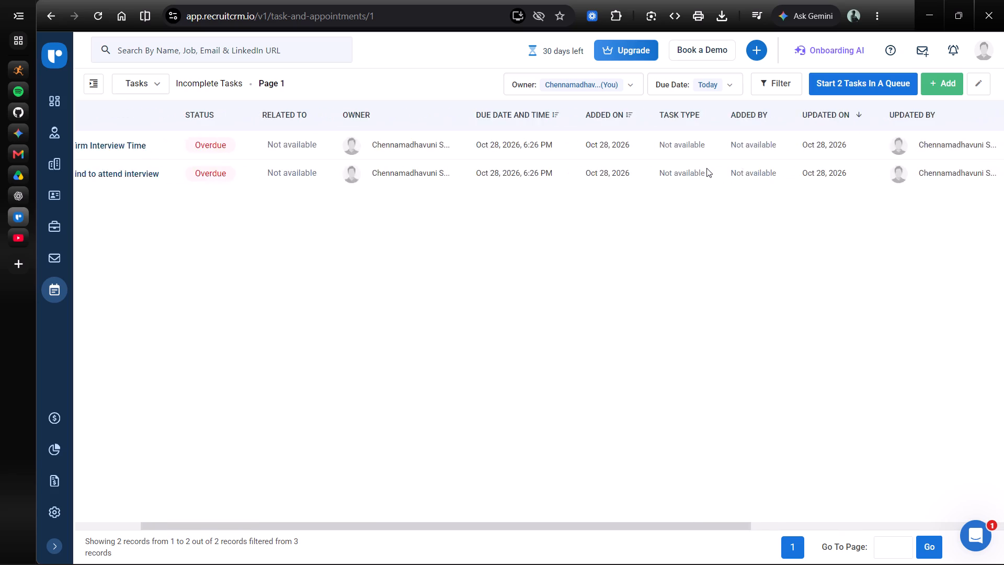
scroll(706, 168, right, 3)
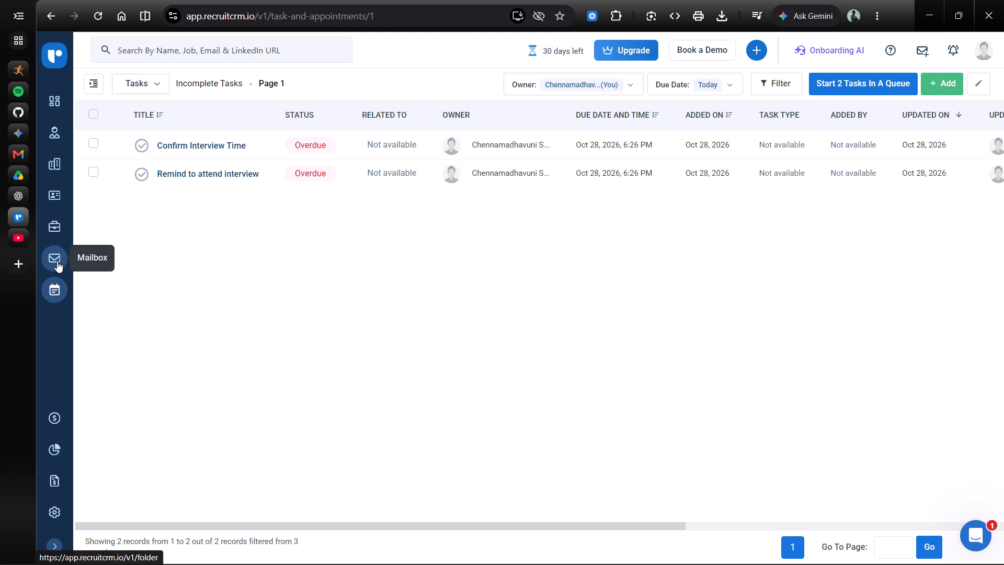
Open the Paper Sales Executive job's full candidate stage board and move the sample candidate from Interview Scheduled back to Assigned.
click(59, 233)
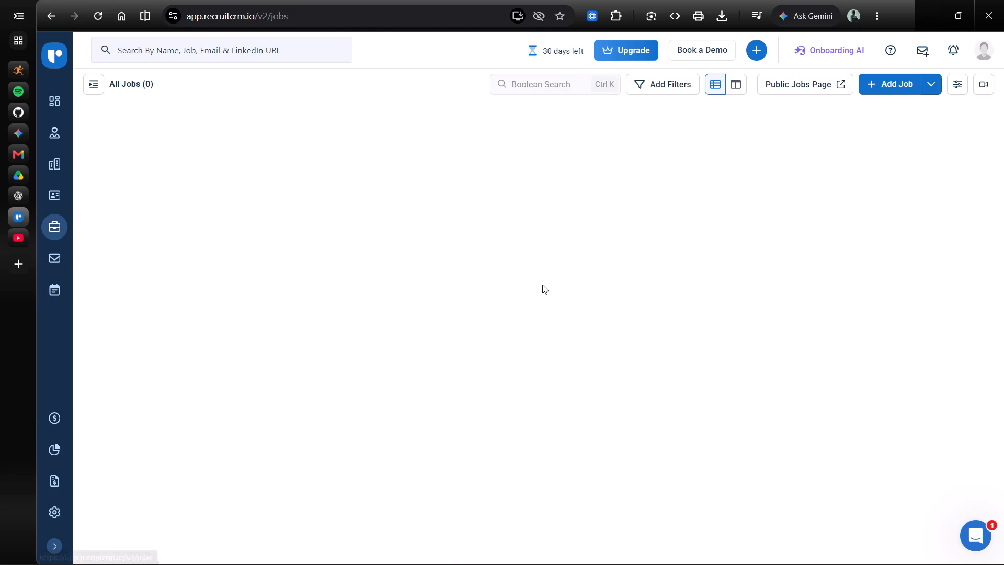
click(207, 150)
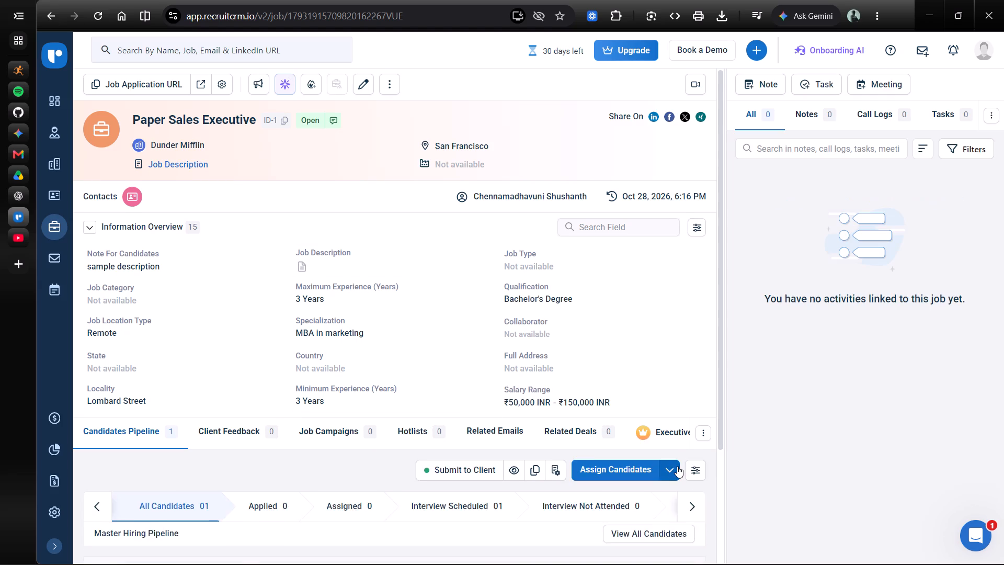
scroll(677, 466, down, 1)
click(653, 442)
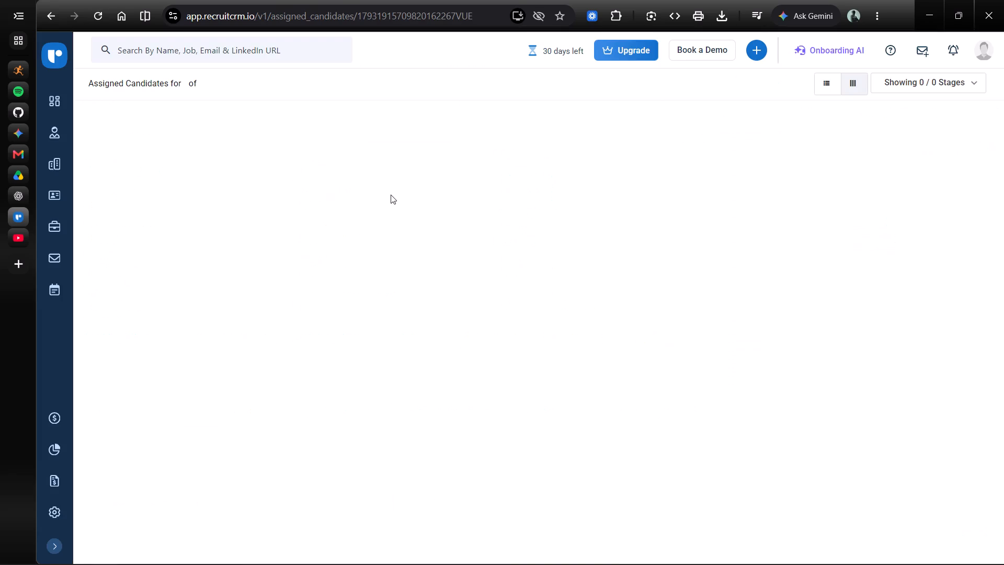
drag(563, 159, 366, 190)
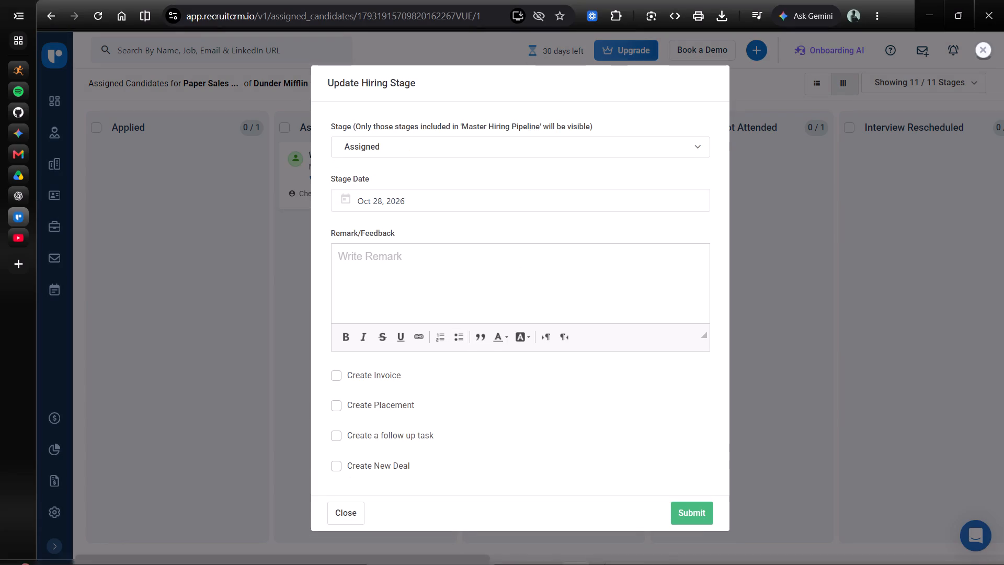
click(691, 511)
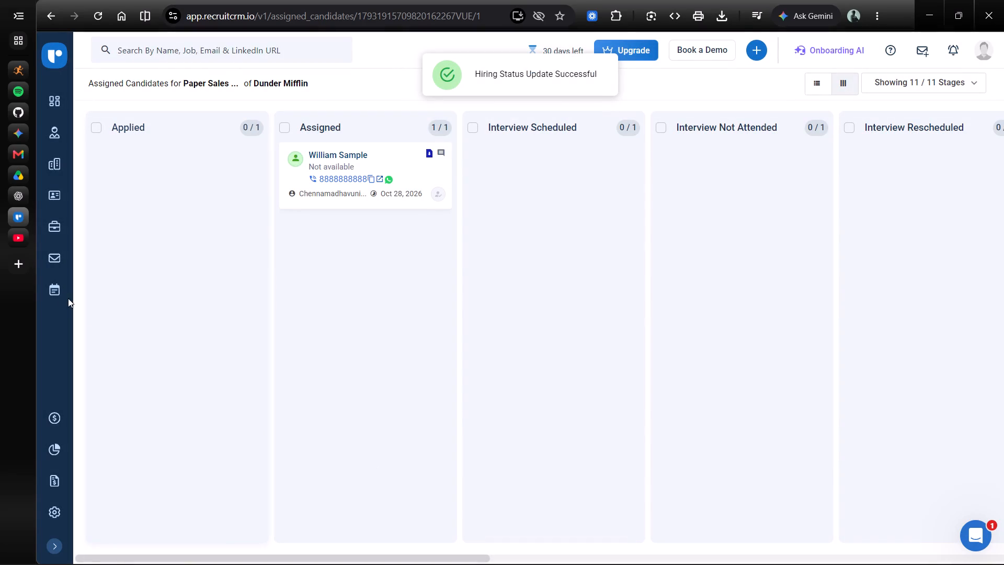
click(58, 291)
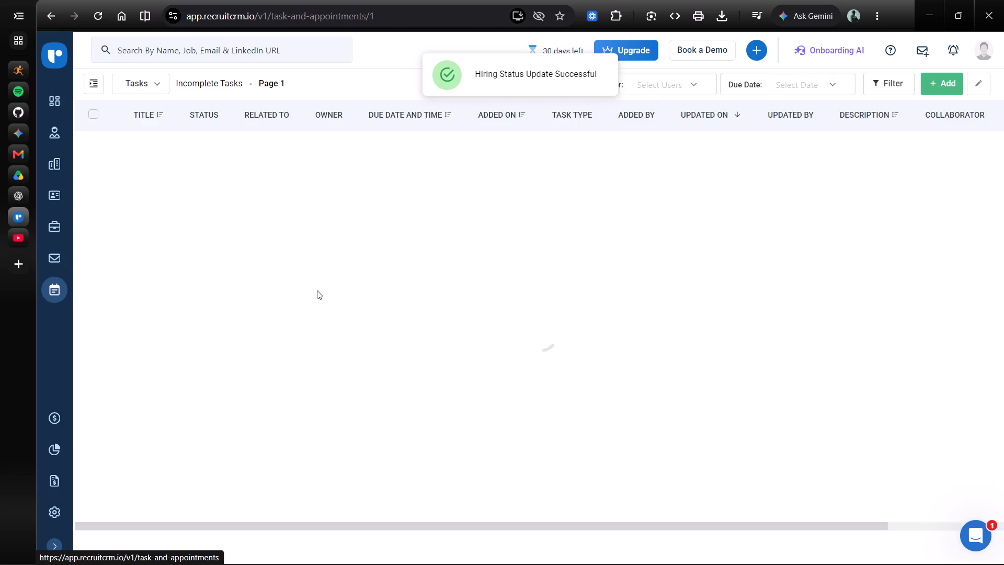
drag(264, 215, 235, 140)
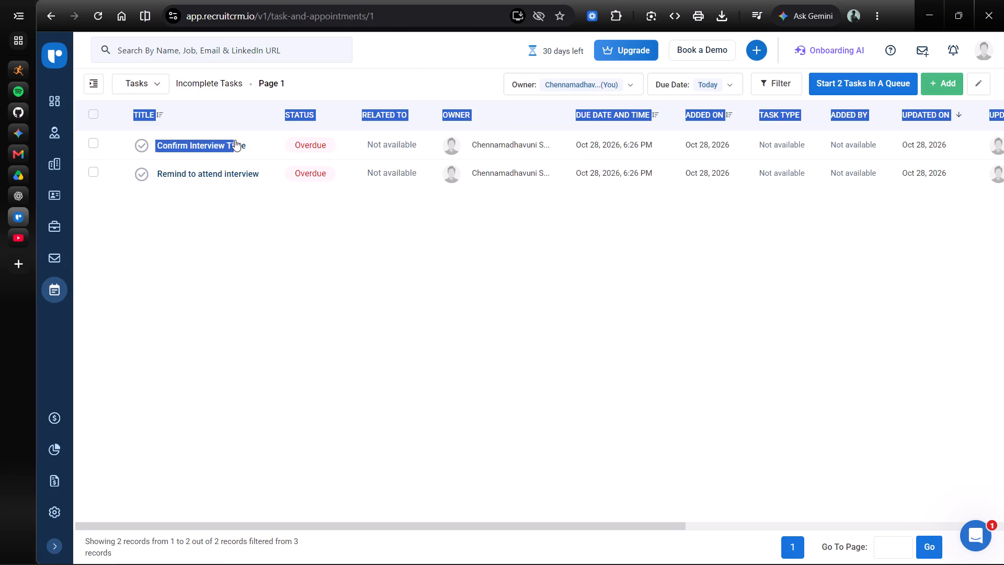
drag(235, 140, 335, 232)
click(335, 232)
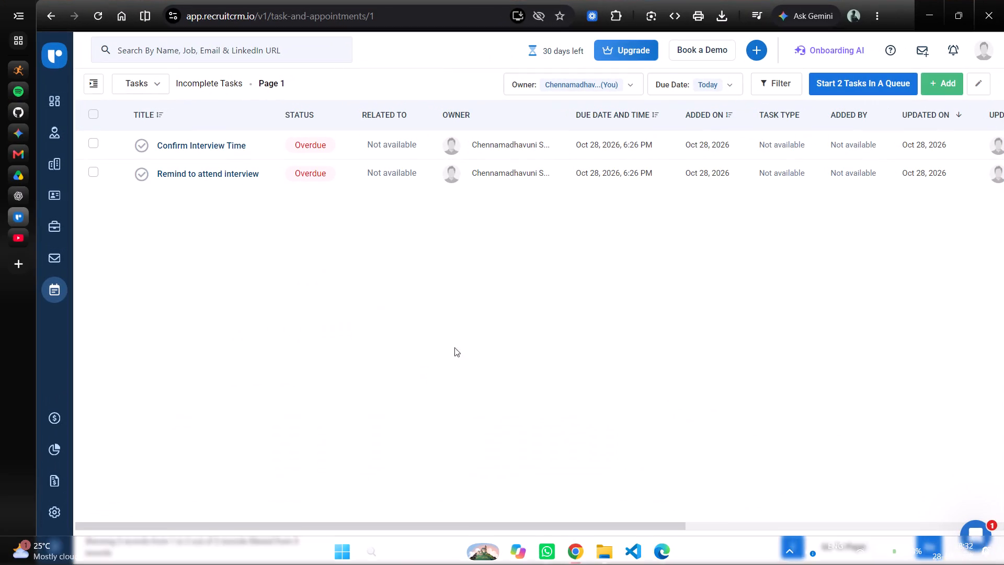
scroll(586, 179, left, 4)
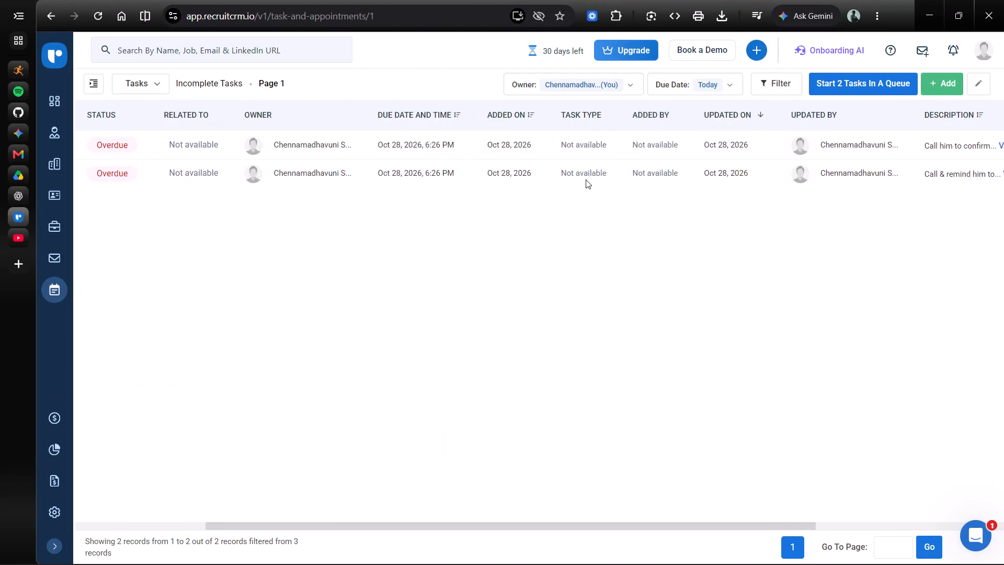
scroll(586, 179, left, 4)
scroll(586, 179, right, 5)
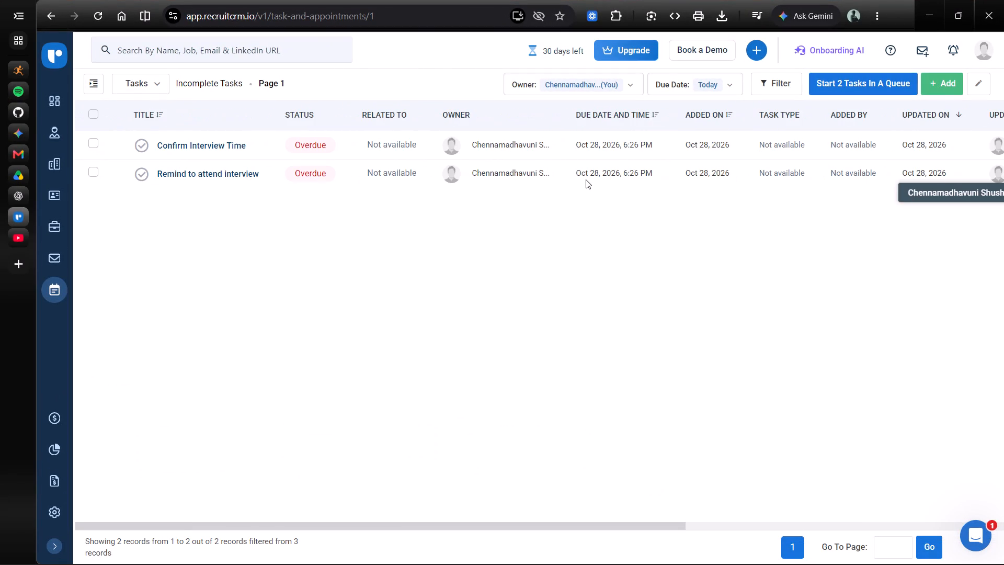
click(95, 148)
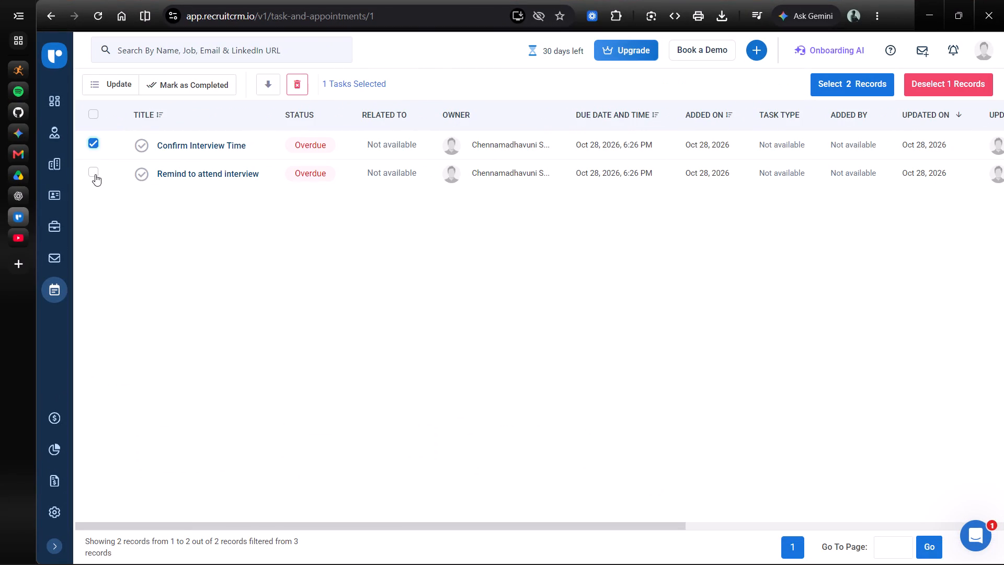
click(95, 174)
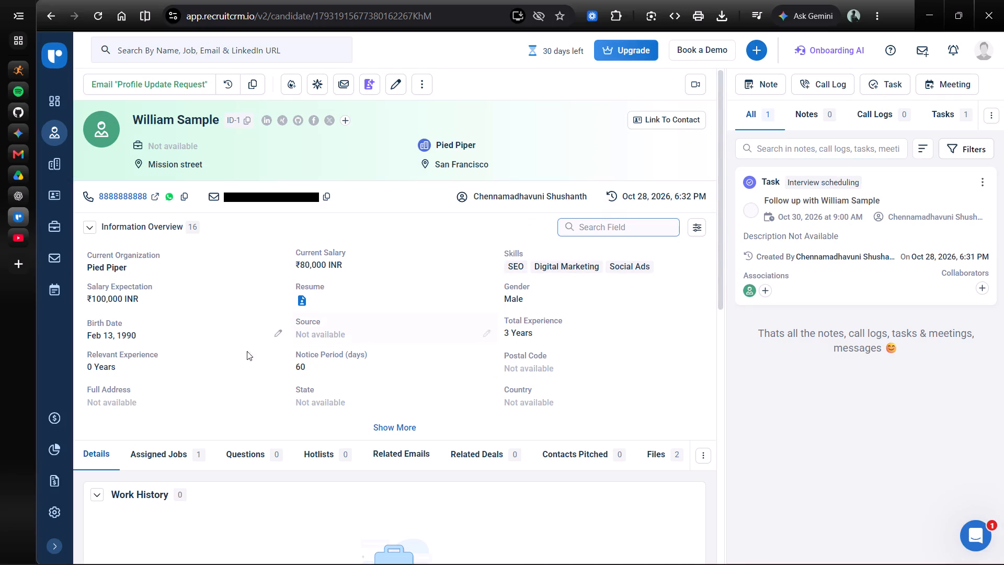
scroll(382, 407, down, 3)
scroll(382, 407, up, 2)
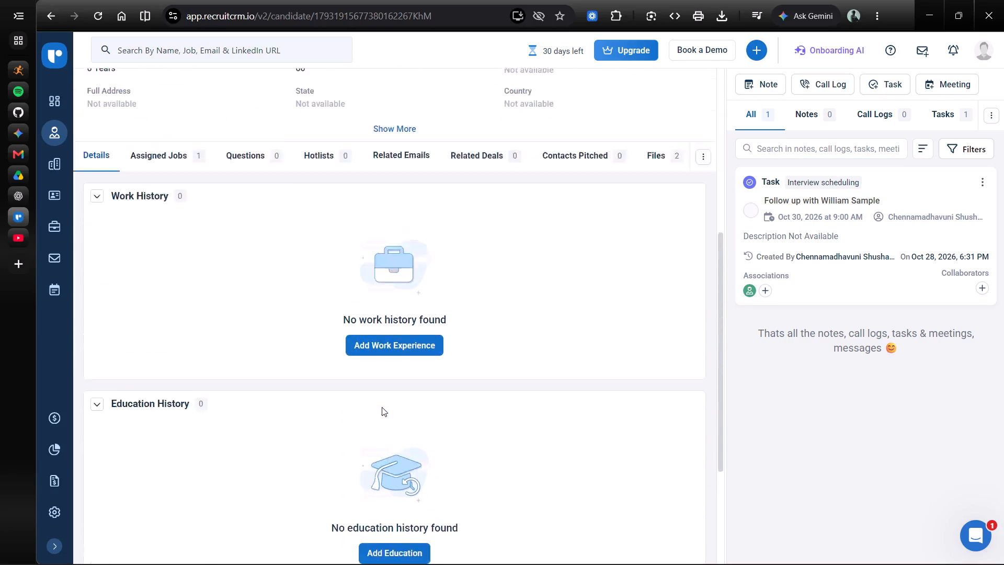
scroll(382, 407, up, 1)
Return to the candidates list and start a new candidate record, entering the candidate's first name and abbreviated last name.
scroll(382, 407, right, 3)
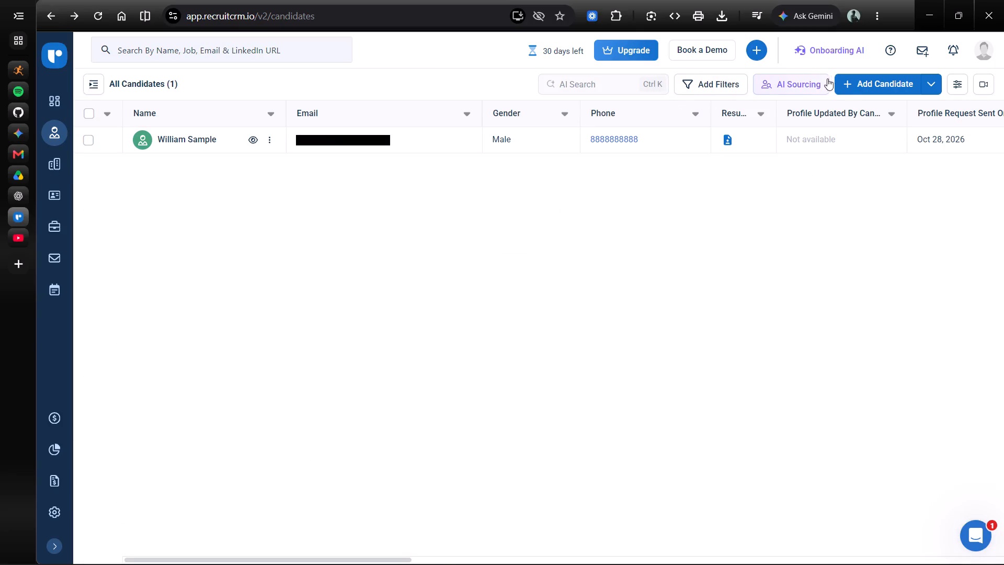
click(853, 81)
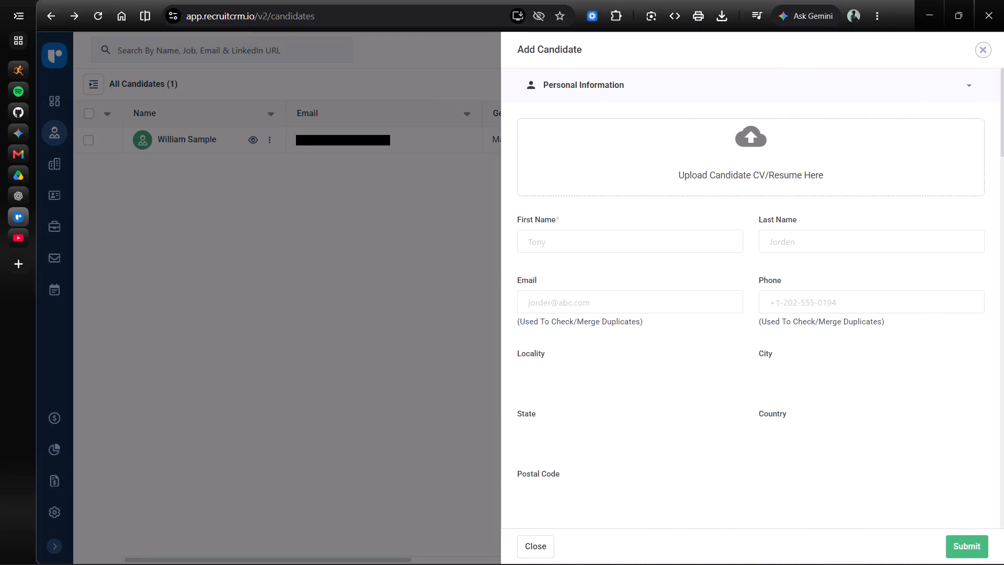
click(635, 240)
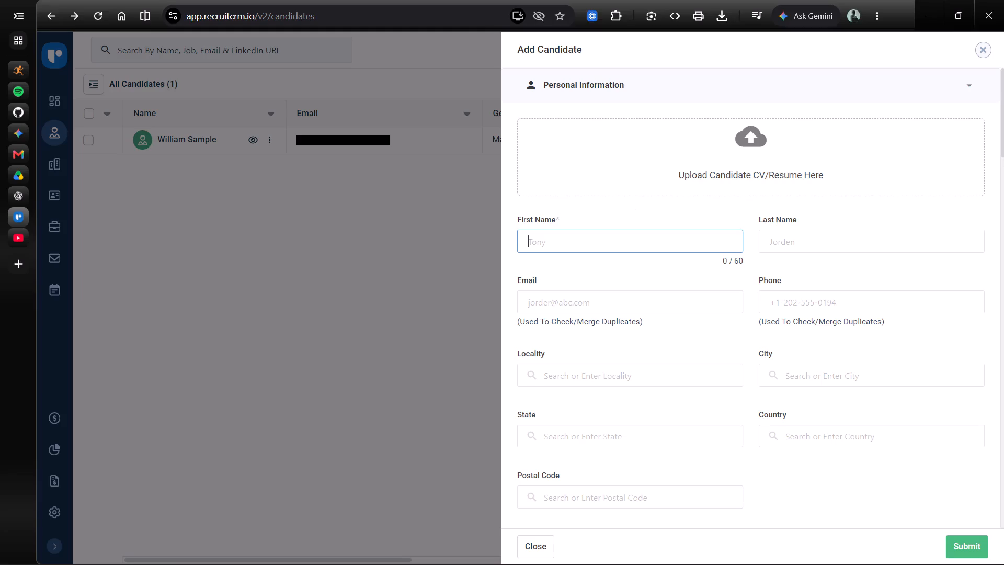
text(Shush)
text(anth)
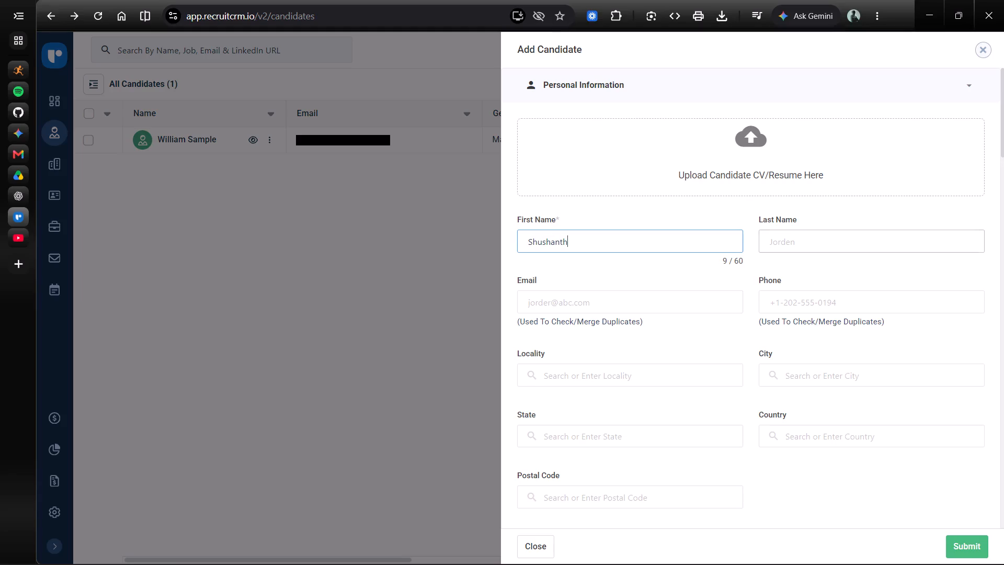
click(827, 247)
text(ch)
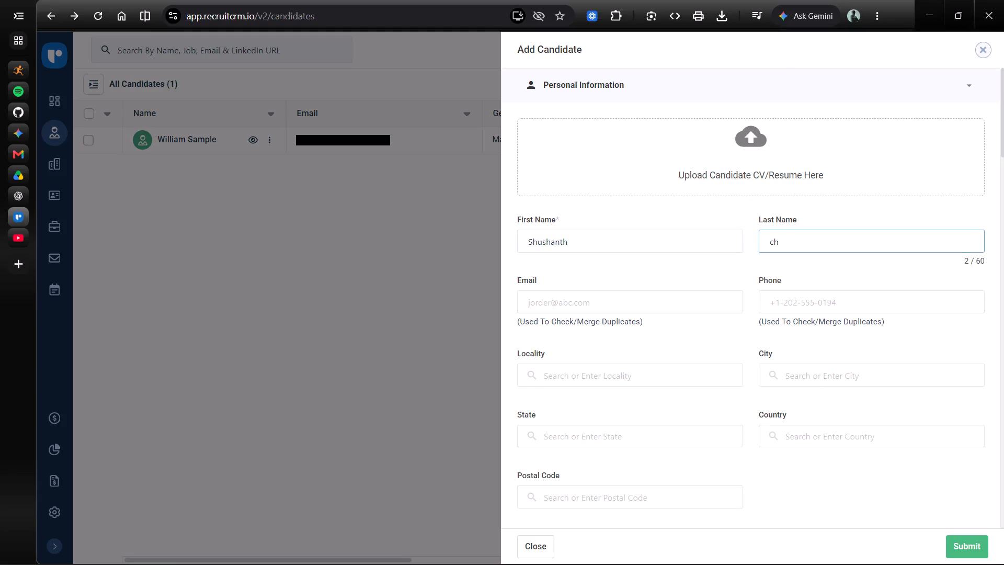
key(BackSpace)
key(BackSpace)
key(BackSpace)
text(Ch)
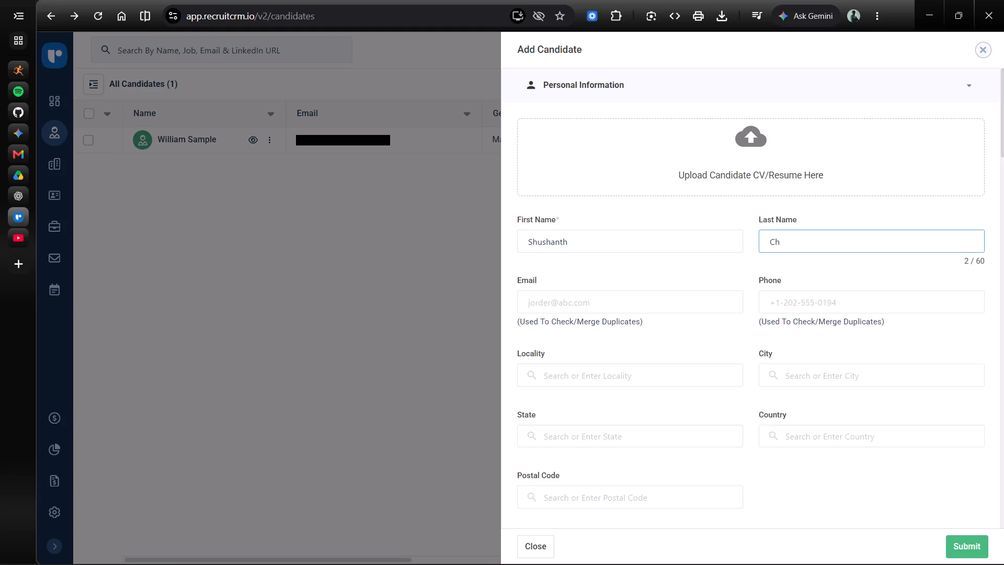
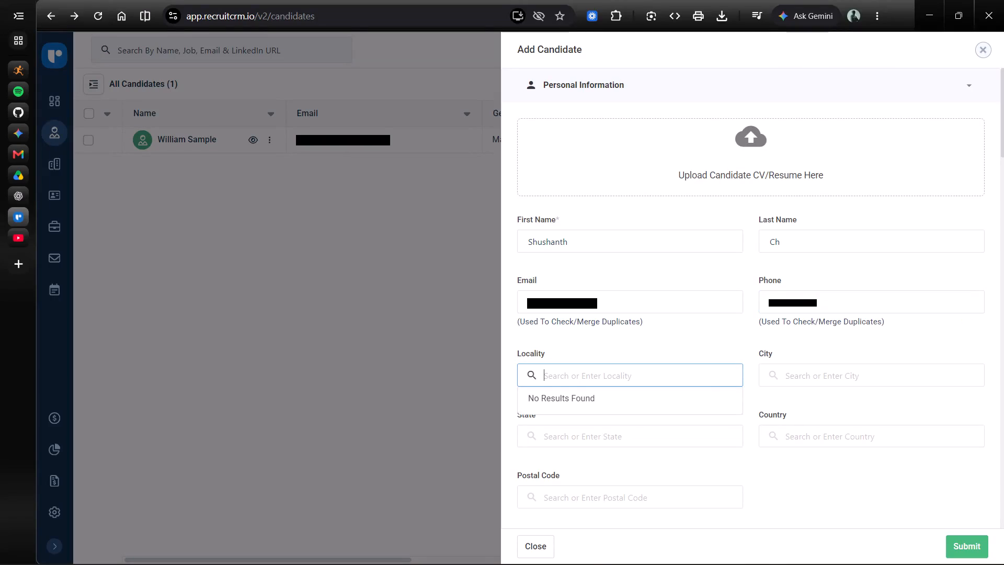
Set the new candidate's locality to the suggested Shamshabad, TG, India so the related location fields are filled.
text(xyz)
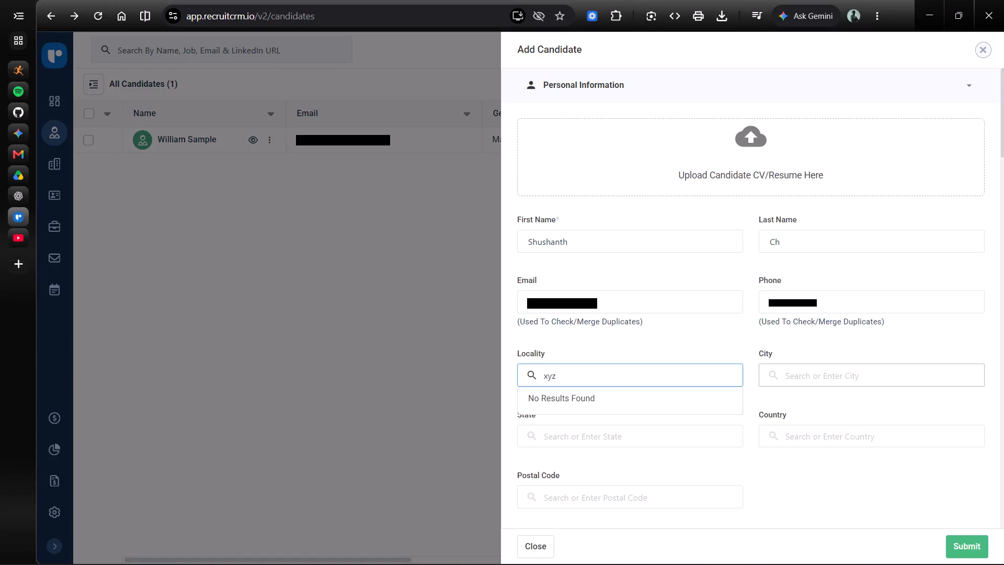
key(BackSpace)
key(BackSpace)
key(BackSpace)
text(sham)
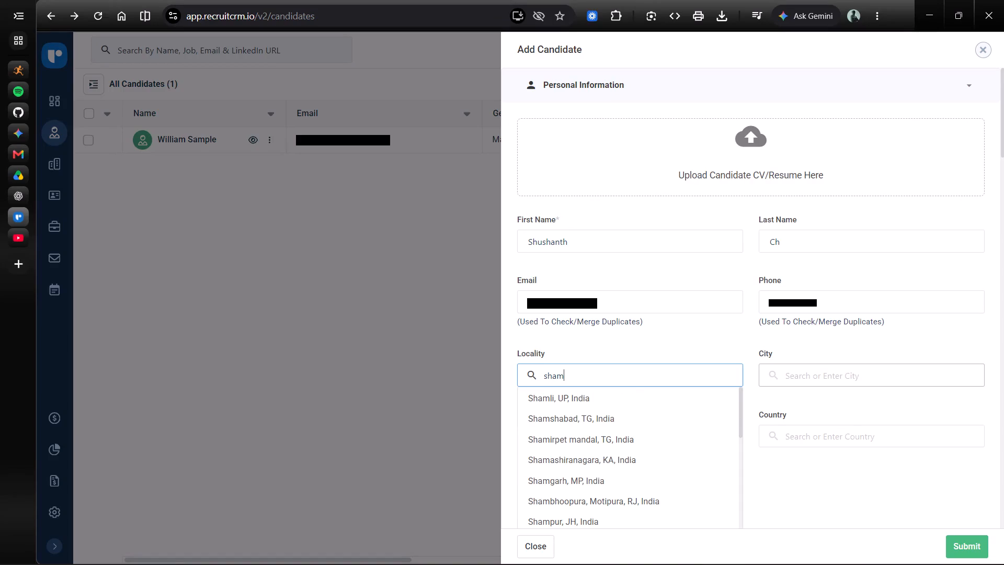
click(695, 412)
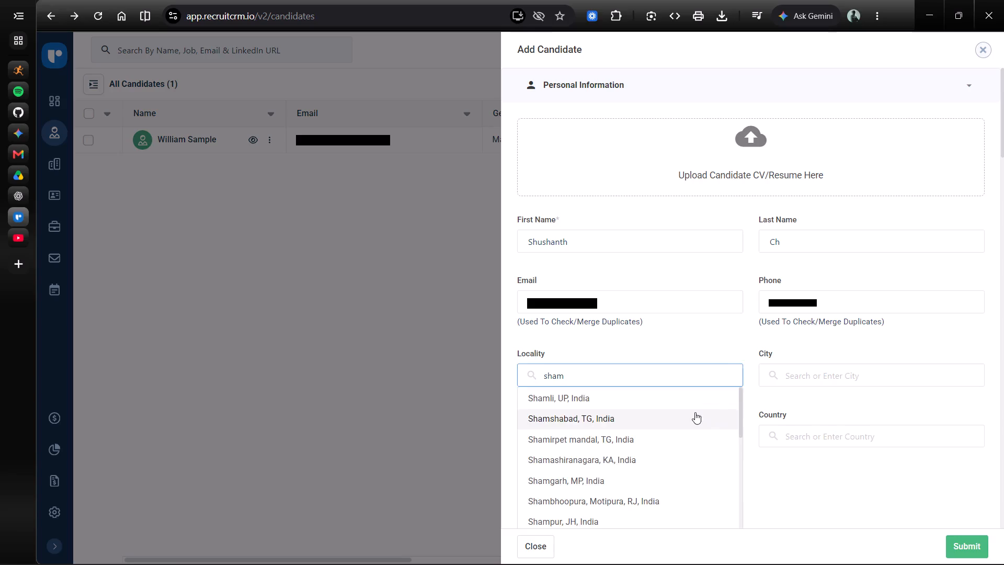
Mark the new candidate as willing to relocate and set the gender to Male.
scroll(695, 412, down, 3)
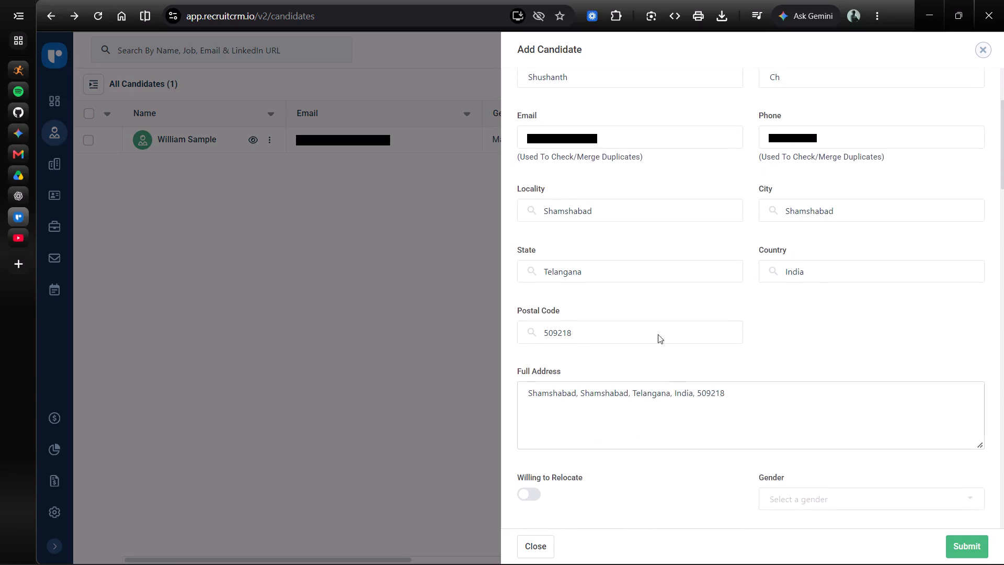
scroll(649, 322, down, 3)
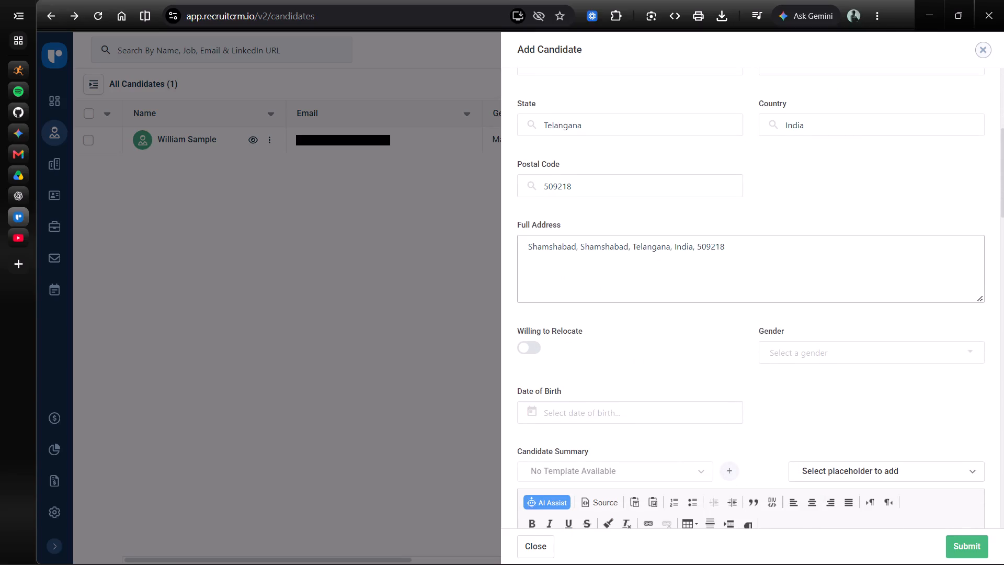
scroll(575, 279, down, 3)
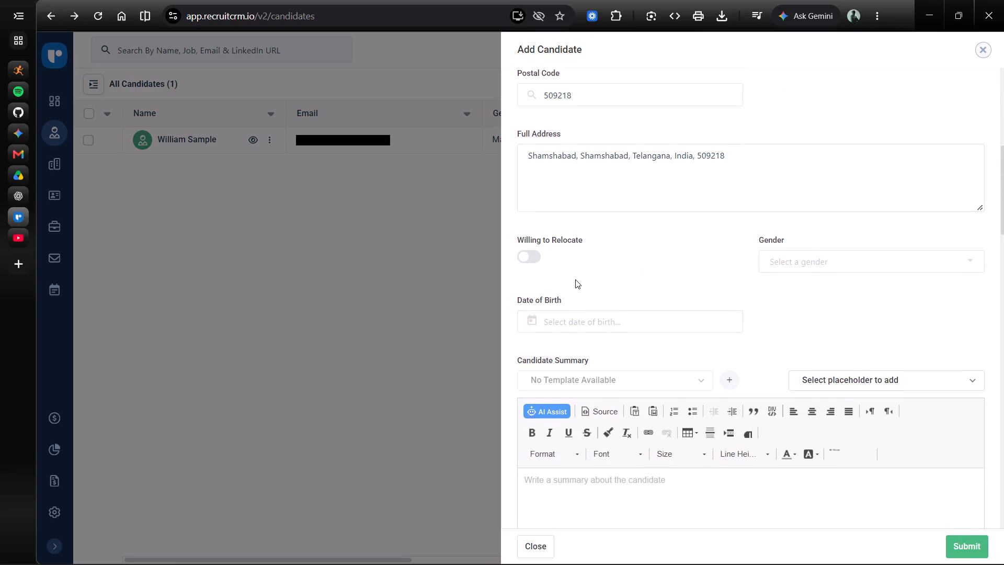
click(520, 259)
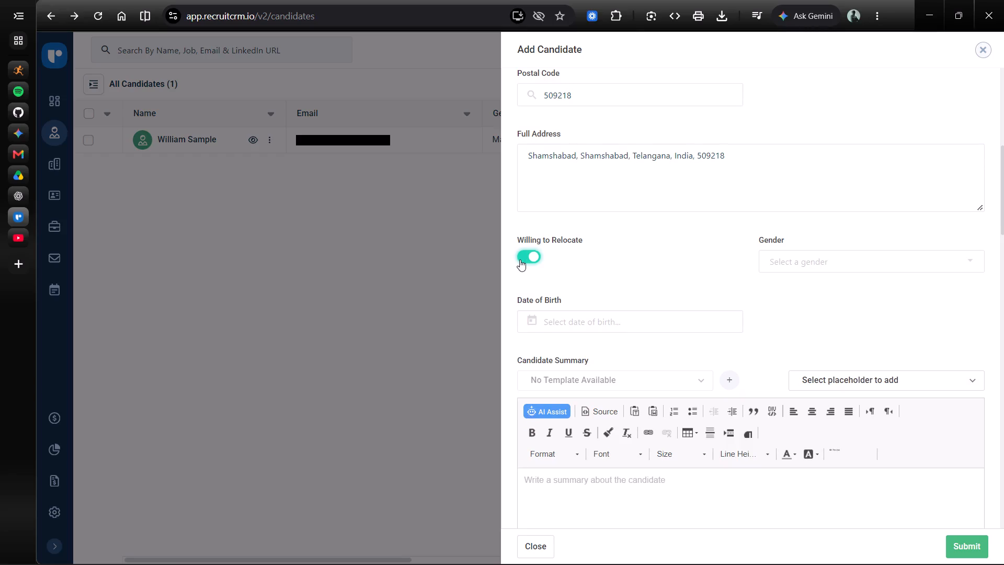
click(773, 264)
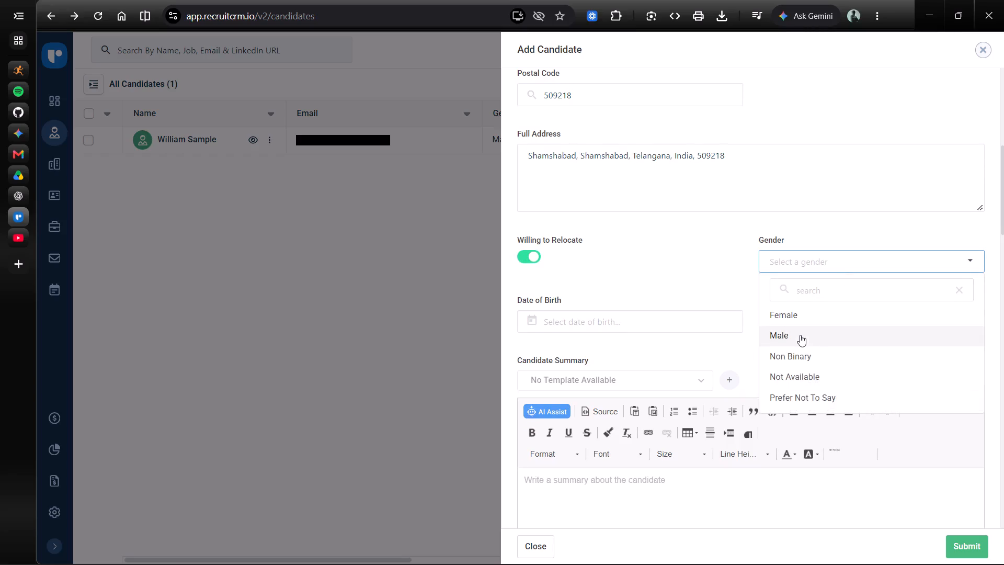
click(800, 335)
Enter the candidate's date of birth.
click(654, 312)
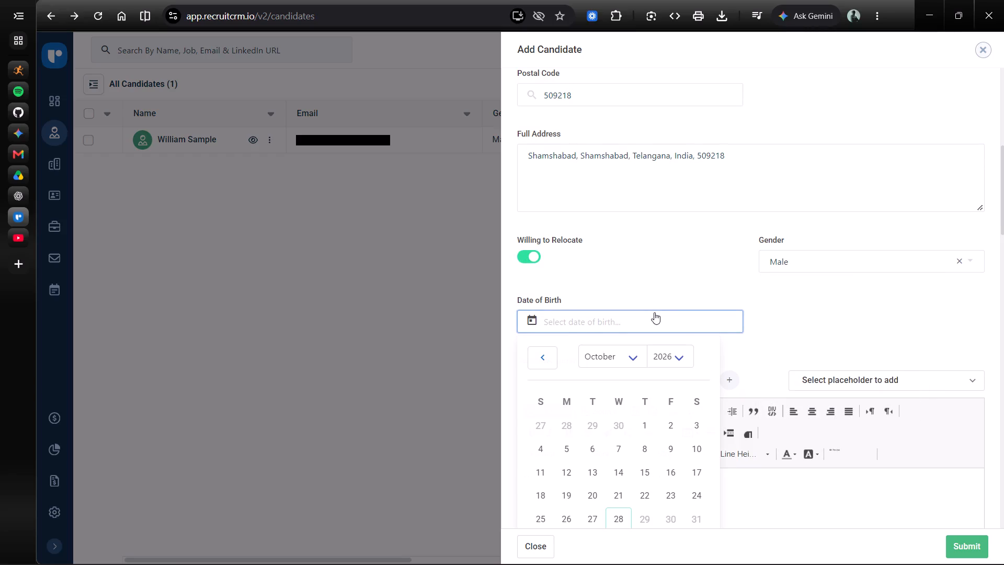
click(655, 364)
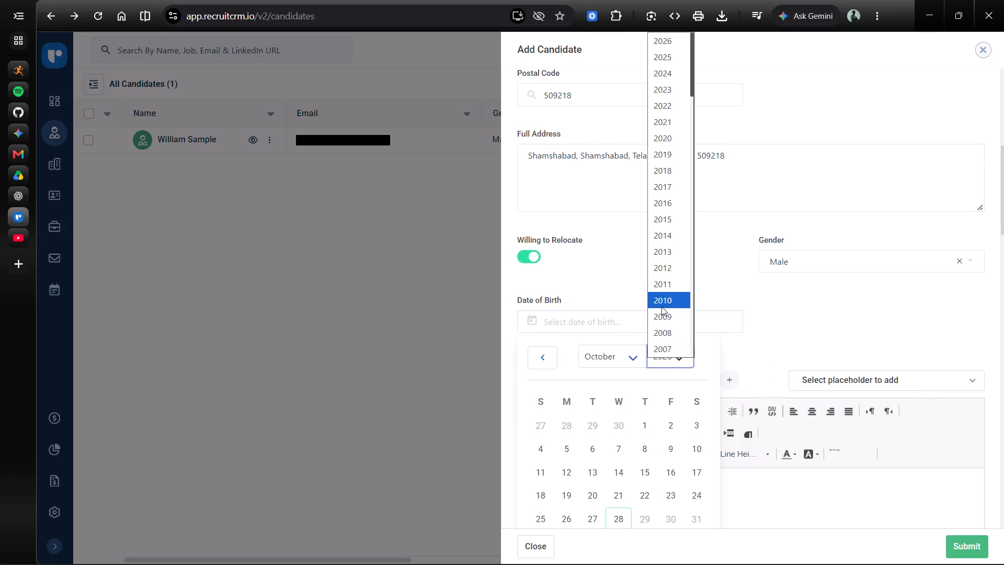
scroll(661, 335, down, 1)
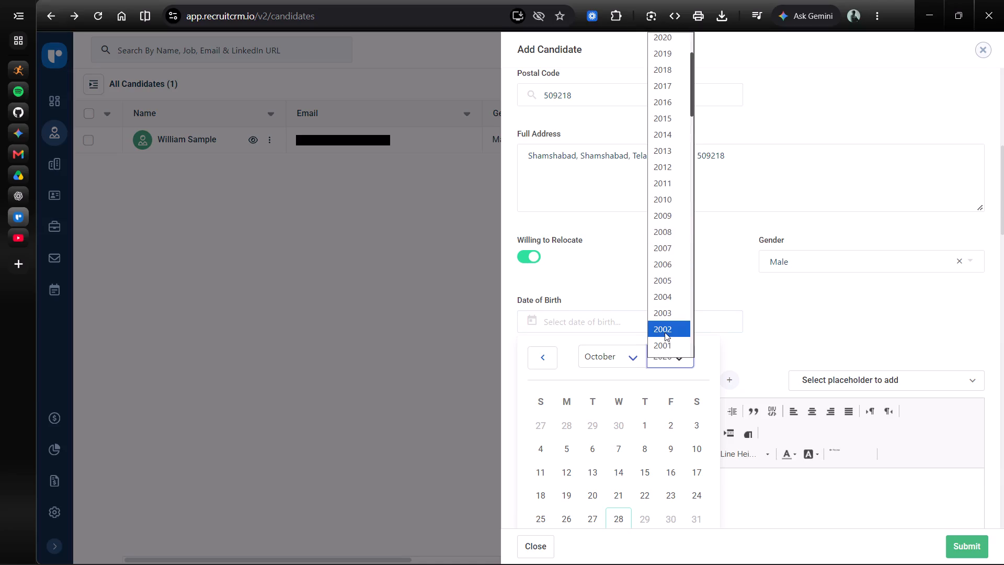
click(665, 332)
click(628, 453)
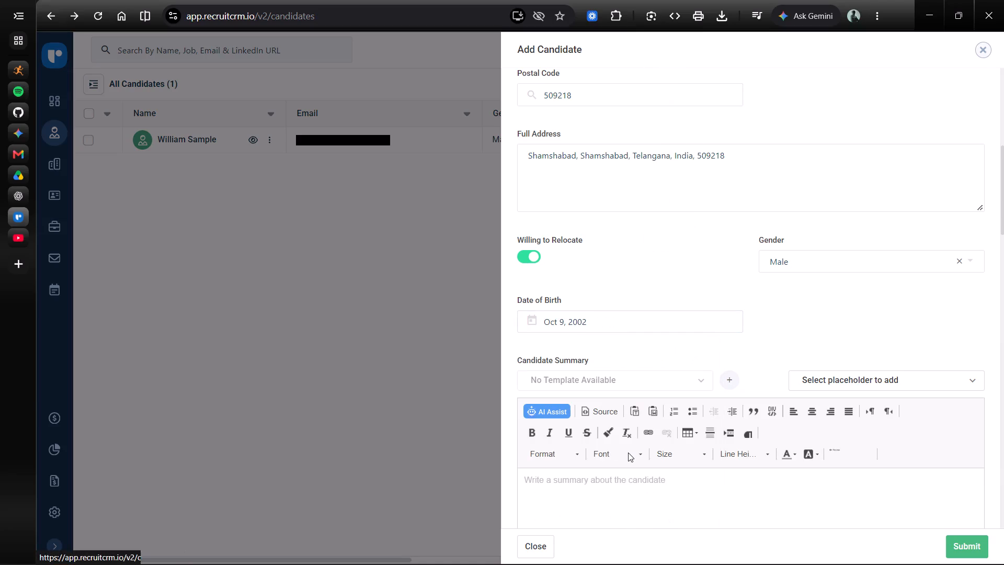
Look over the summary, work history, employment and skills sections without filling them, and submit the new candidate record.
scroll(628, 453, down, 1)
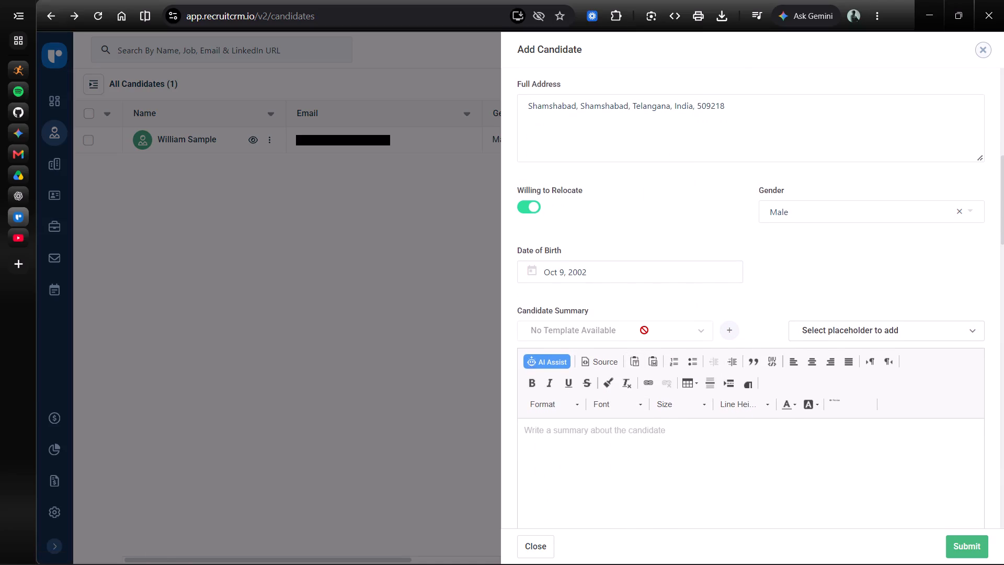
scroll(644, 330, down, 2)
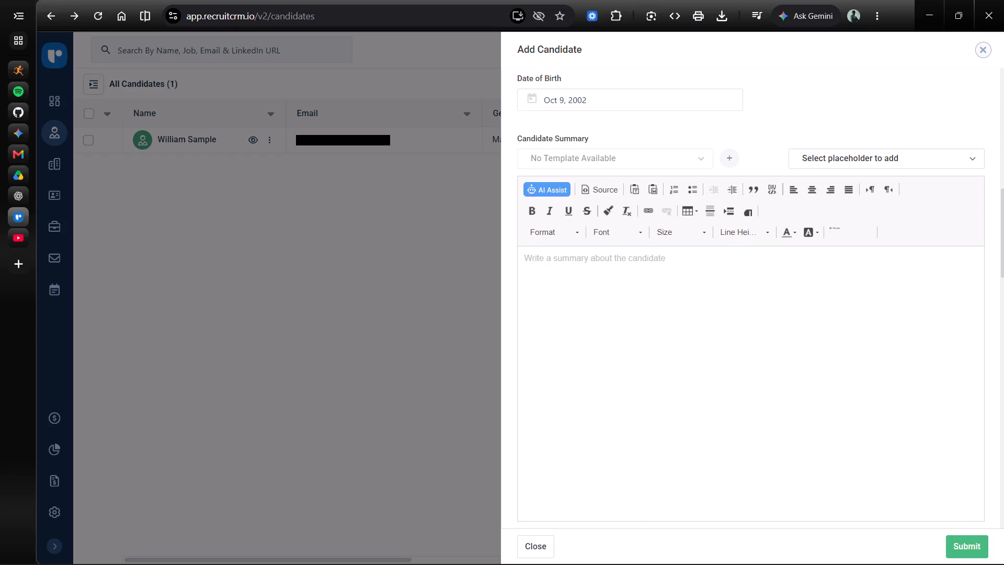
scroll(644, 330, down, 4)
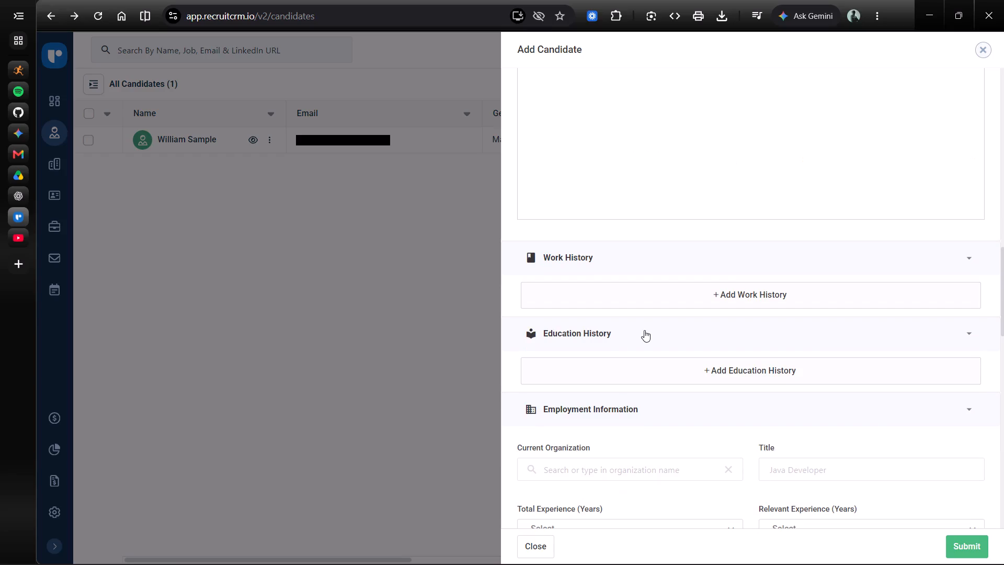
scroll(644, 330, down, 5)
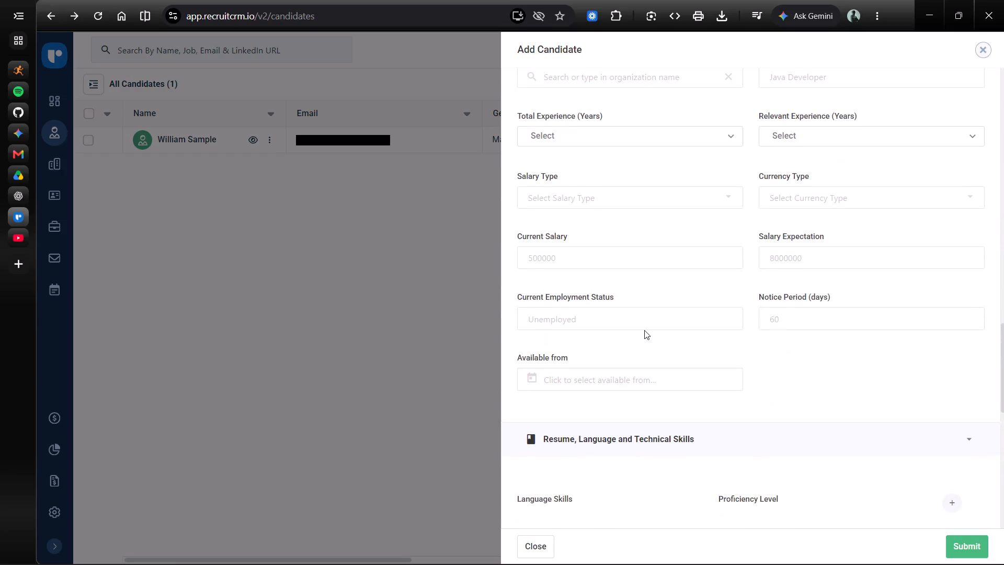
scroll(644, 330, down, 11)
scroll(644, 330, up, 6)
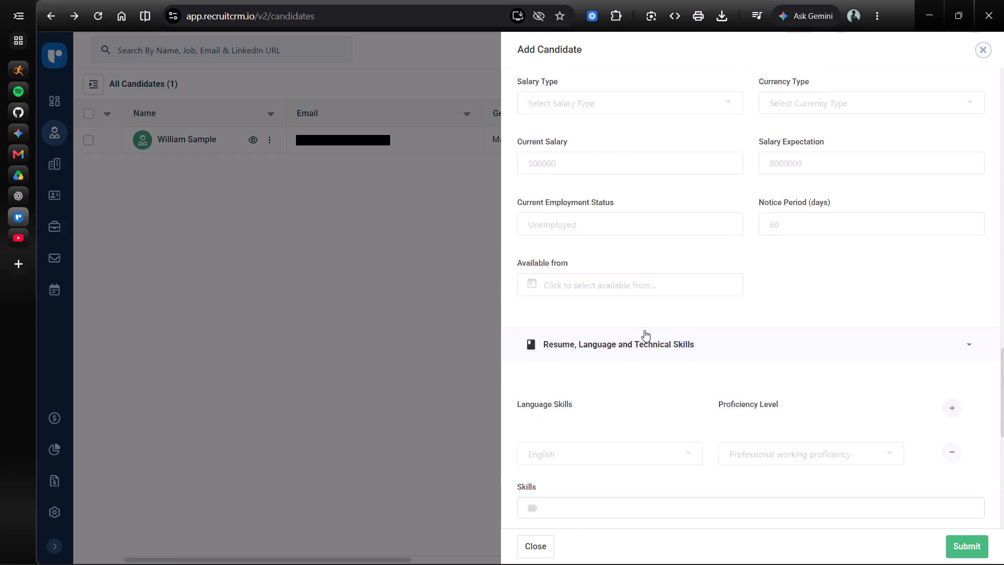
scroll(644, 330, up, 10)
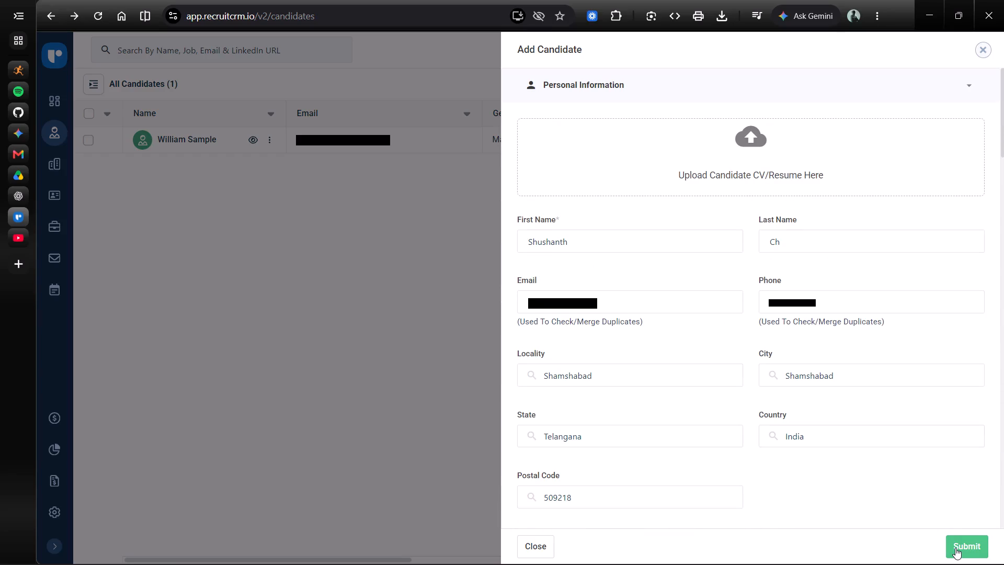
click(955, 548)
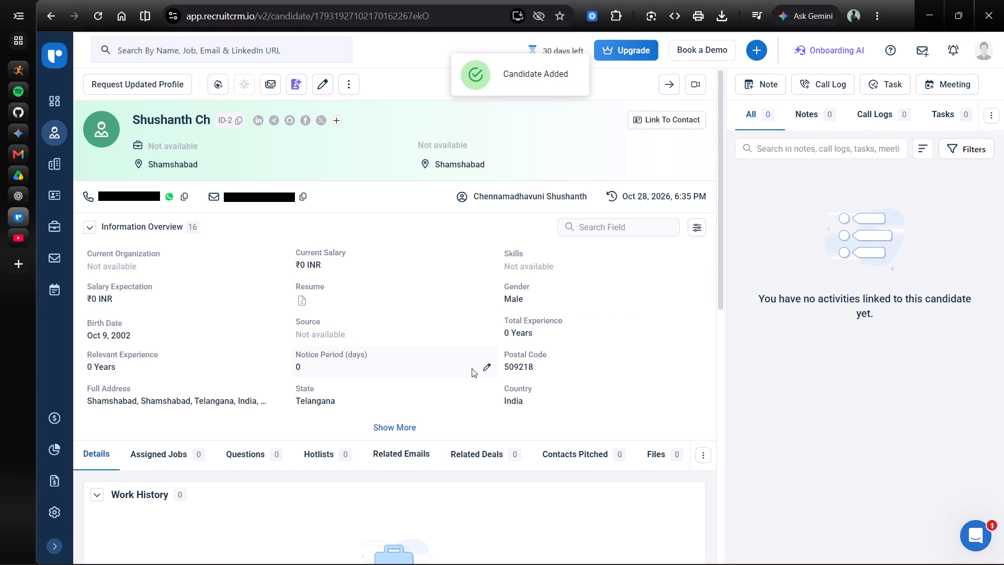
Return to the candidates list and examine the new candidate's details across all columns, from contact details to work and education history.
scroll(472, 368, right, 7)
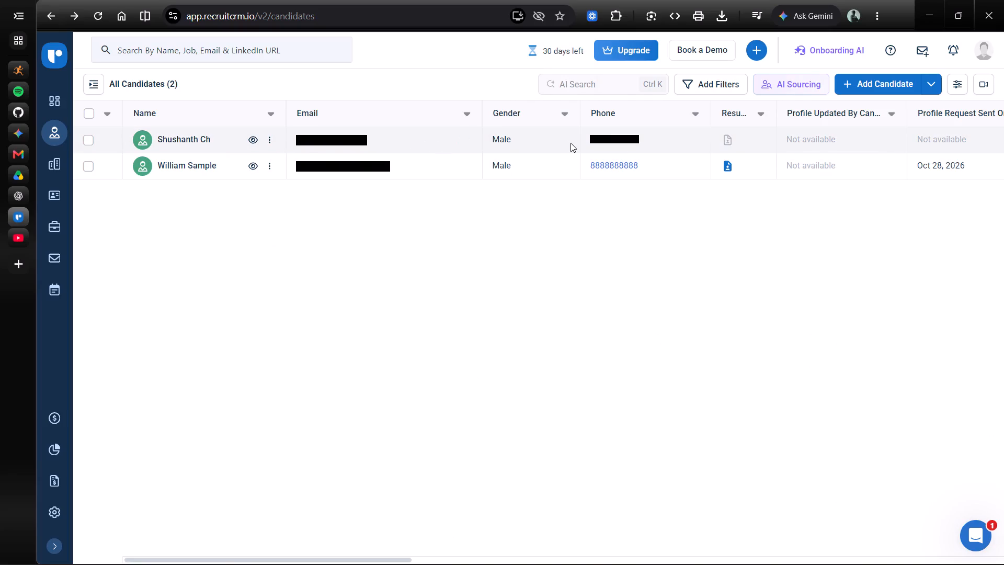
scroll(571, 143, left, 7)
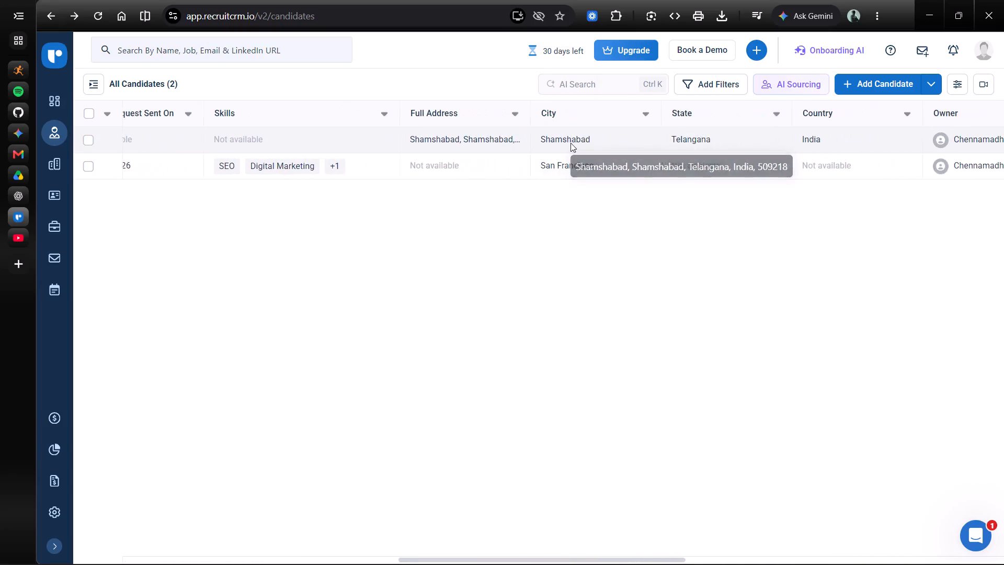
scroll(571, 143, left, 8)
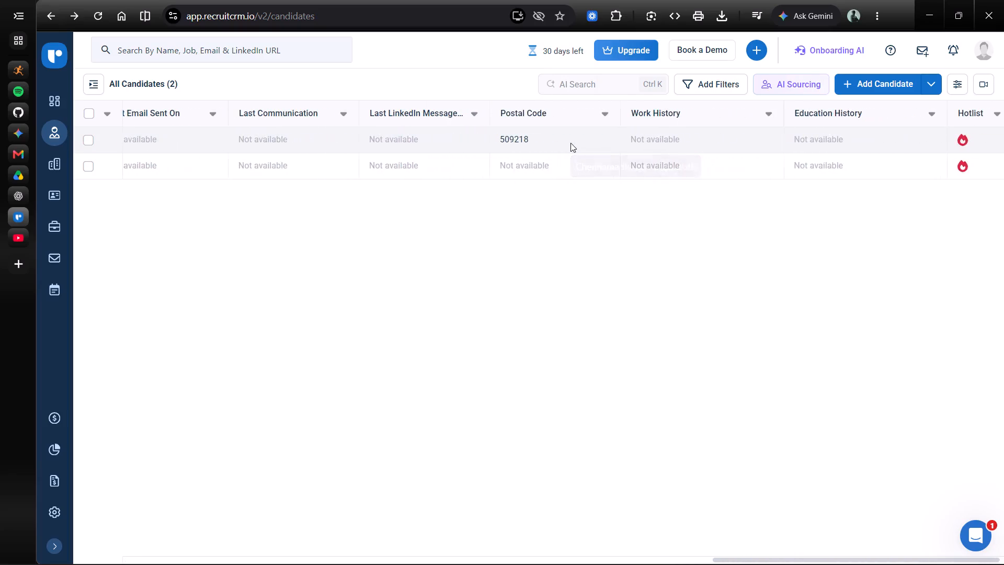
scroll(571, 143, left, 4)
scroll(571, 143, right, 9)
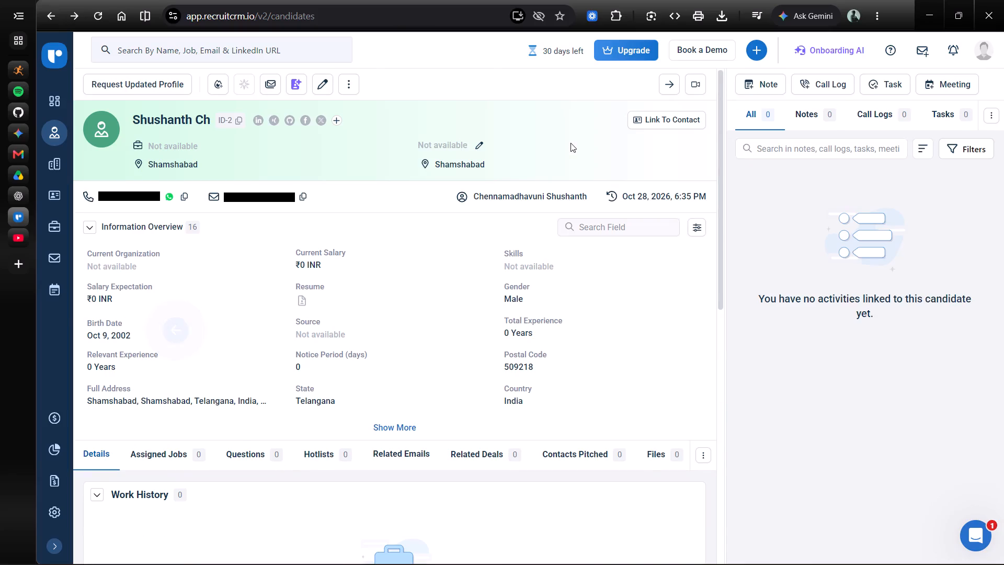
scroll(571, 143, left, 3)
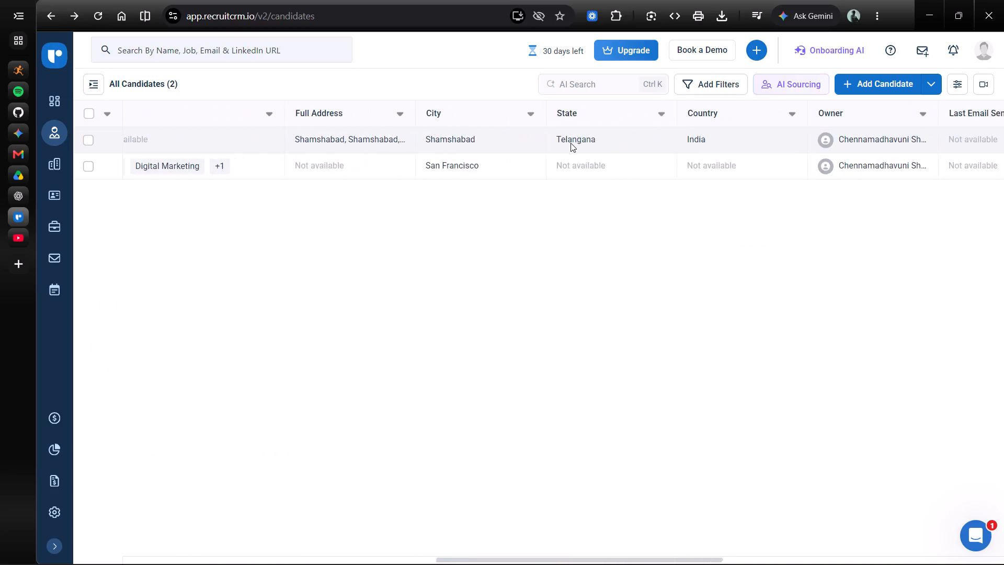
scroll(571, 143, left, 3)
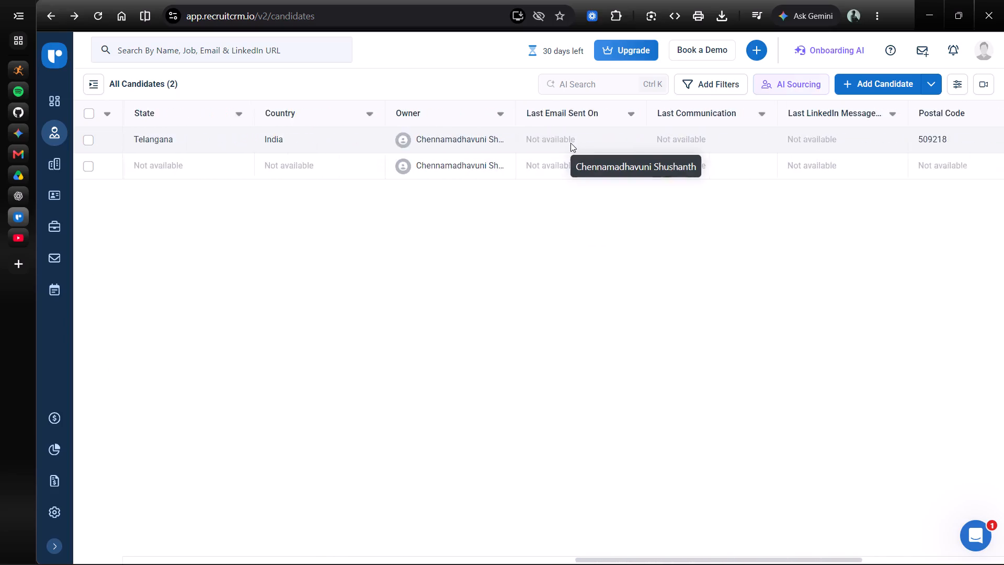
scroll(571, 143, left, 1)
scroll(571, 143, right, 12)
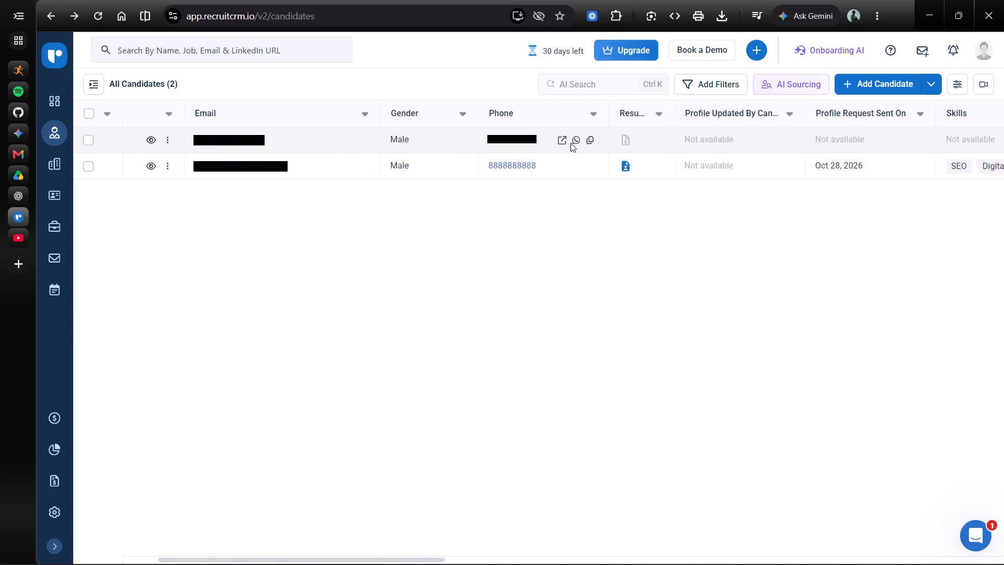
scroll(571, 143, right, 3)
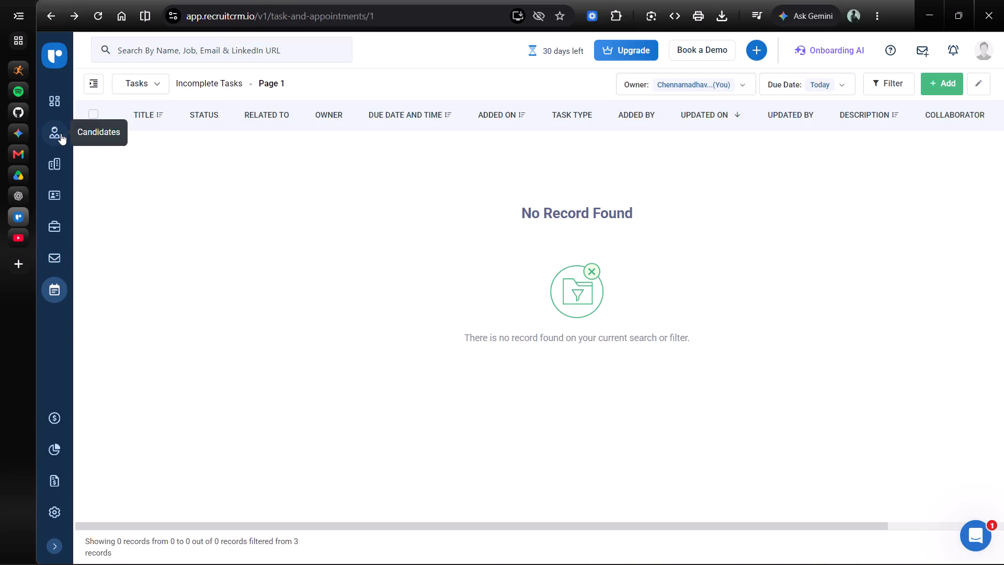
click(61, 133)
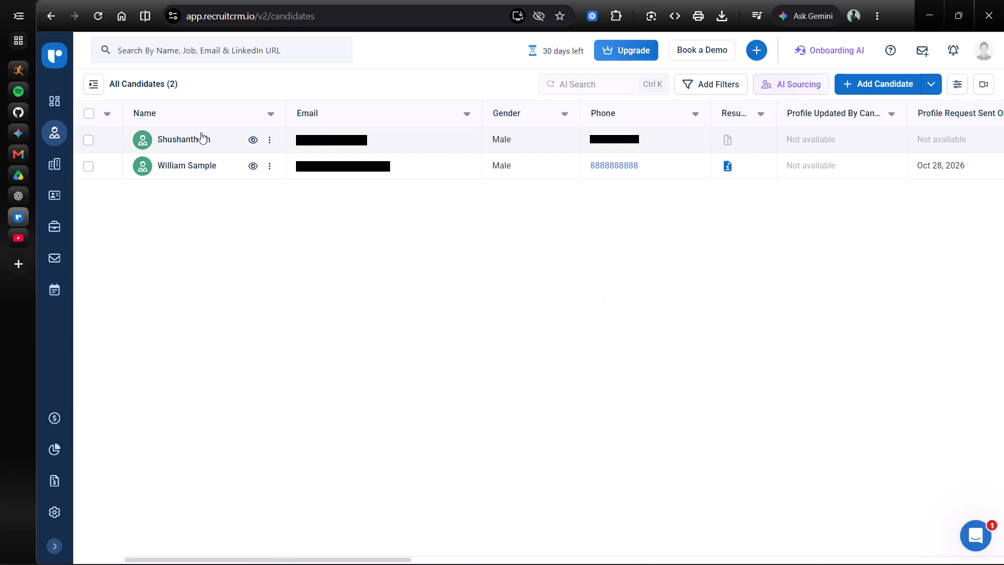
click(89, 139)
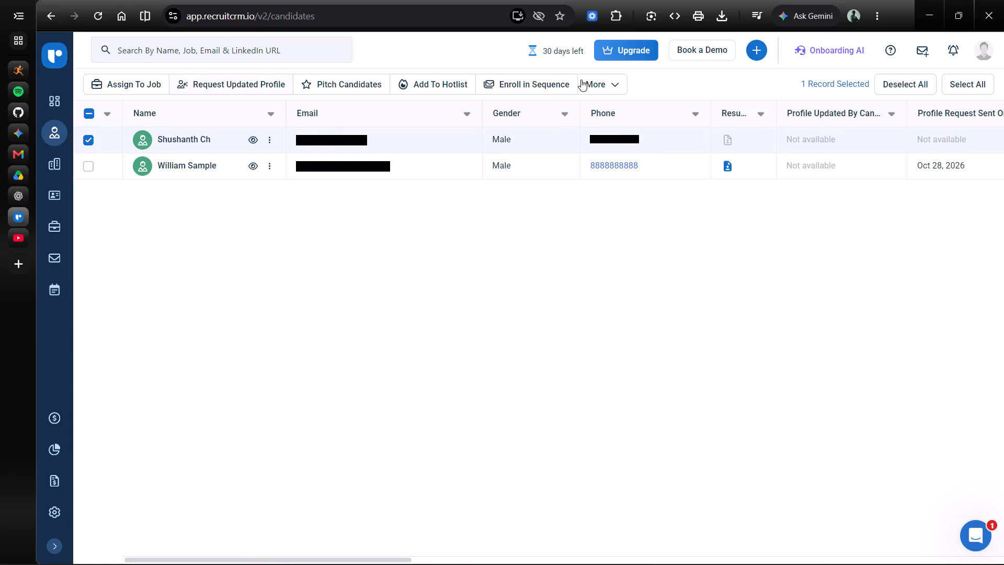
click(619, 83)
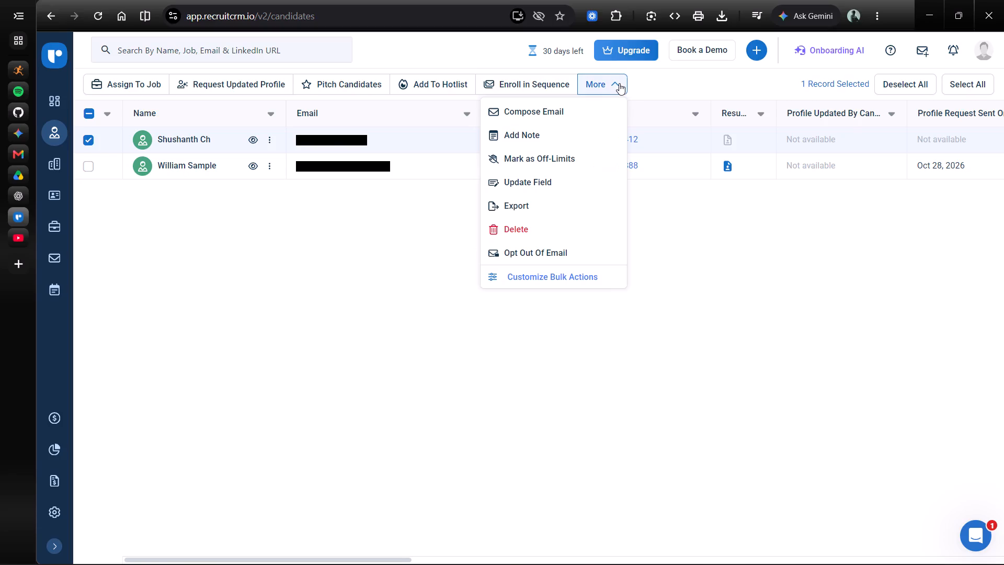
click(537, 125)
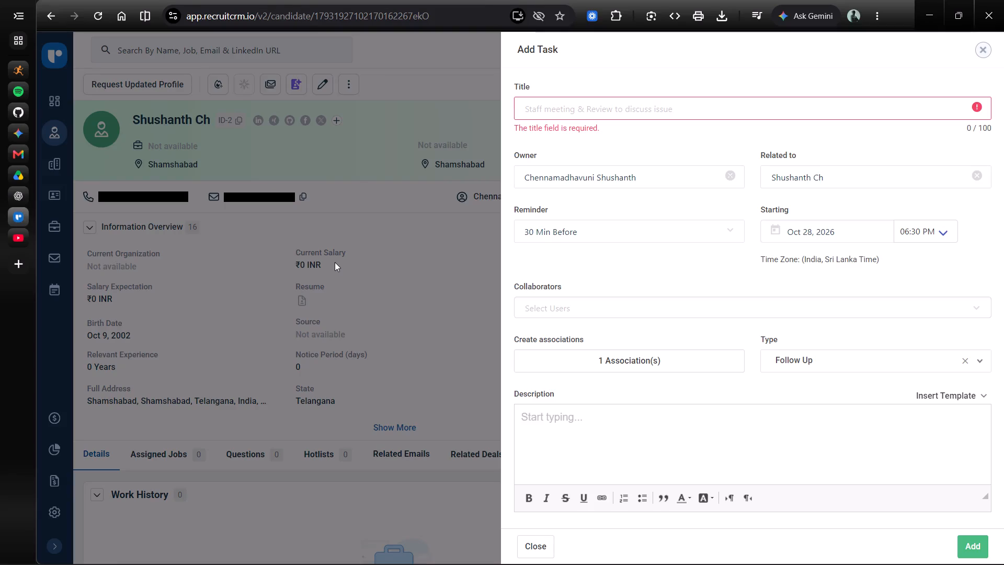
text(feedback pending)
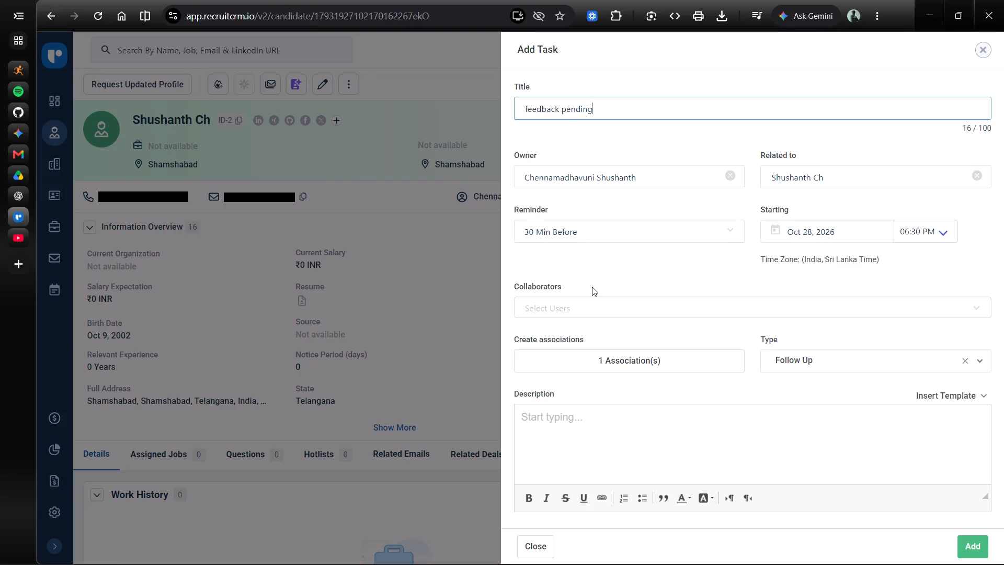
scroll(675, 280, down, 1)
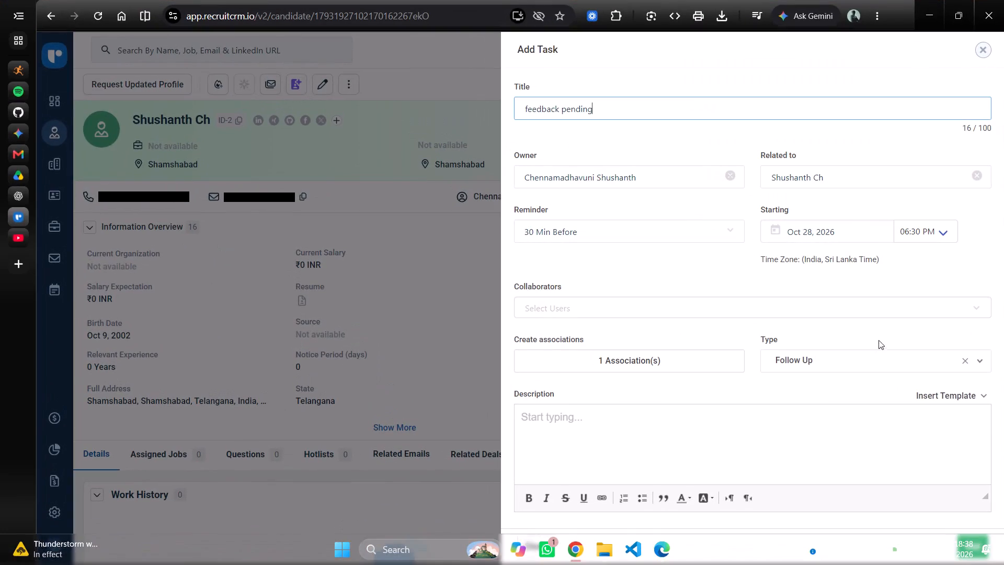
scroll(732, 337, down, 2)
click(676, 387)
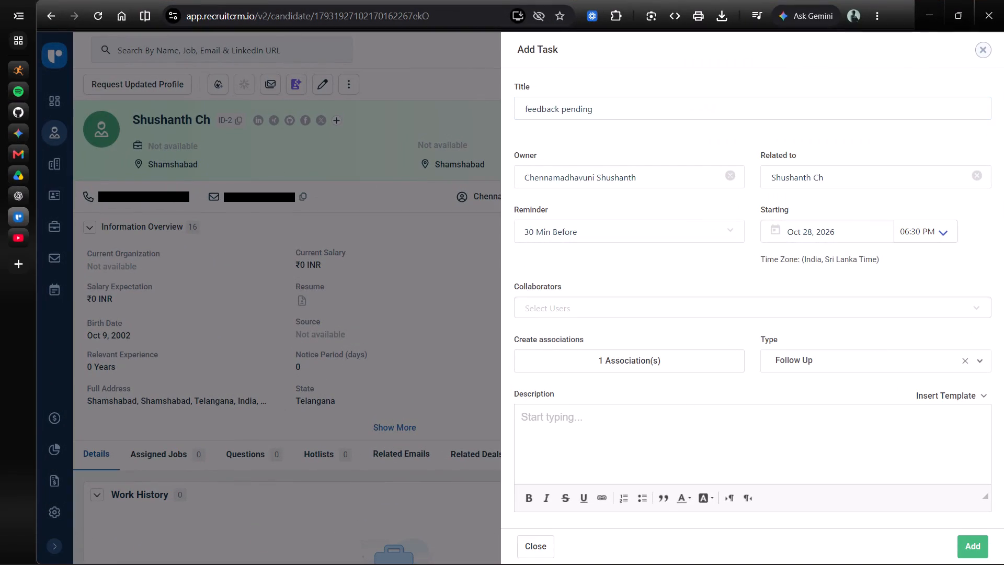
scroll(702, 407, down, 1)
click(702, 407)
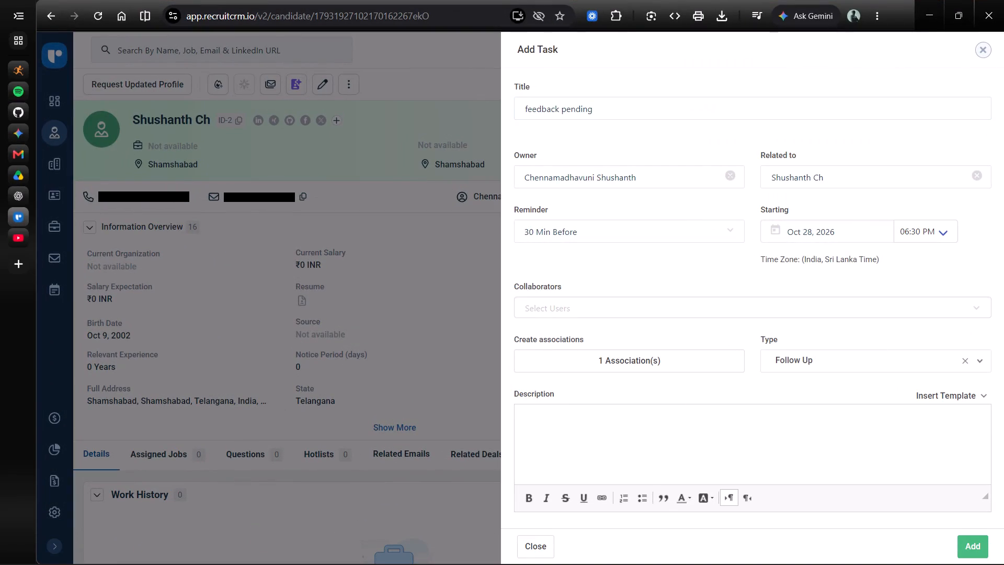
text(feedback pending)
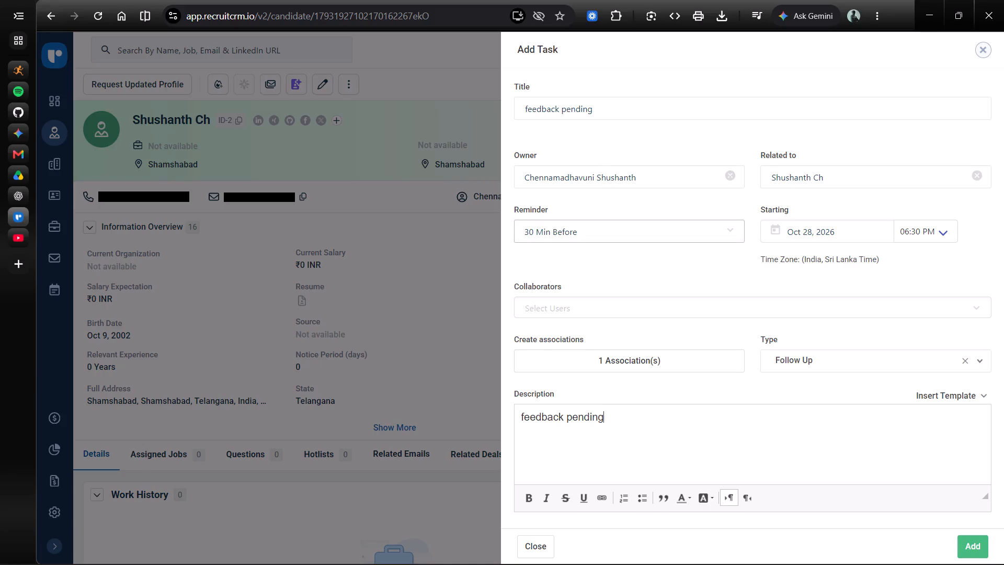
scroll(797, 402, down, 1)
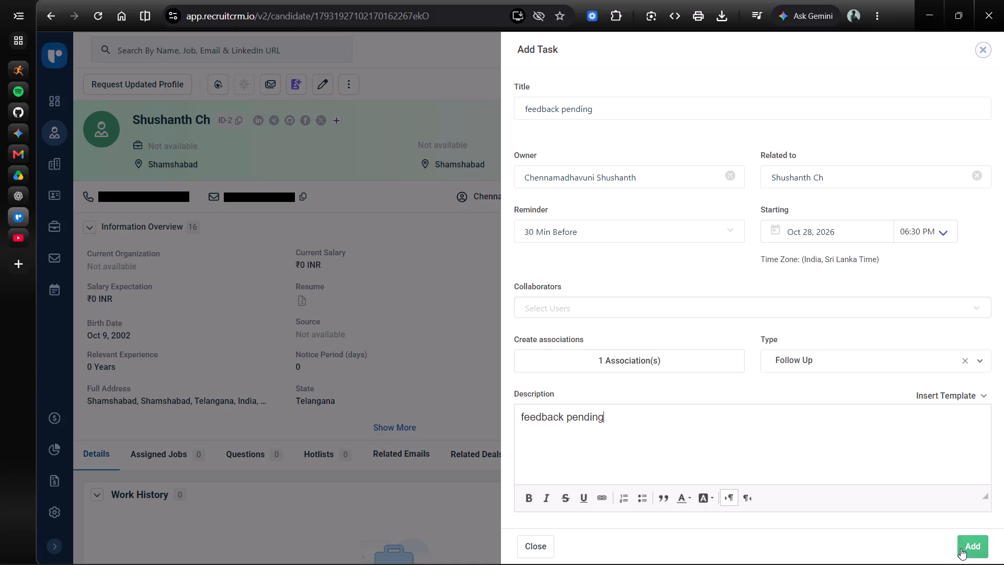
click(961, 548)
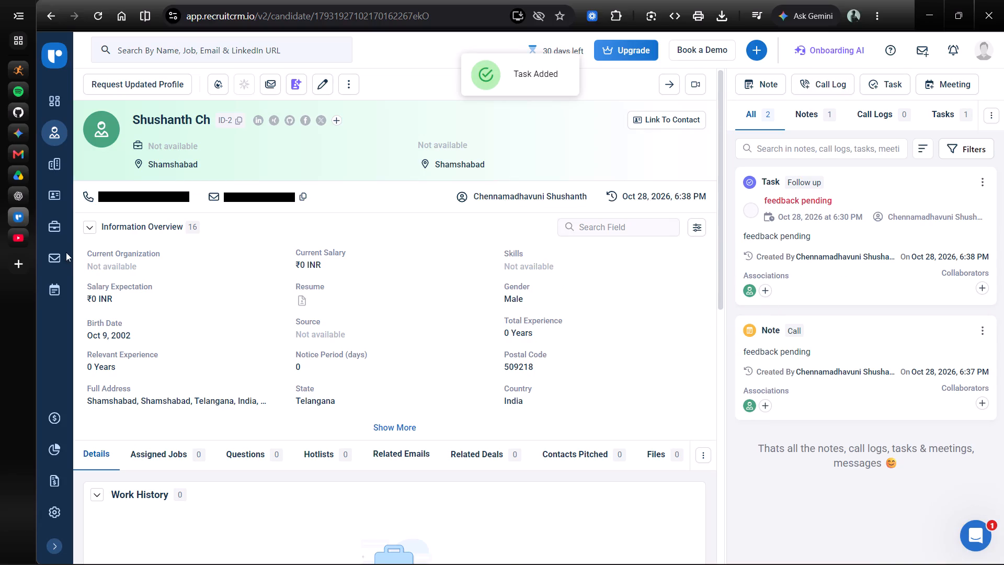
Open the tasks and meetings section to view the candidate's new follow-up task.
click(58, 283)
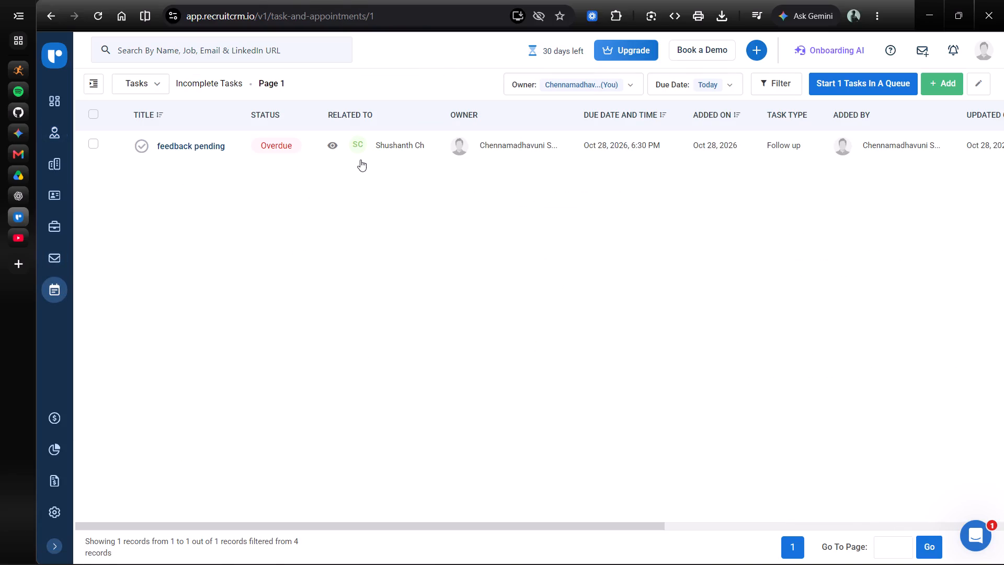
scroll(448, 156, left, 2)
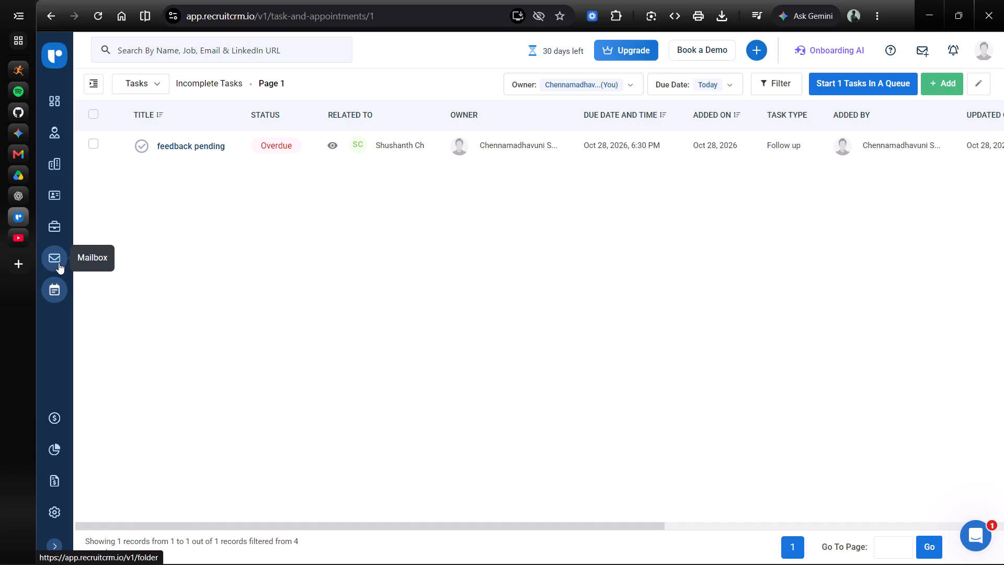
Open the Paper Sales Executive job and view all candidates in its hiring pipeline.
click(58, 137)
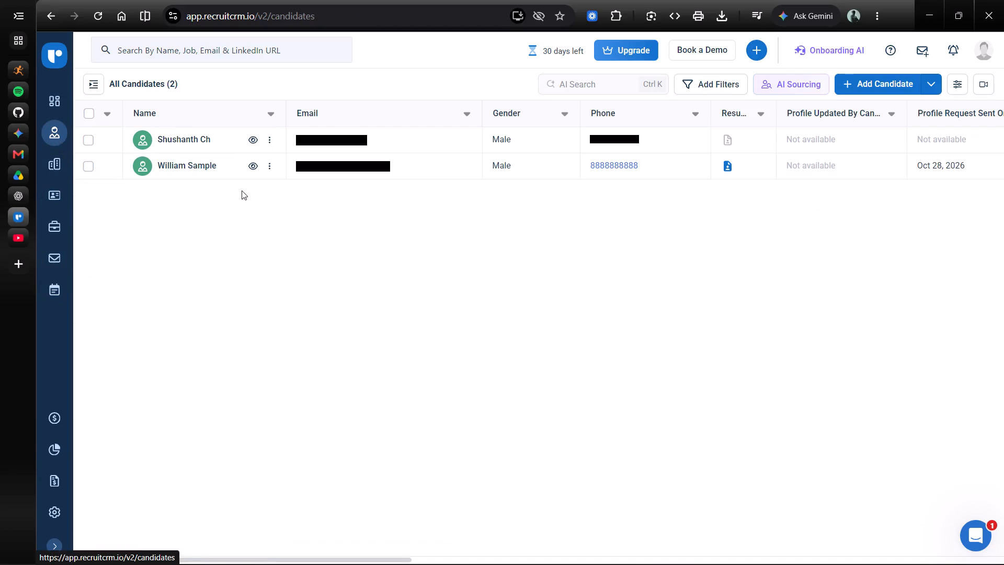
click(58, 264)
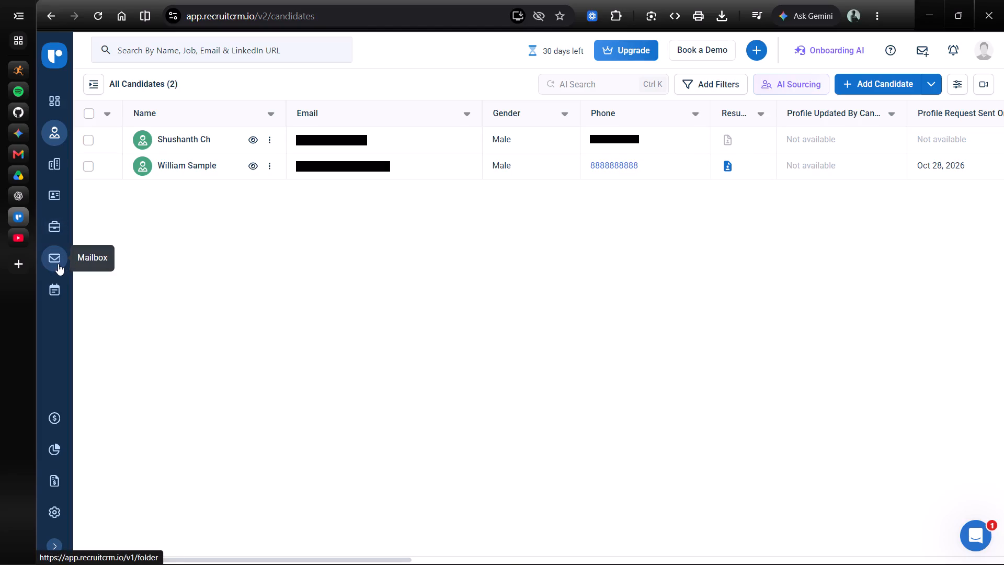
click(54, 227)
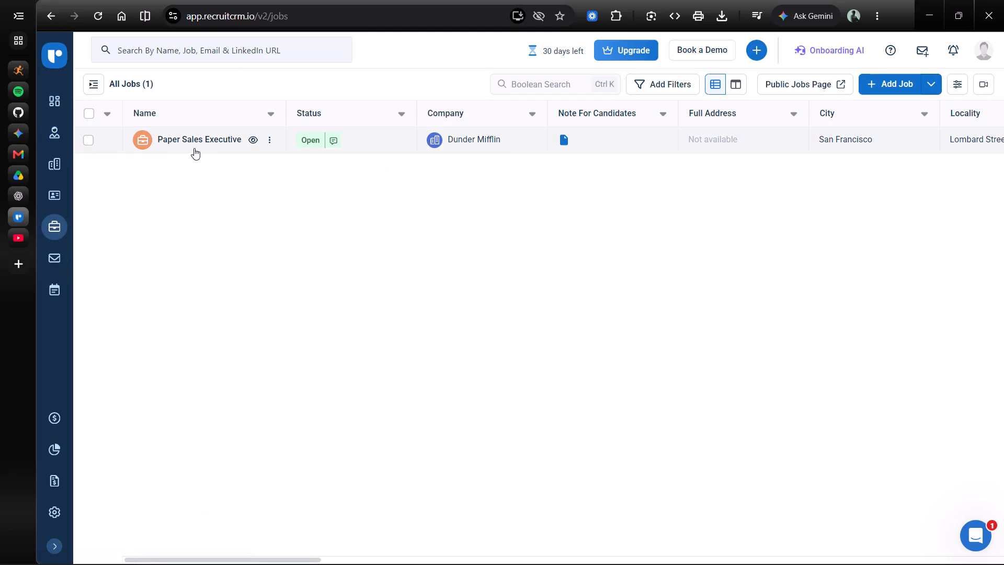
click(194, 148)
scroll(320, 367, down, 3)
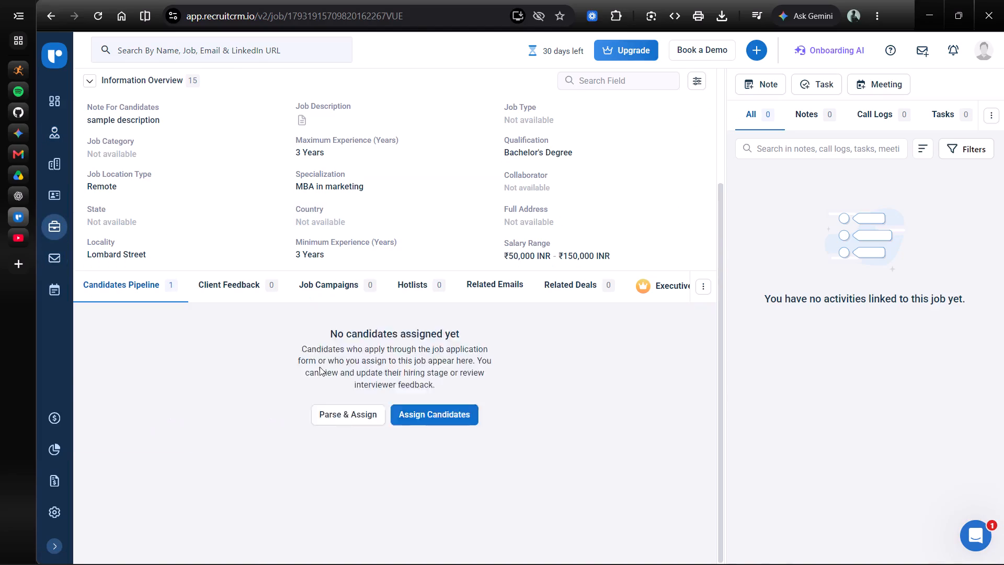
scroll(320, 367, down, 1)
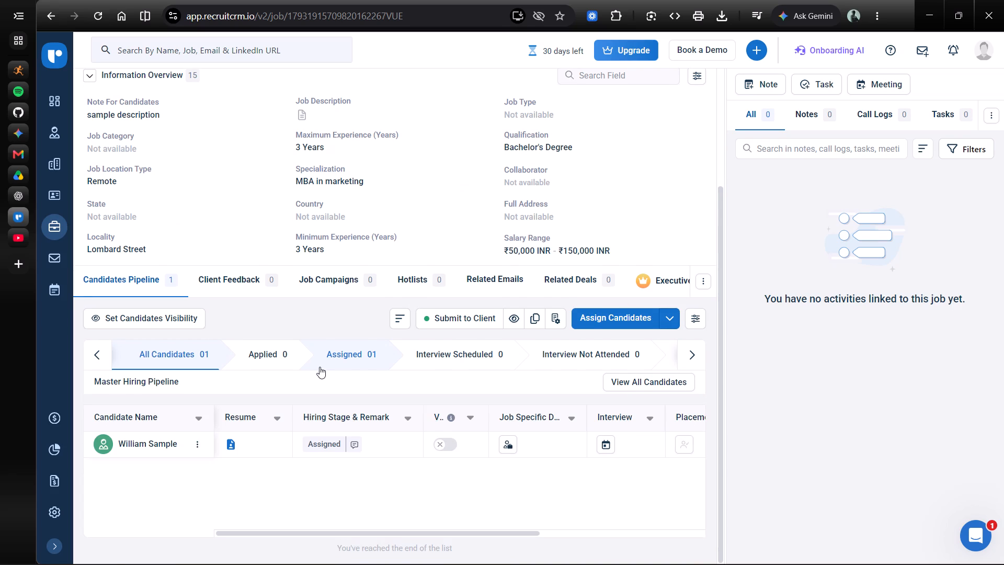
scroll(320, 367, down, 1)
click(657, 381)
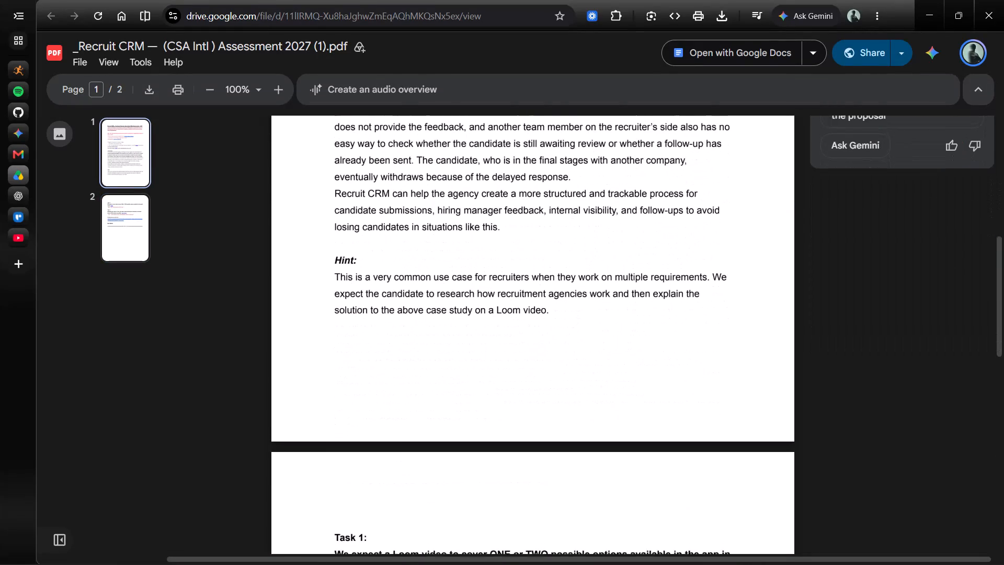
scroll(318, 218, up, 1)
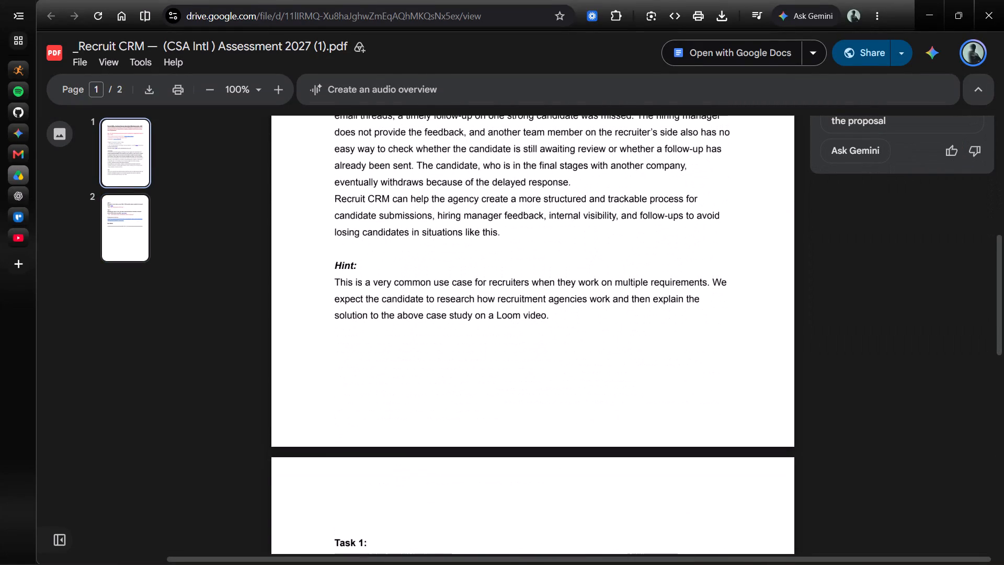
scroll(318, 218, up, 2)
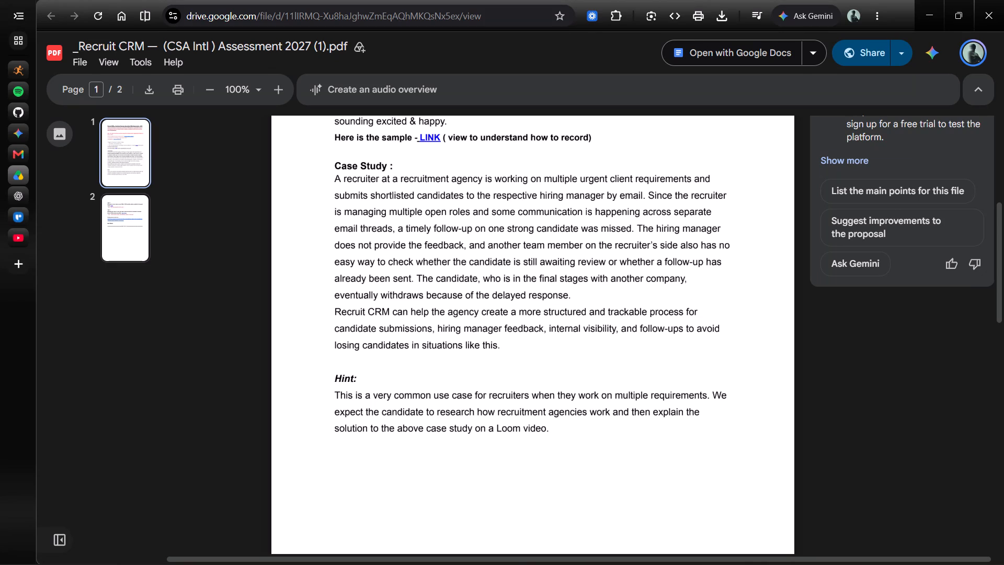
Back in Recruit CRM, assign the newly created candidate to the Paper Sales Executive job.
click(22, 221)
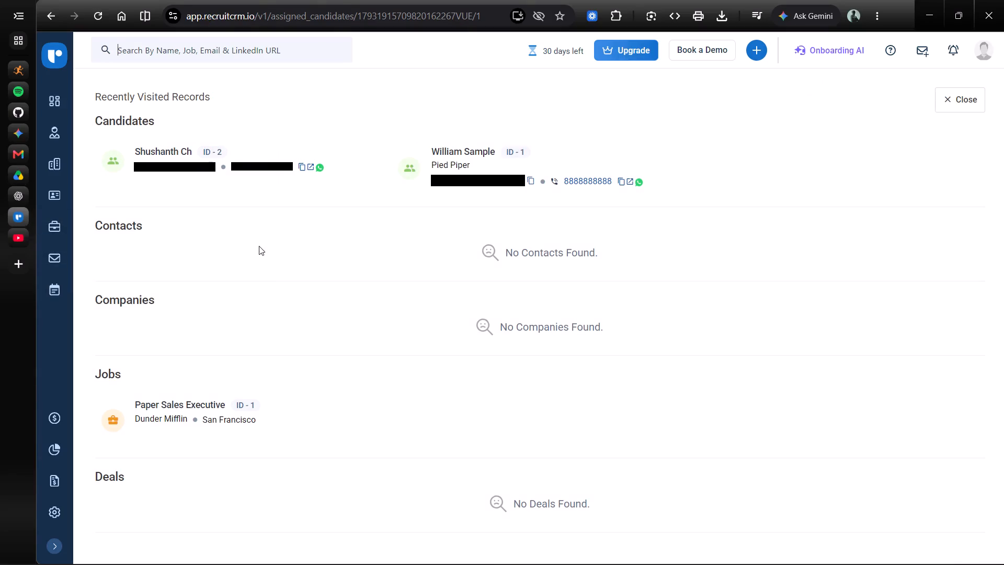
scroll(252, 225, up, 1)
scroll(252, 225, right, 1)
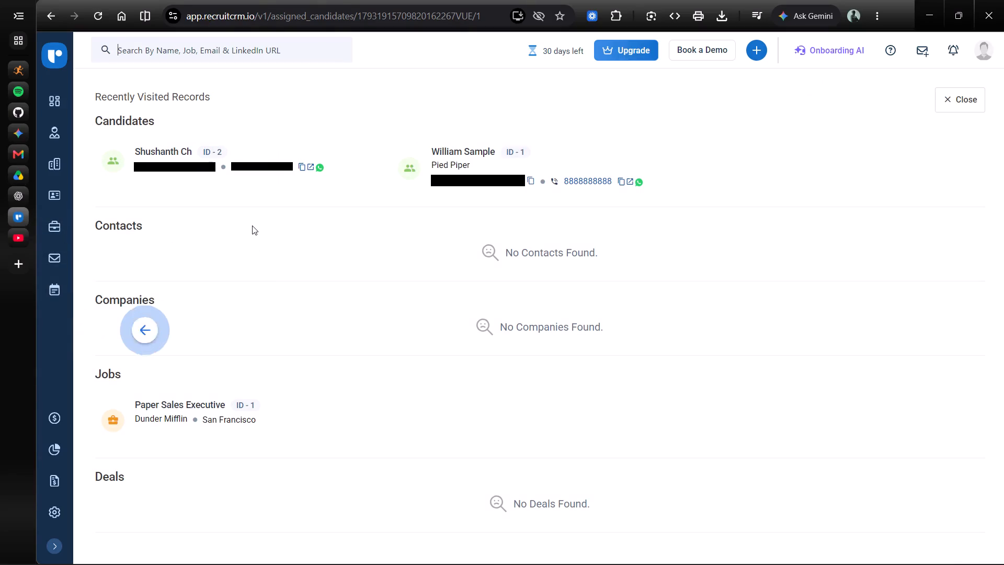
scroll(252, 225, right, 2)
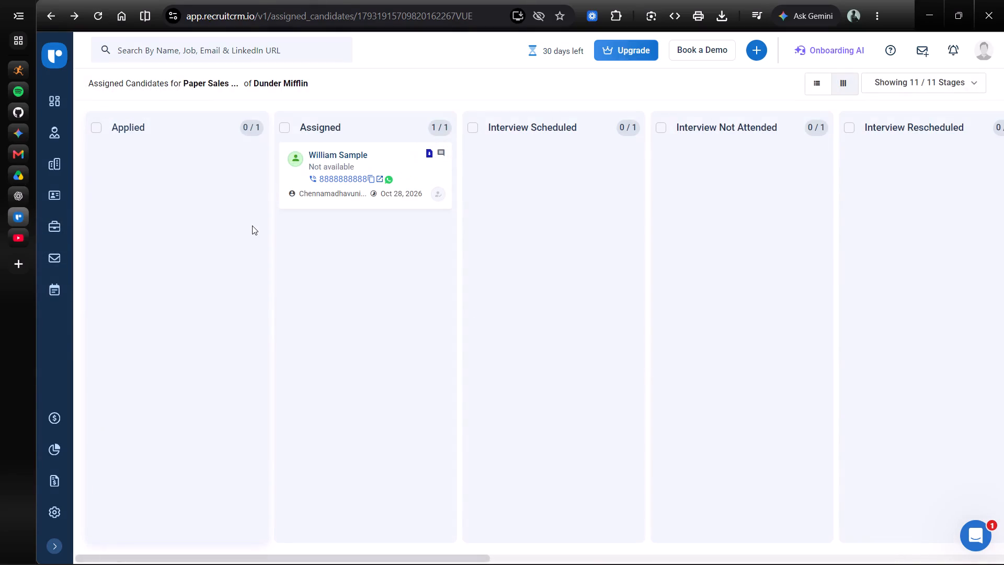
scroll(252, 225, right, 3)
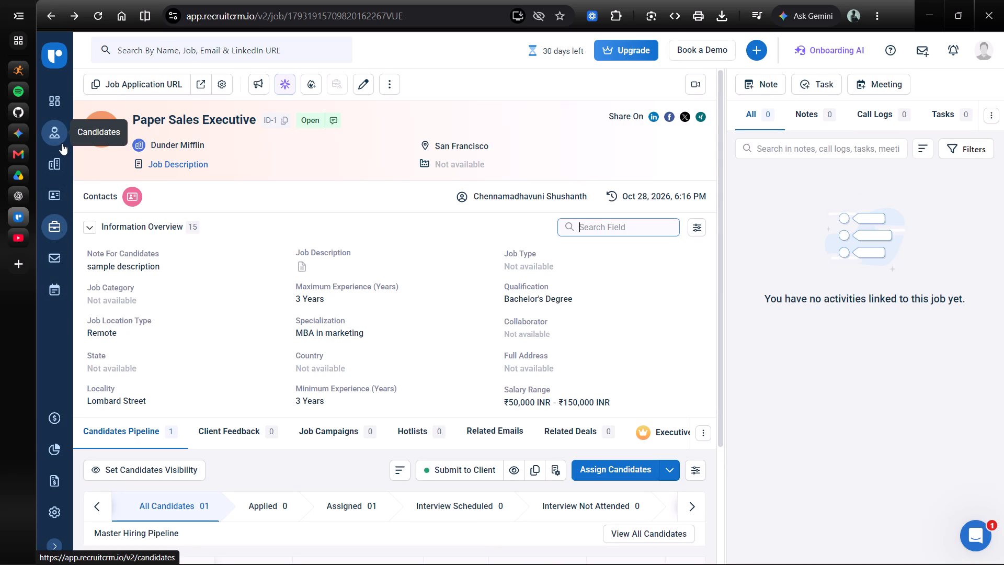
scroll(260, 383, down, 4)
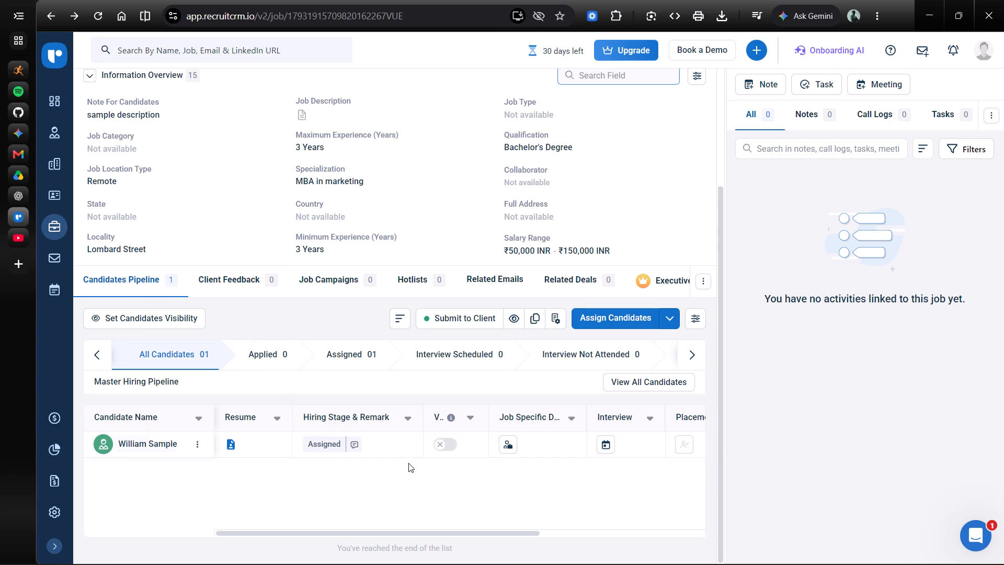
click(621, 320)
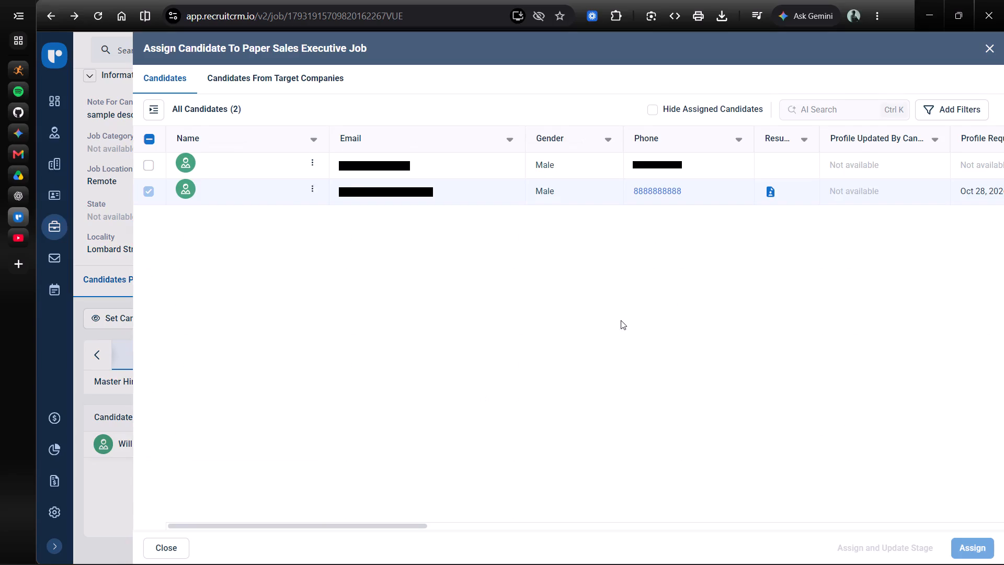
click(145, 163)
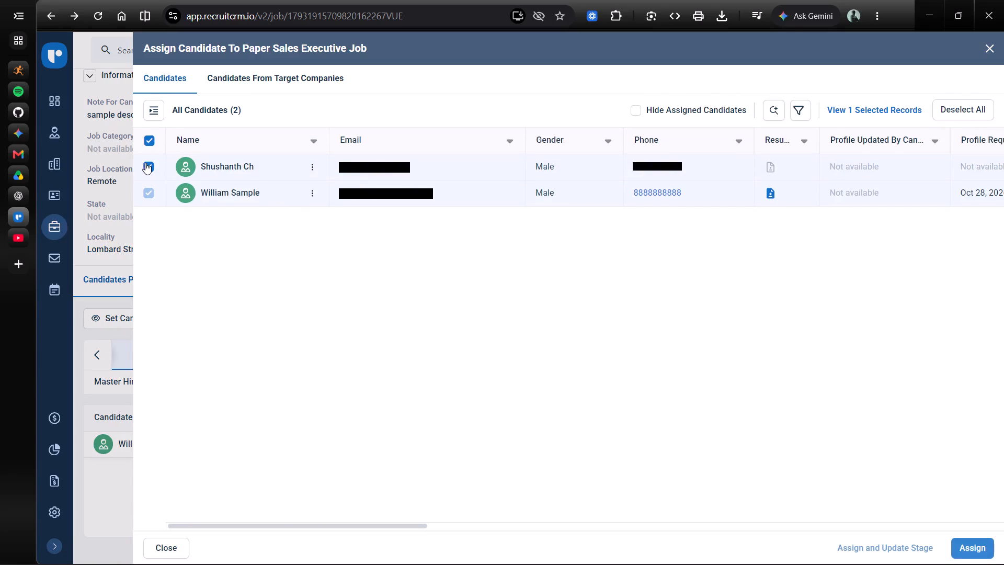
click(976, 552)
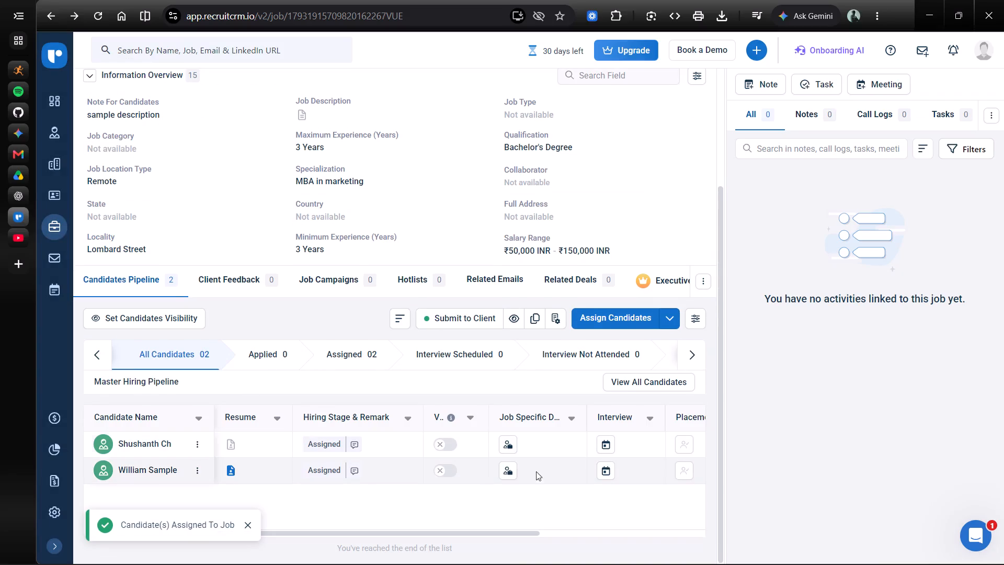
From the job's hiring stage board, view the new candidate's profile and the options of the follow-up task, returning to the board.
scroll(400, 498, down, 1)
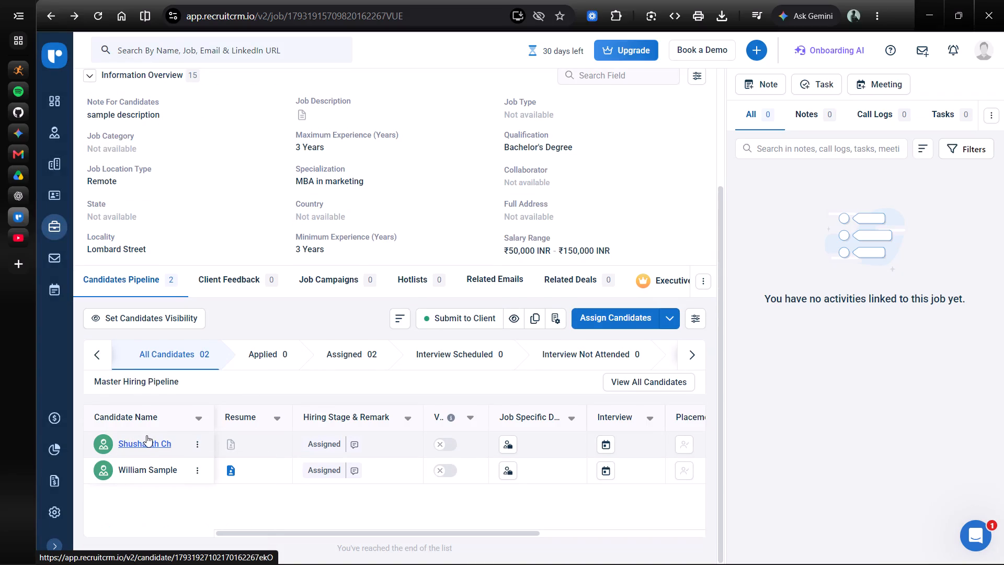
click(619, 386)
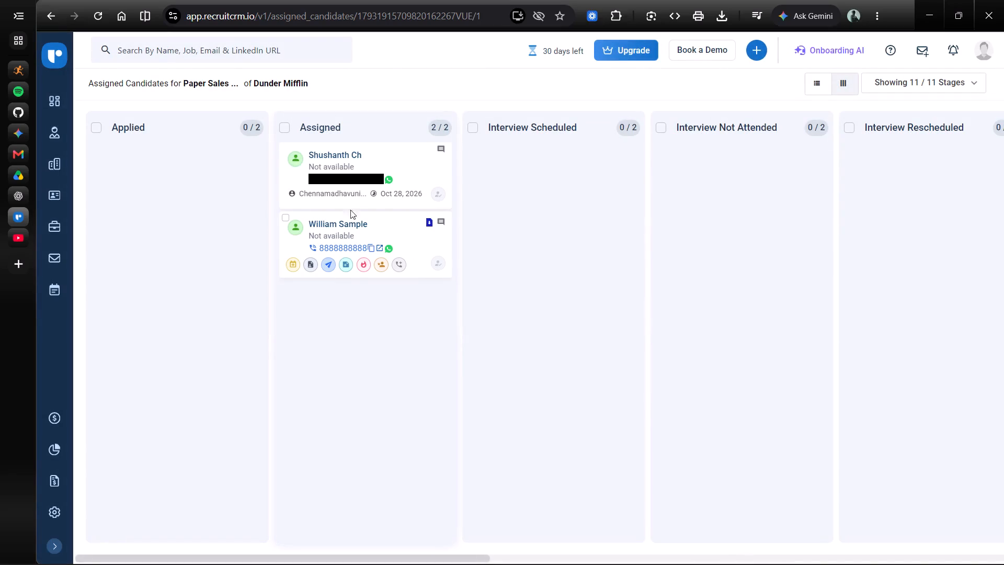
click(337, 152)
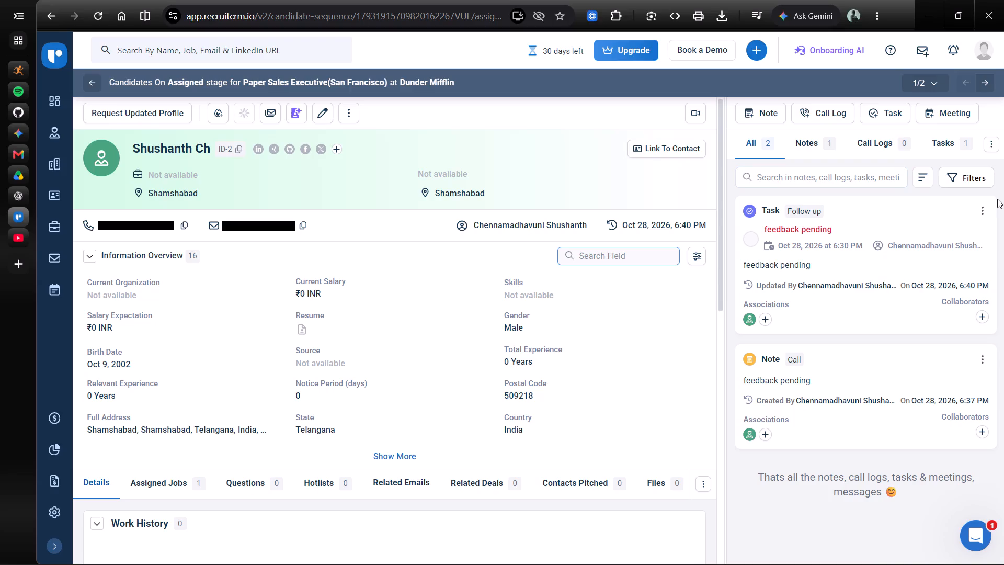
click(983, 208)
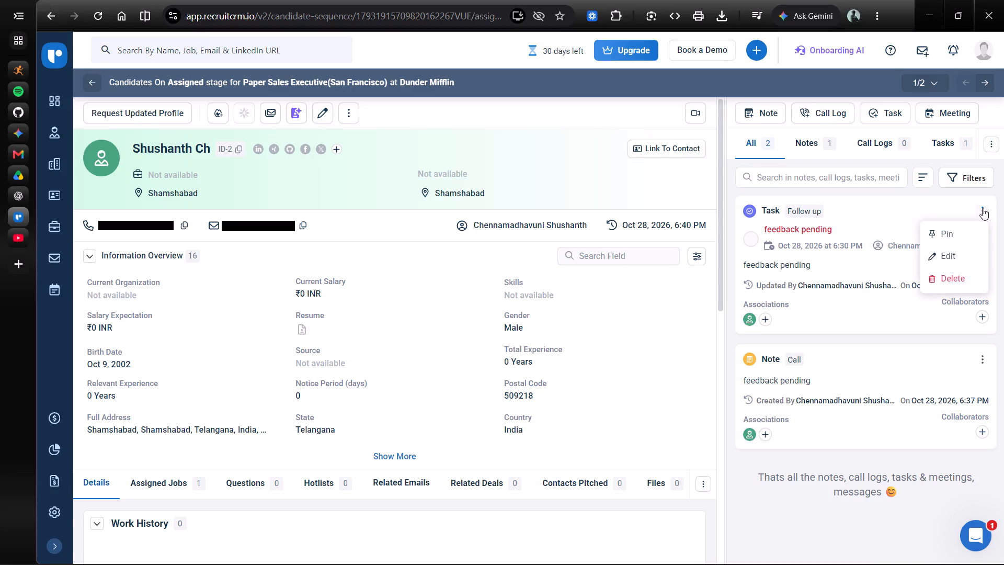
scroll(354, 206, right, 6)
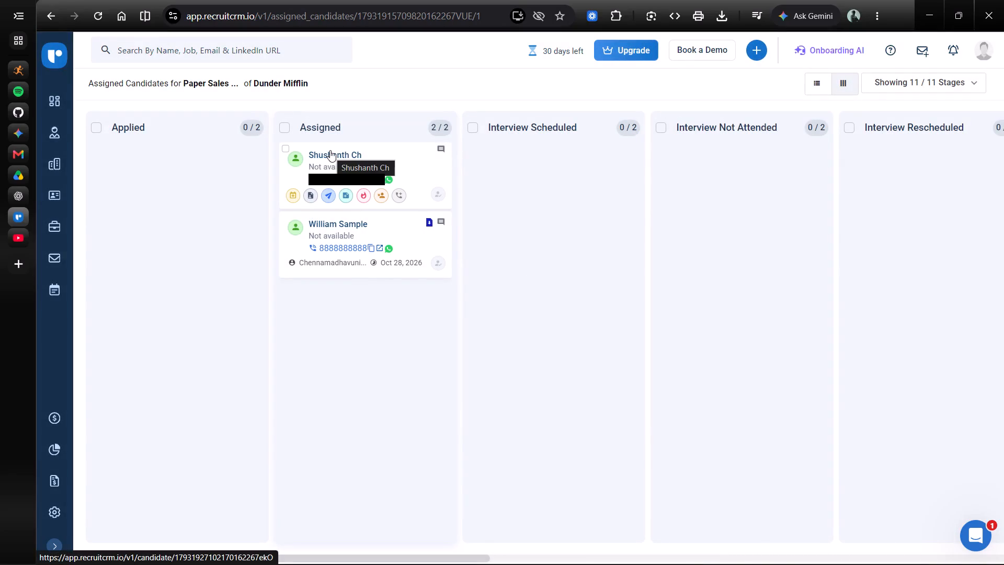
Move the new candidate from Assigned to the Interview Scheduled stage, with the option to create a follow up task enabled.
drag(330, 150, 533, 188)
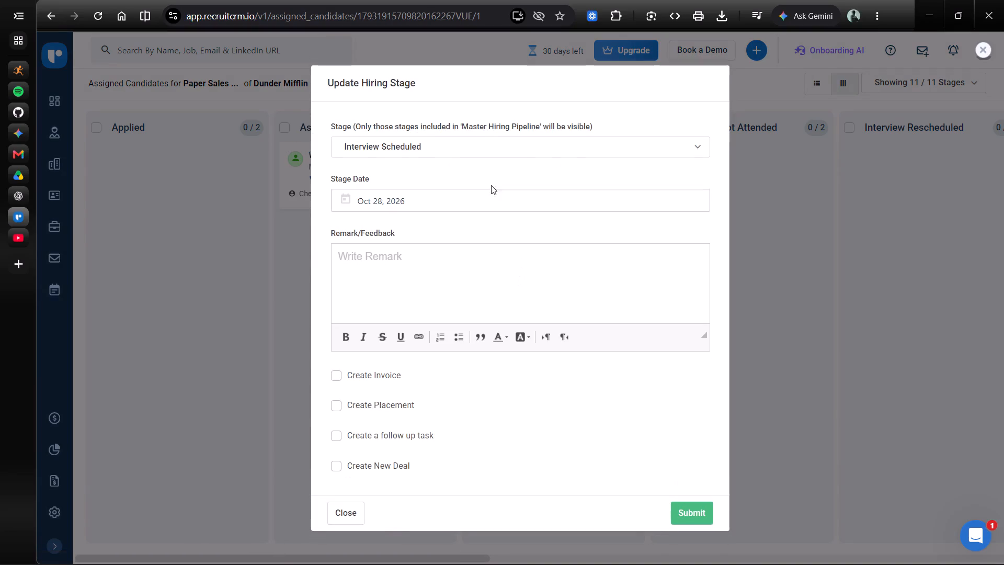
click(451, 155)
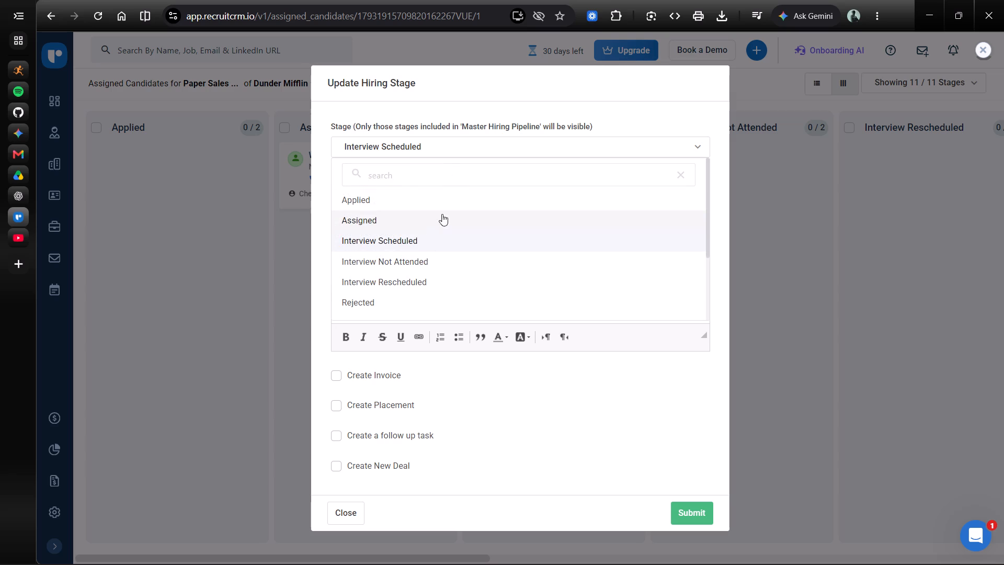
click(436, 240)
click(355, 434)
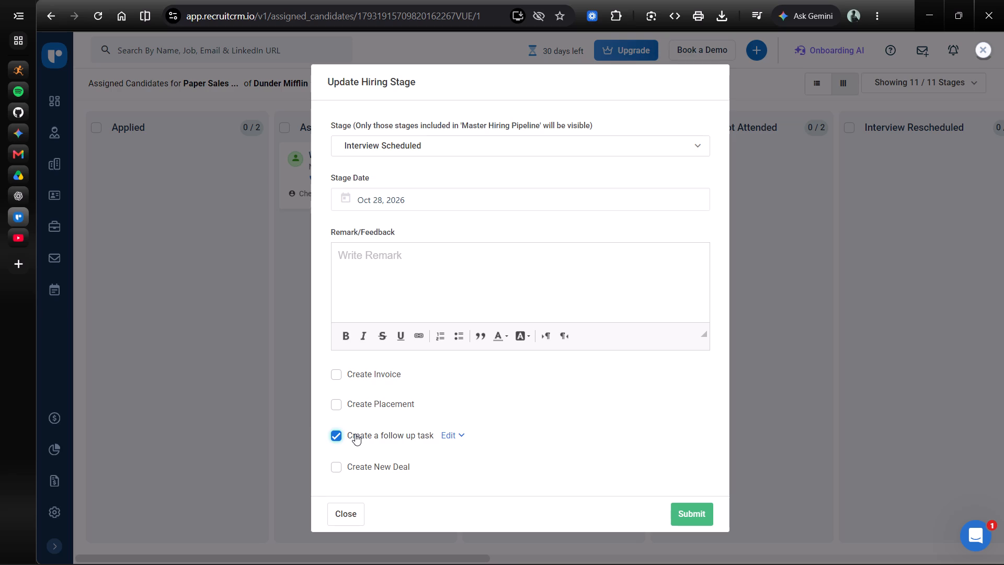
click(688, 511)
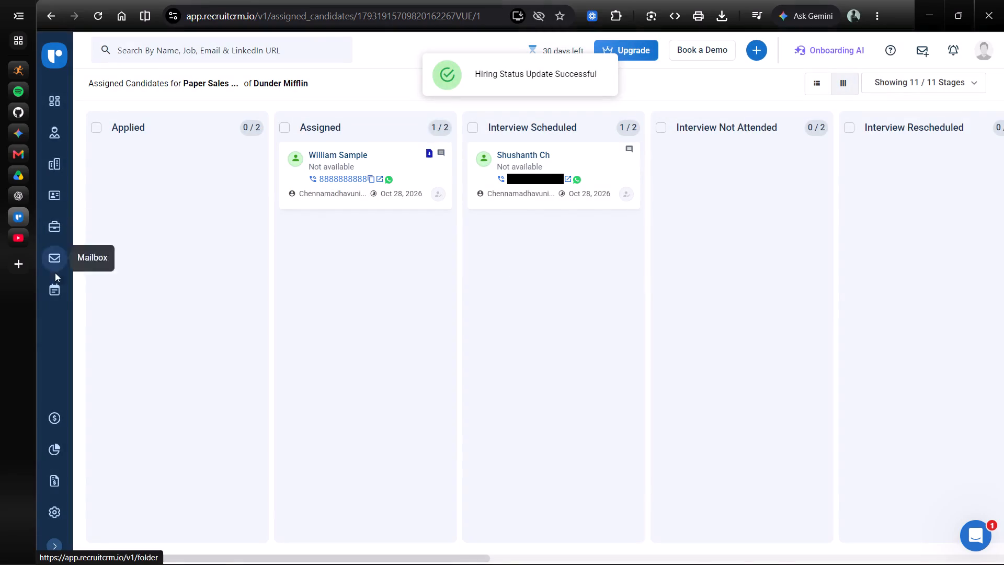
Check the tasks and meetings list for the new follow-up task, reloading the page.
click(53, 290)
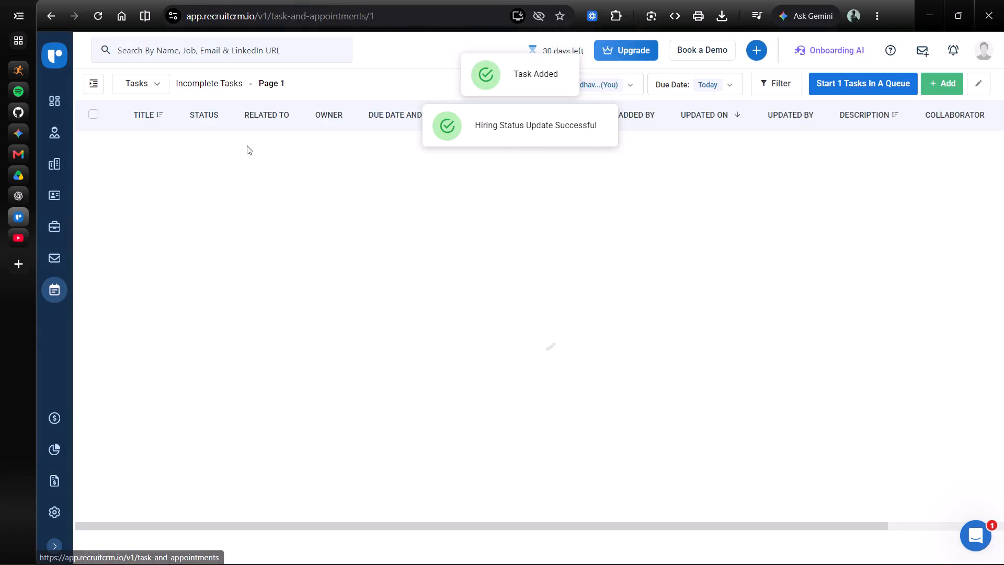
scroll(232, 207, up, 2)
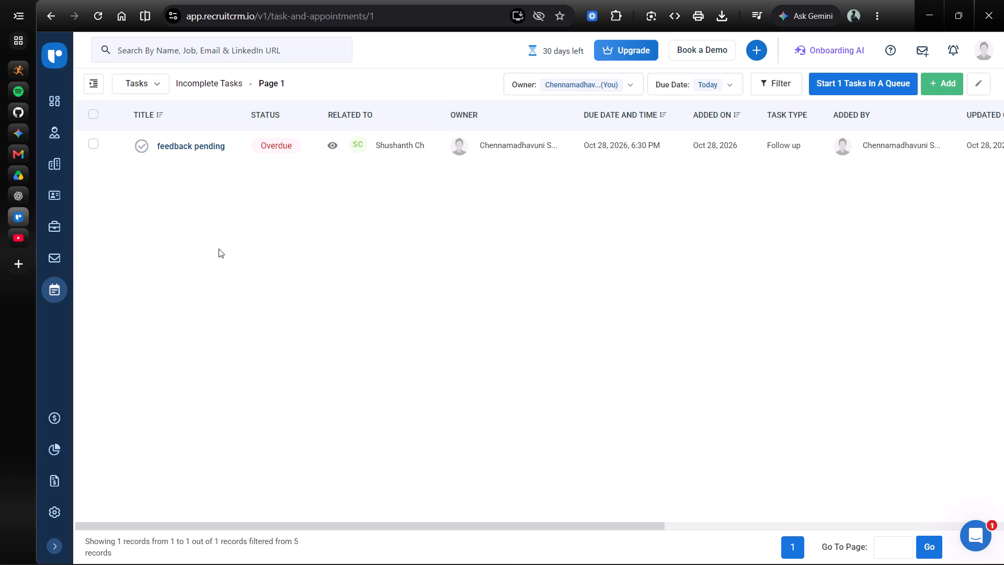
key(ctrl+r)
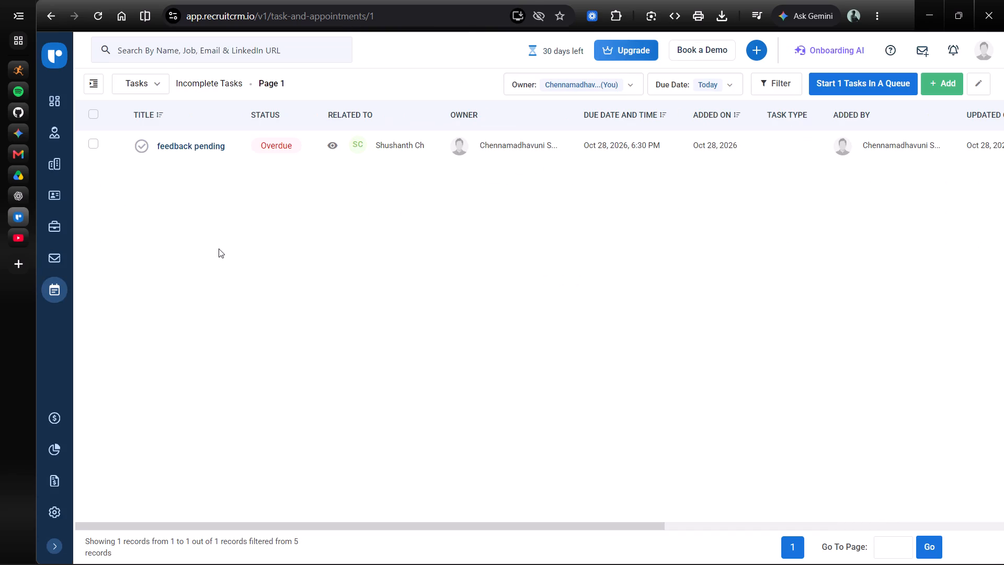
click(58, 260)
click(63, 221)
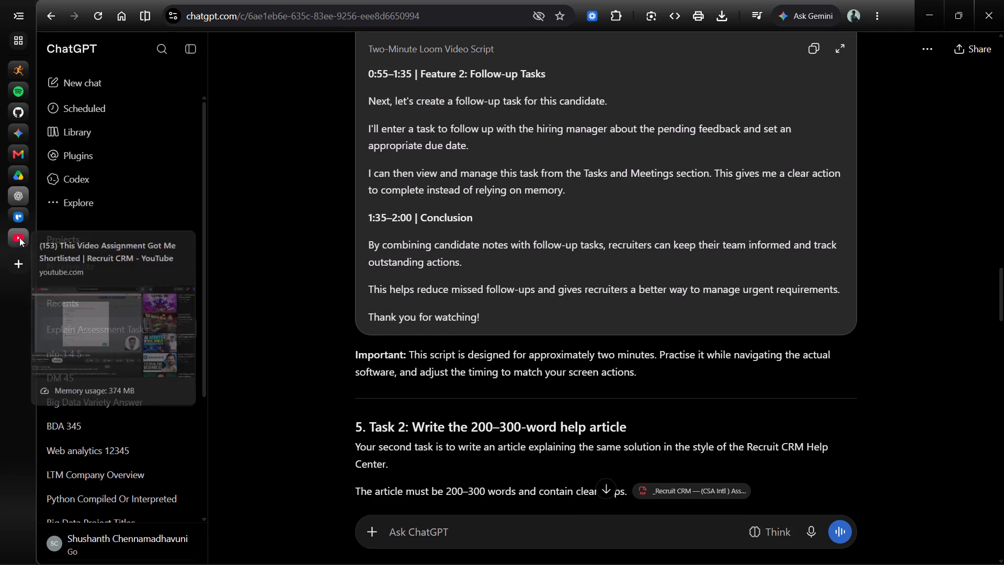
key(space)
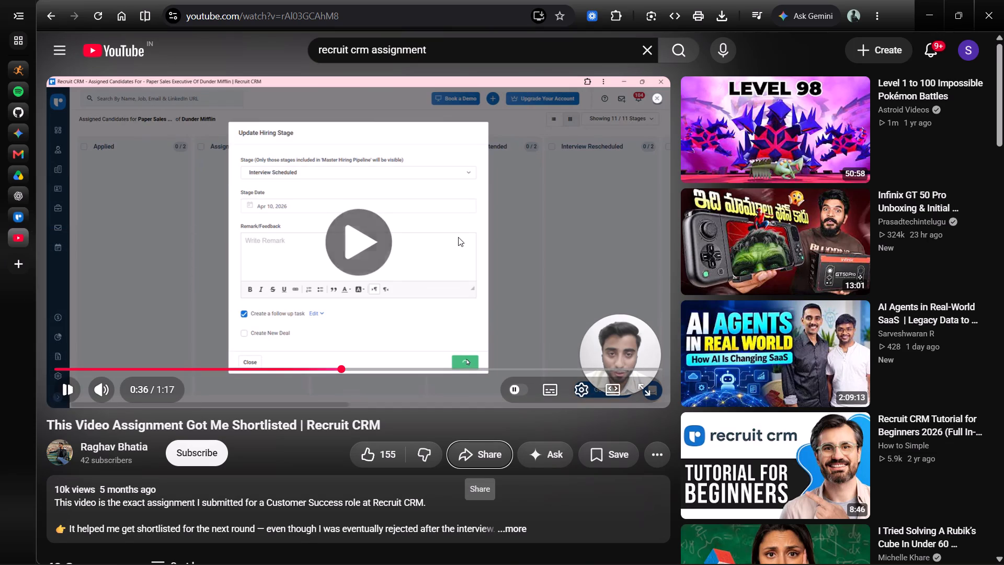
key(f)
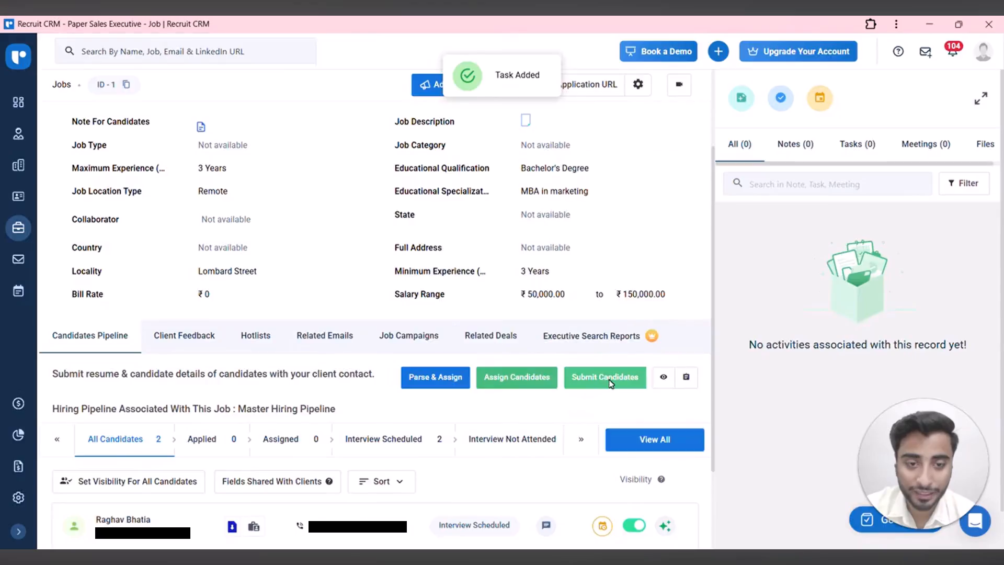
key(space)
key(ctrl+Tab)
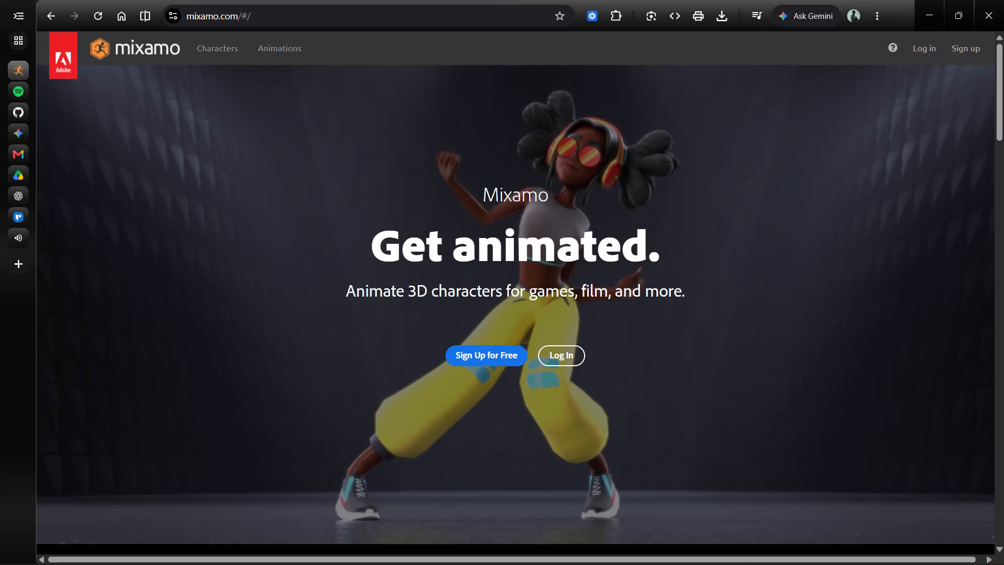
key(ctrl+shift+Tab)
key(ctrl+shift+Tab)
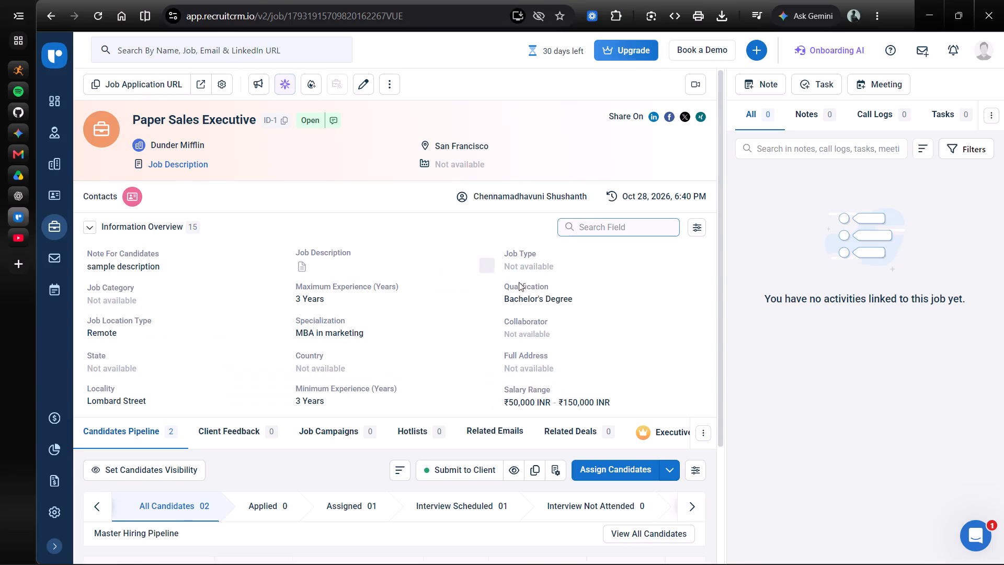
scroll(641, 422, down, 1)
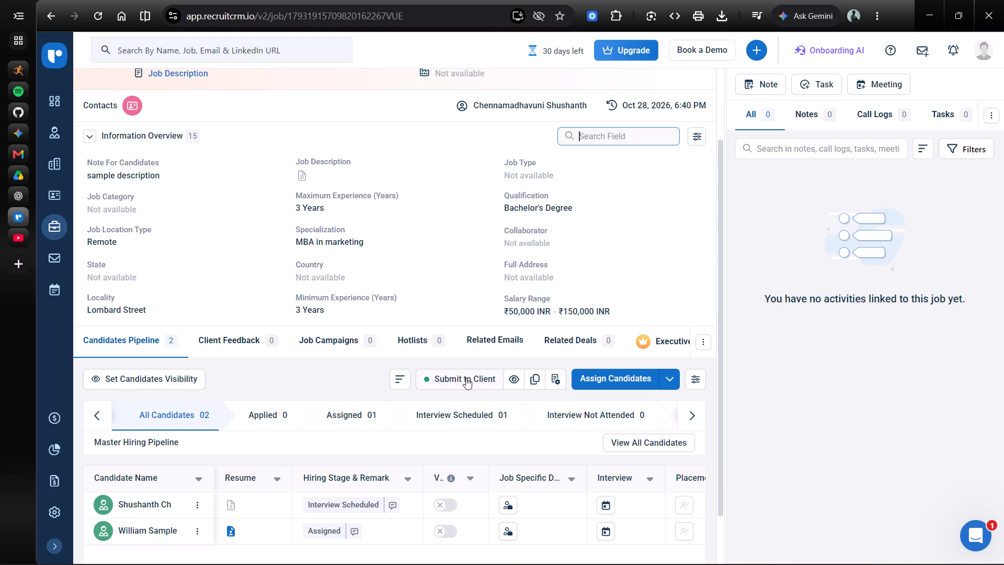
Back in the YouTube example, rewatch the candidate submission part and the shared candidate list demonstration through to the video's end.
key(ctrl+Tab)
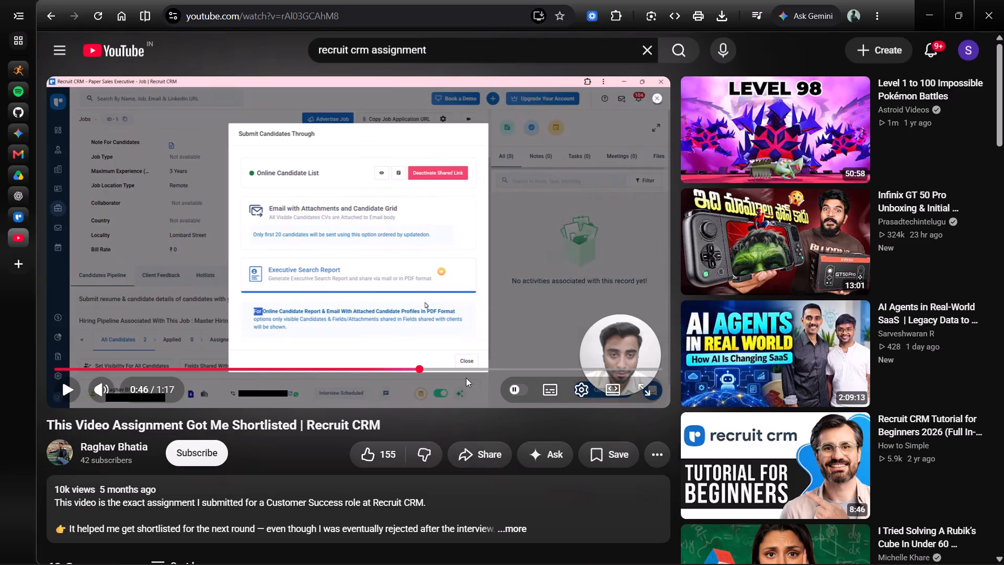
key(Left)
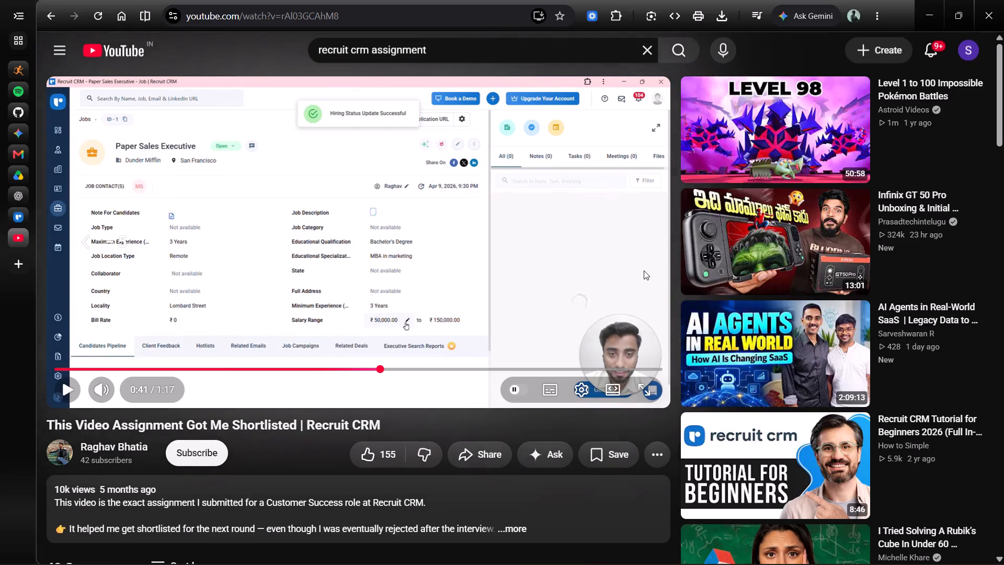
key(space)
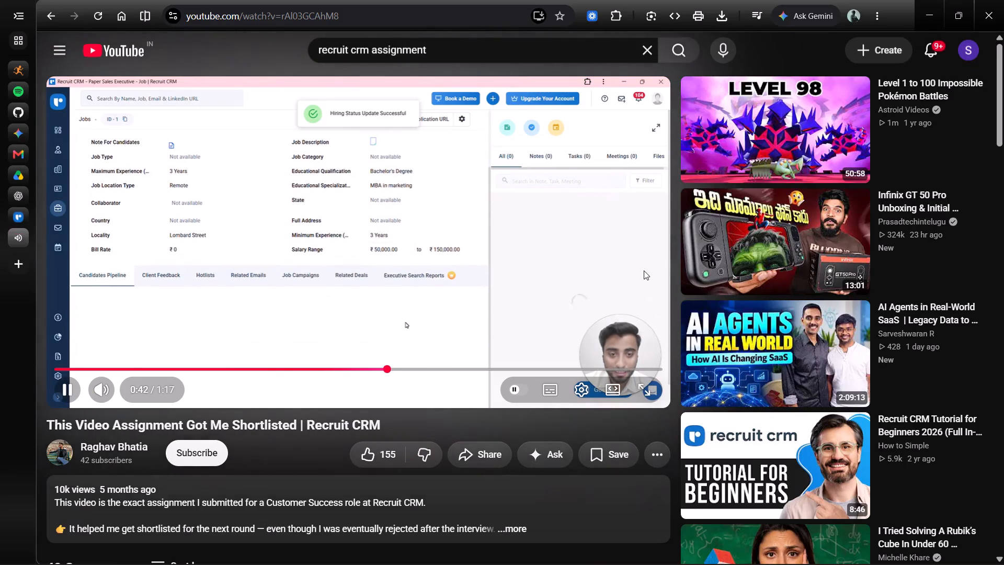
key(space)
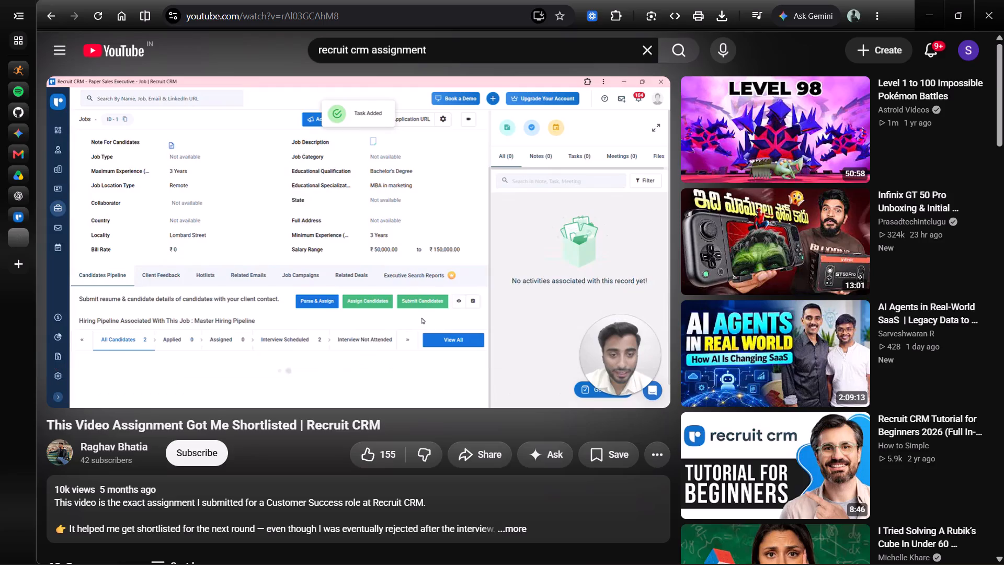
key(space)
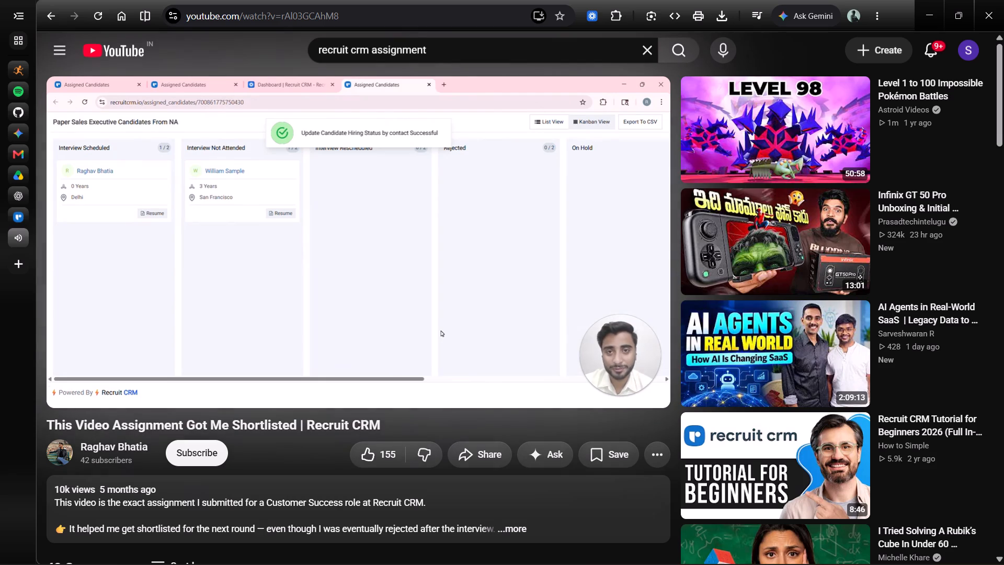
key(space)
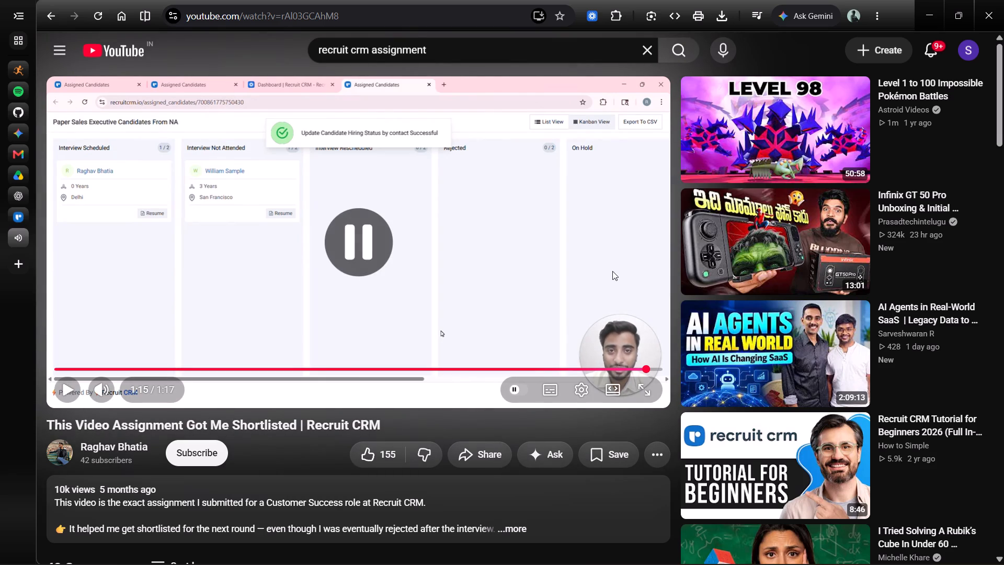
key(space)
key(Left)
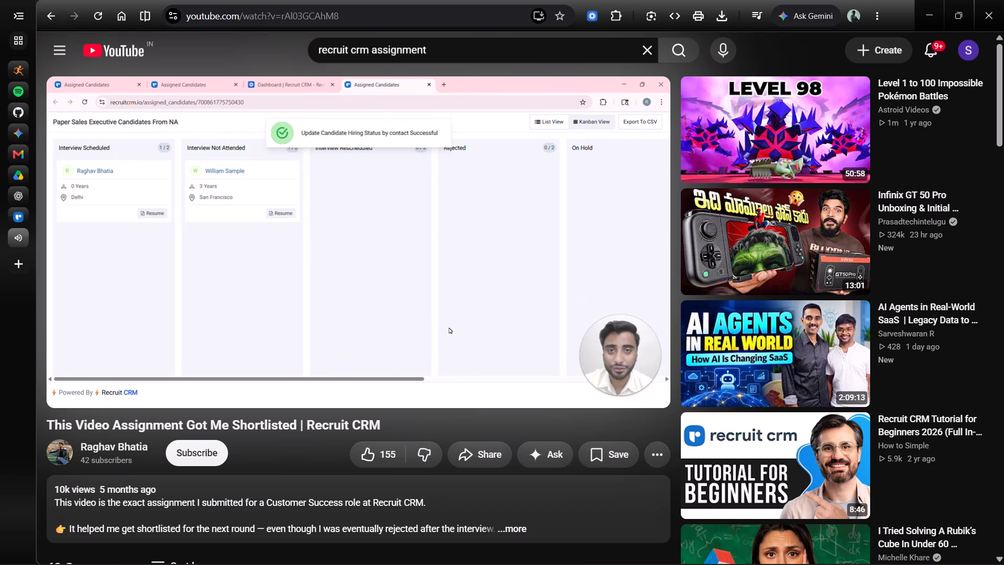
key(space)
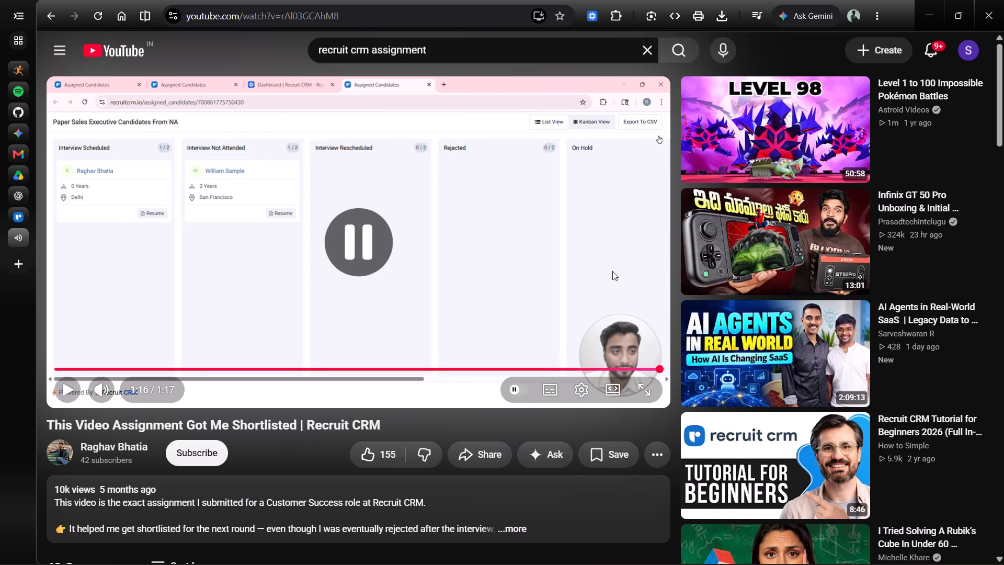
In Recruit CRM, preview the Paper Sales Executive job's online candidate list as the client sees it, and return to the job page.
key(ctrl+shift+Tab)
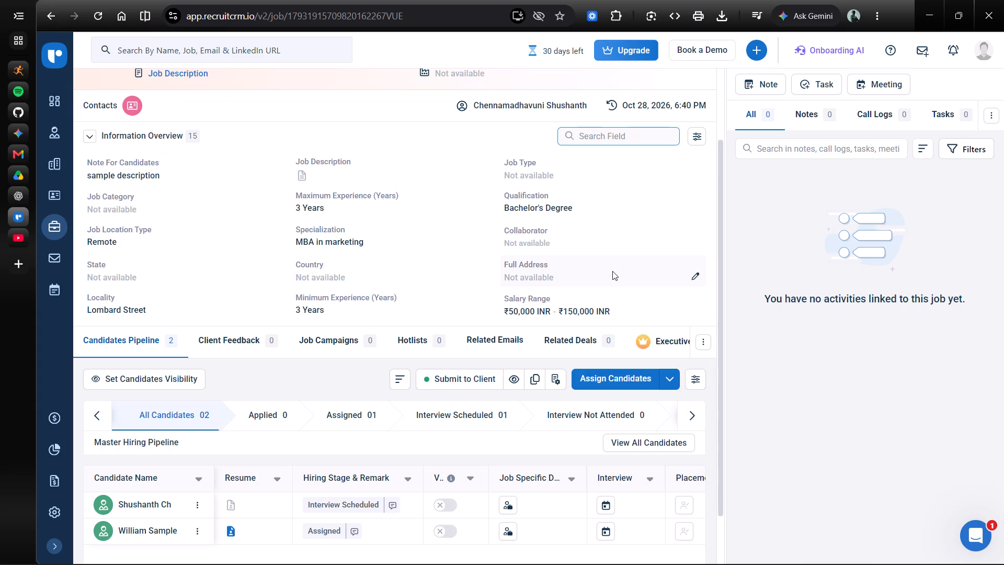
scroll(526, 362, down, 2)
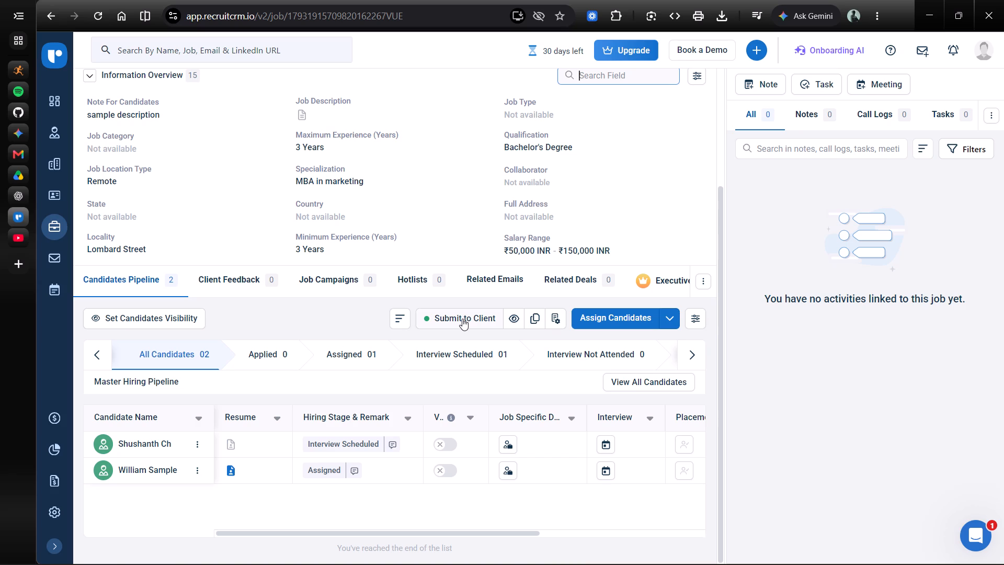
click(462, 319)
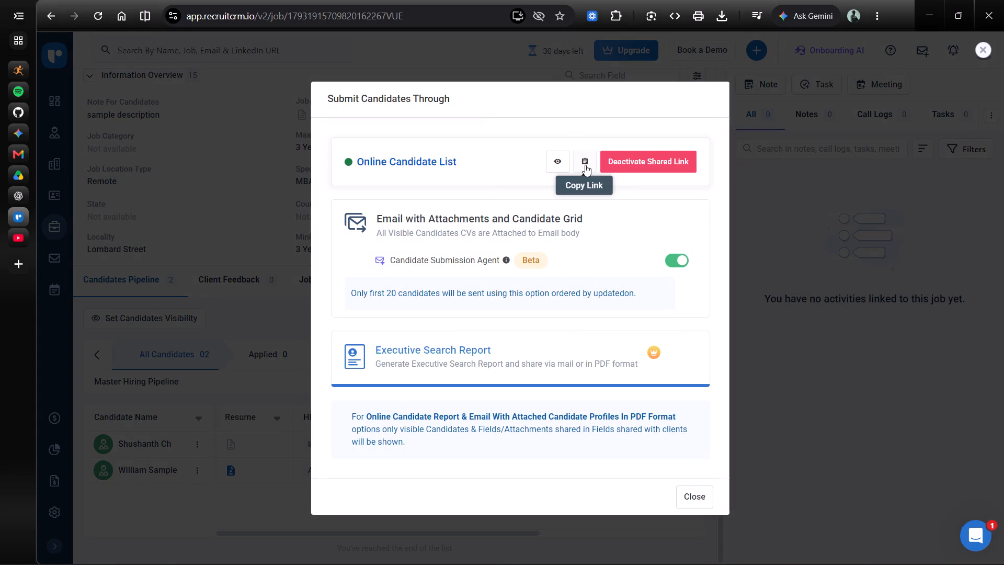
click(554, 162)
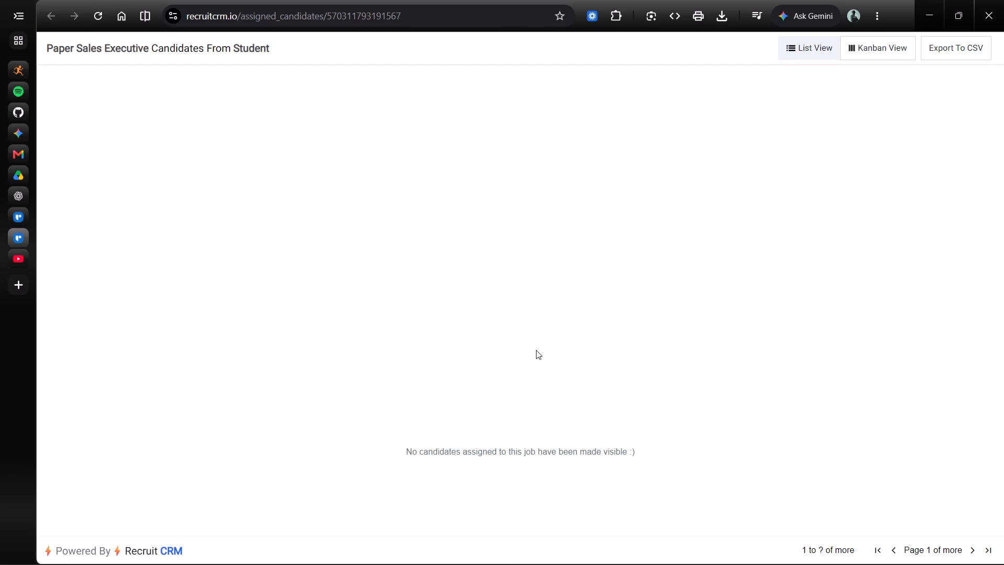
key(Escape)
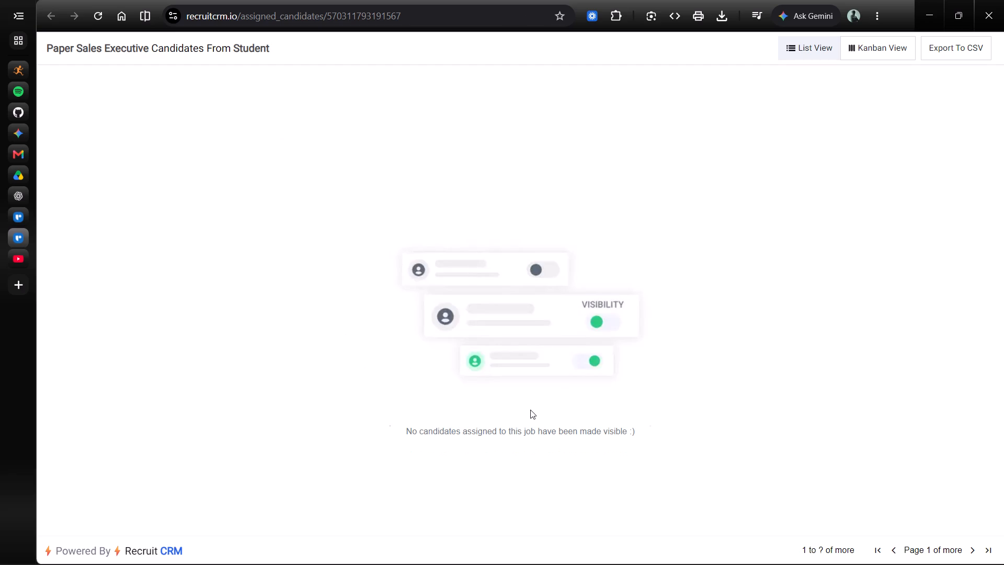
key(ctrl+w)
key(Escape)
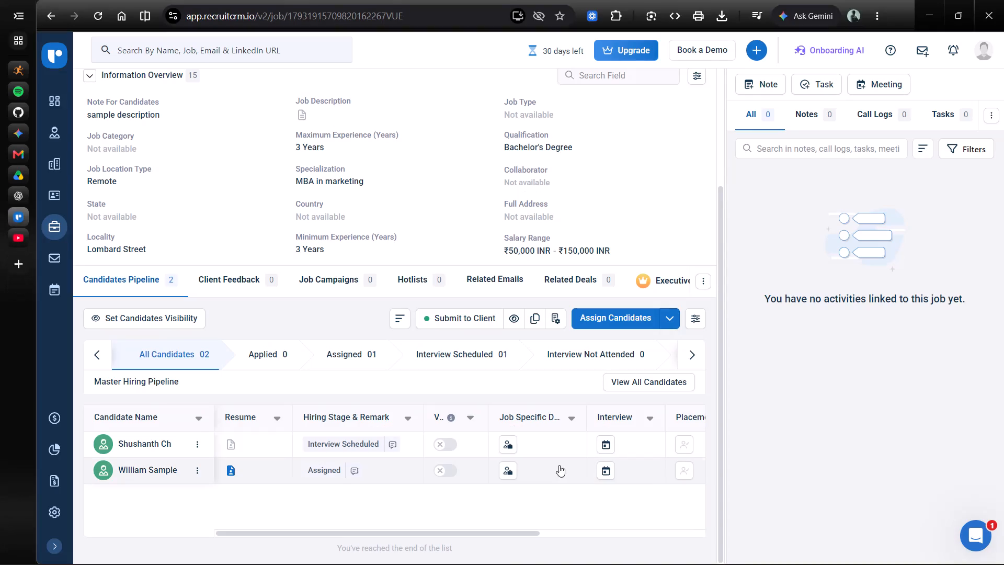
Turn on client visibility for both candidates in the Paper Sales Executive job's pipeline and dismiss the notifications.
scroll(490, 473, down, 1)
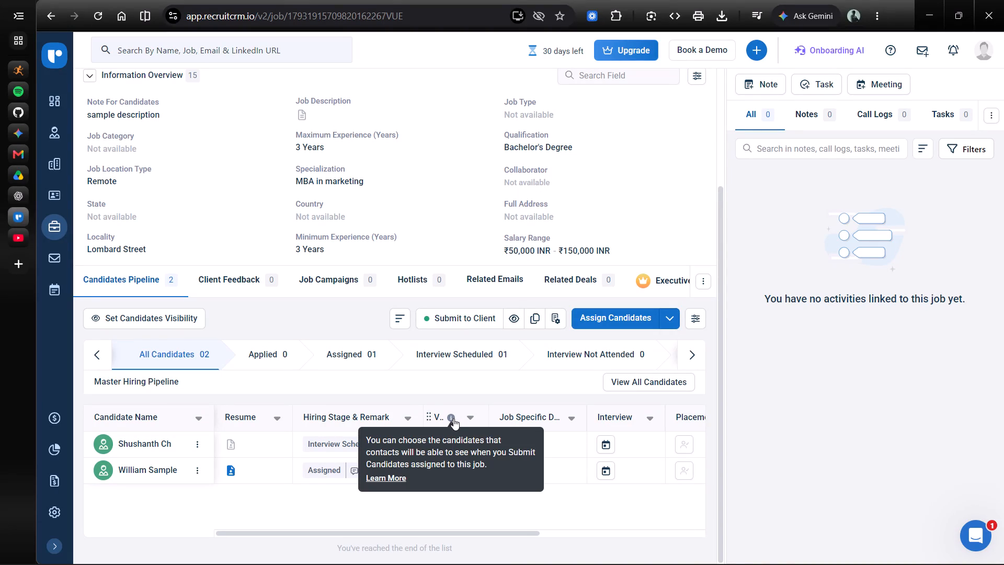
drag(453, 419, 447, 494)
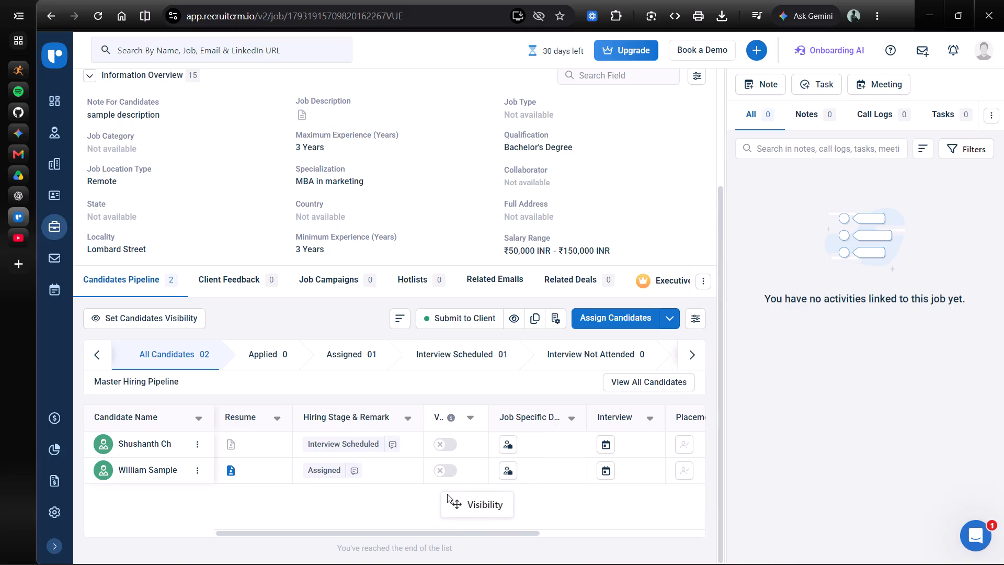
click(445, 446)
click(445, 469)
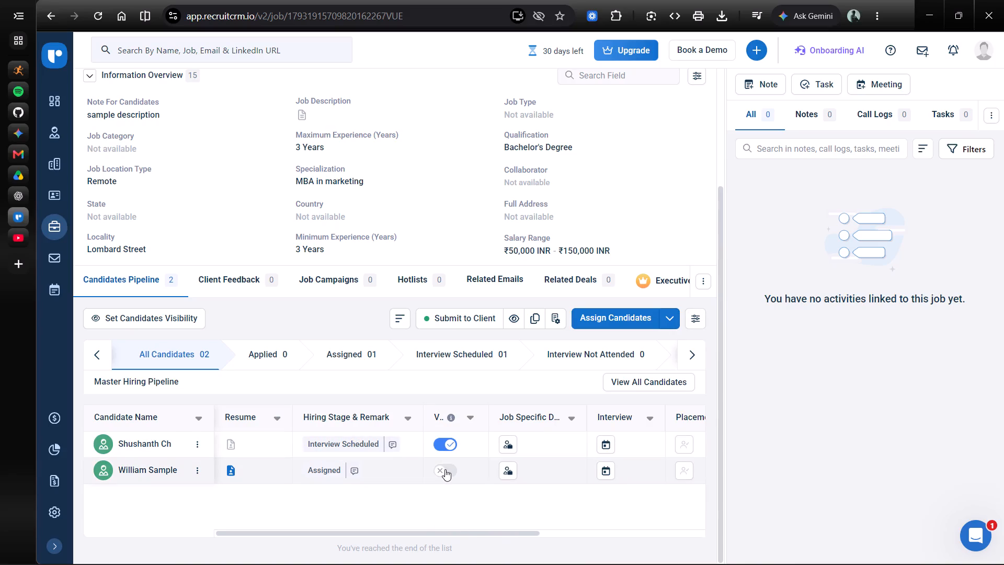
scroll(553, 452, left, 3)
scroll(553, 452, right, 2)
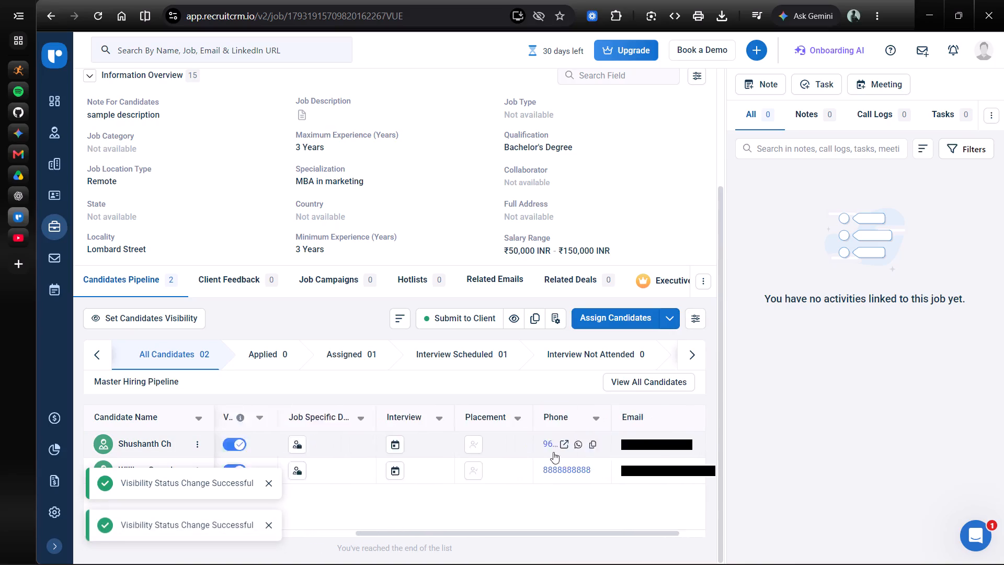
scroll(553, 452, right, 1)
click(268, 484)
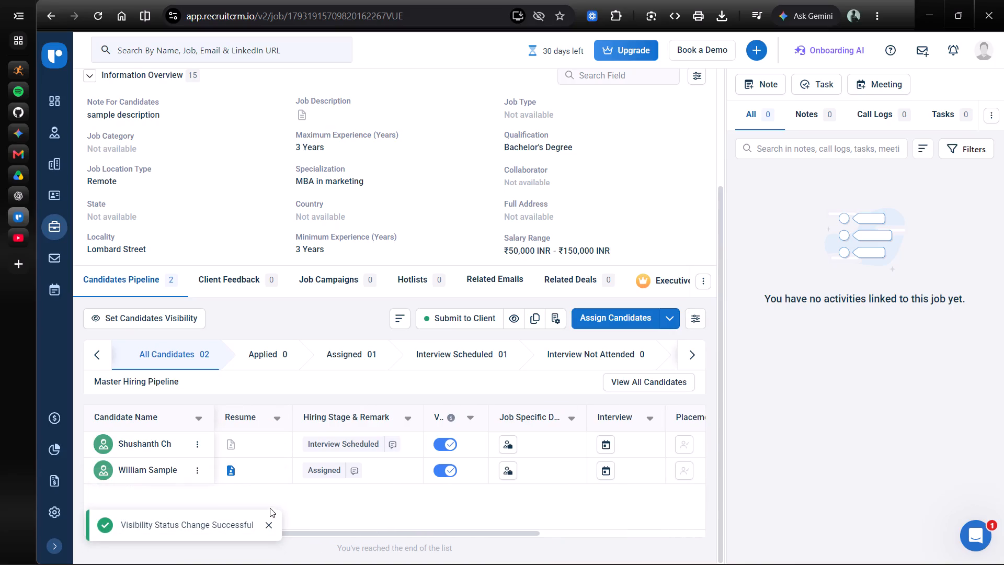
click(271, 522)
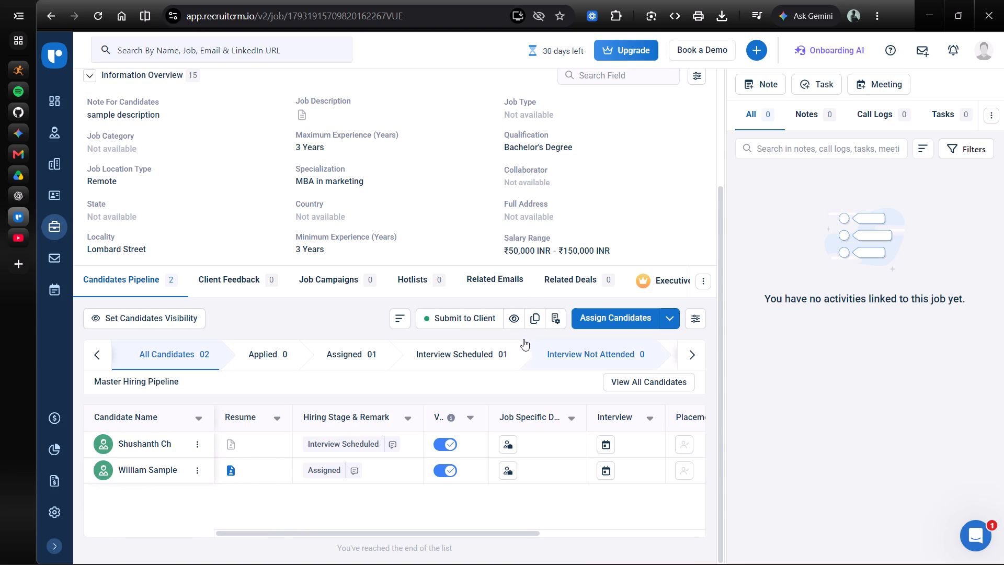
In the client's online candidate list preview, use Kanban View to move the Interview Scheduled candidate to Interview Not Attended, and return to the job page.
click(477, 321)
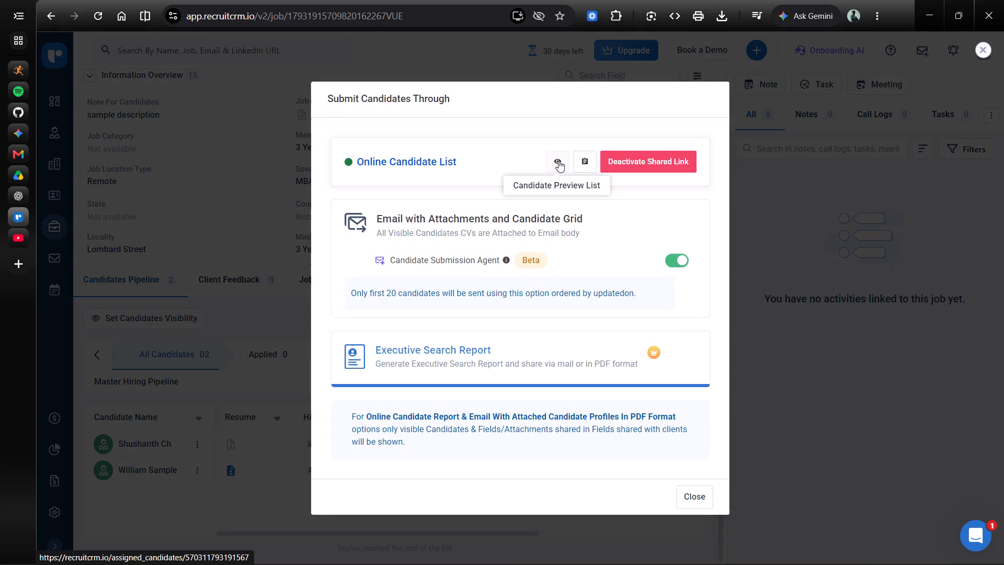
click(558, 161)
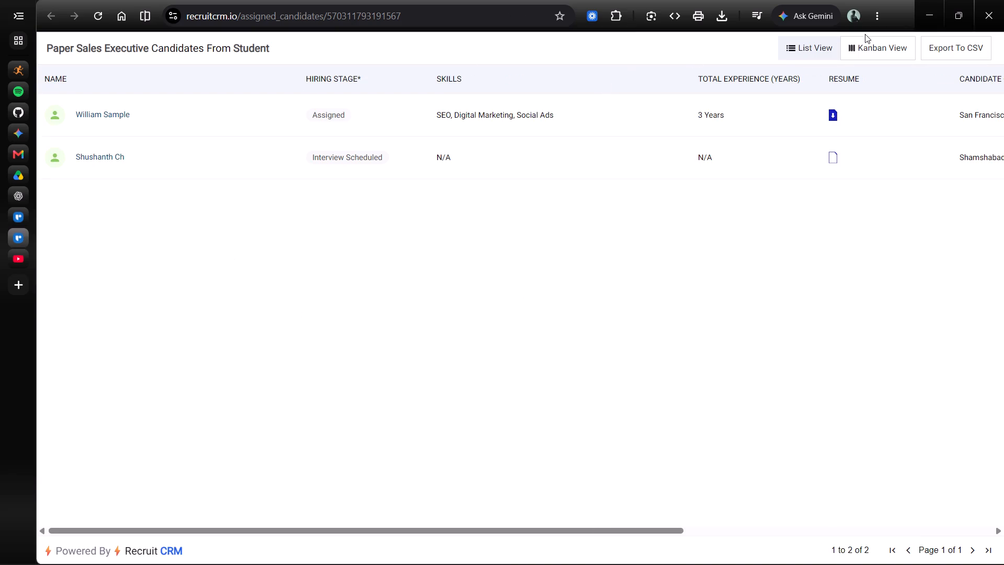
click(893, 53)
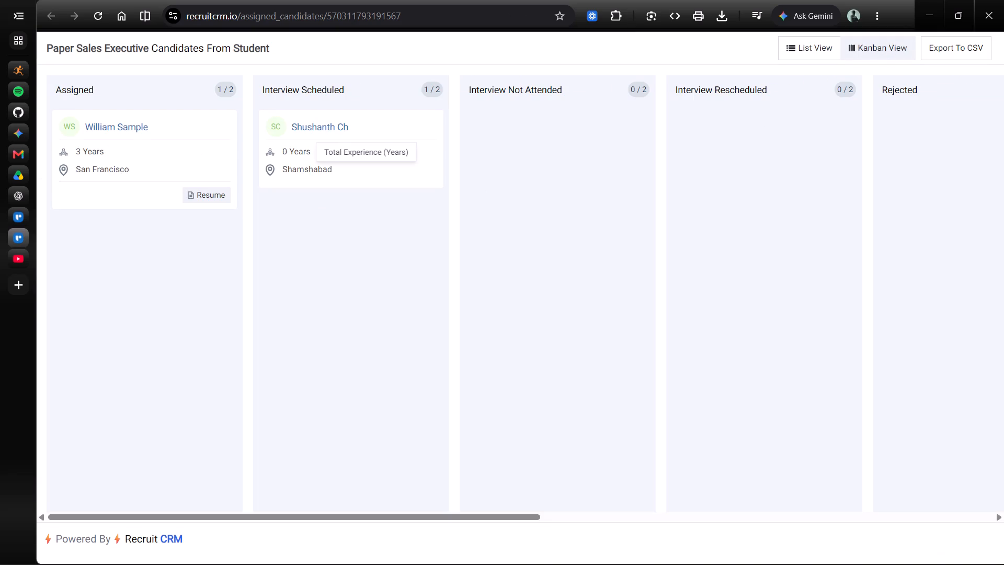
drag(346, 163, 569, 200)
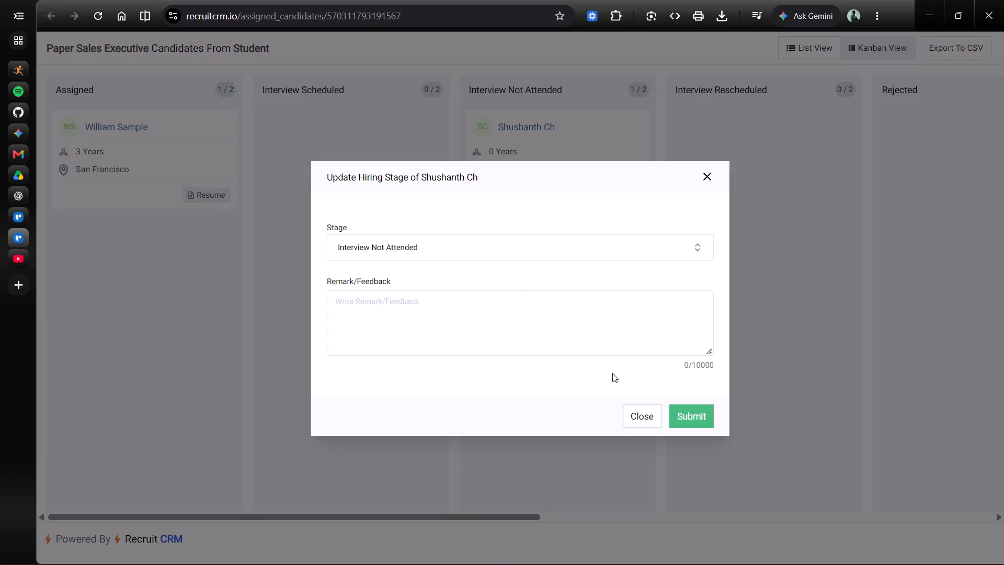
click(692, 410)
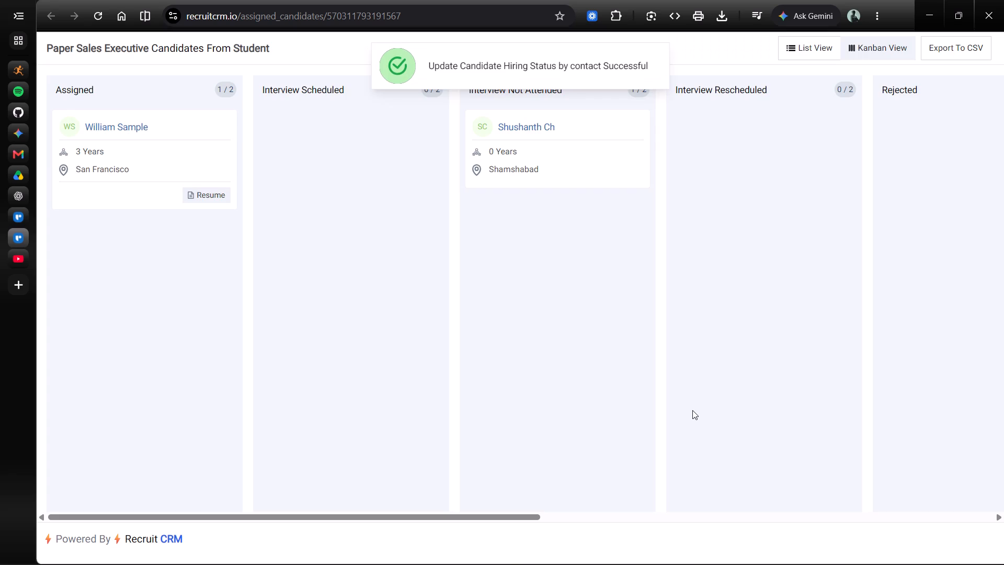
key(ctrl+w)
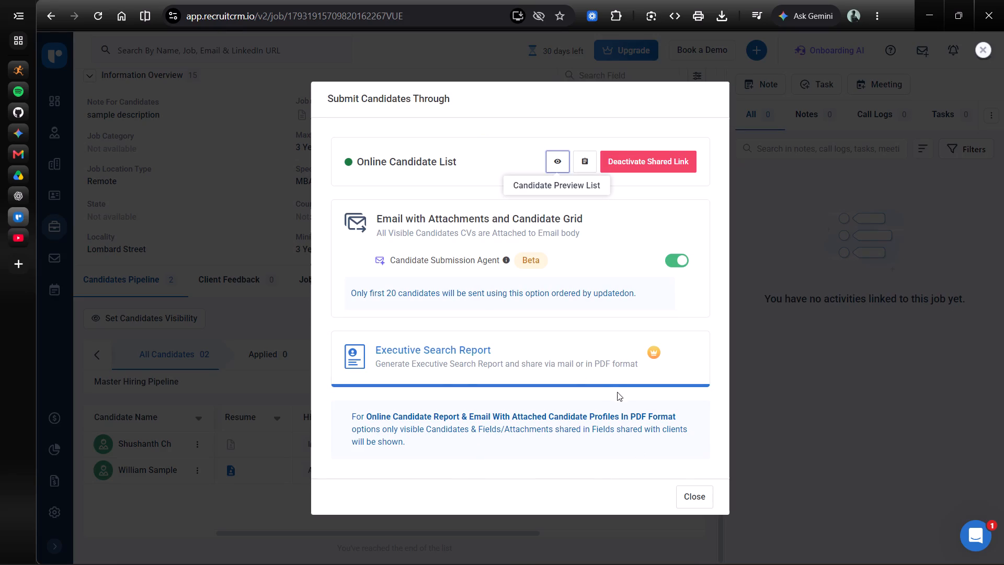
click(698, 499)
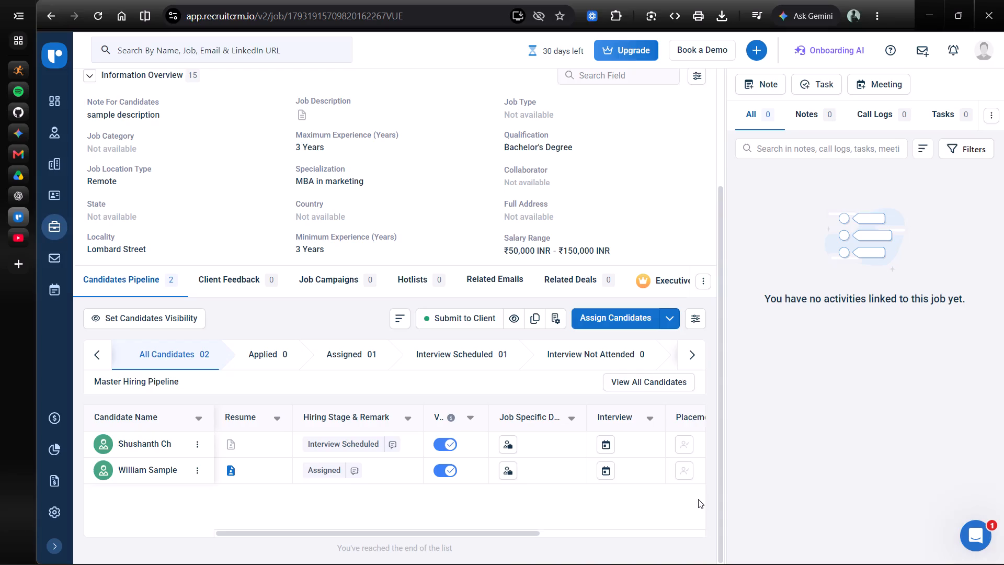
On the job's full candidate board, move the Interview Not Attended candidate to the Assigned stage and submit the update.
click(651, 385)
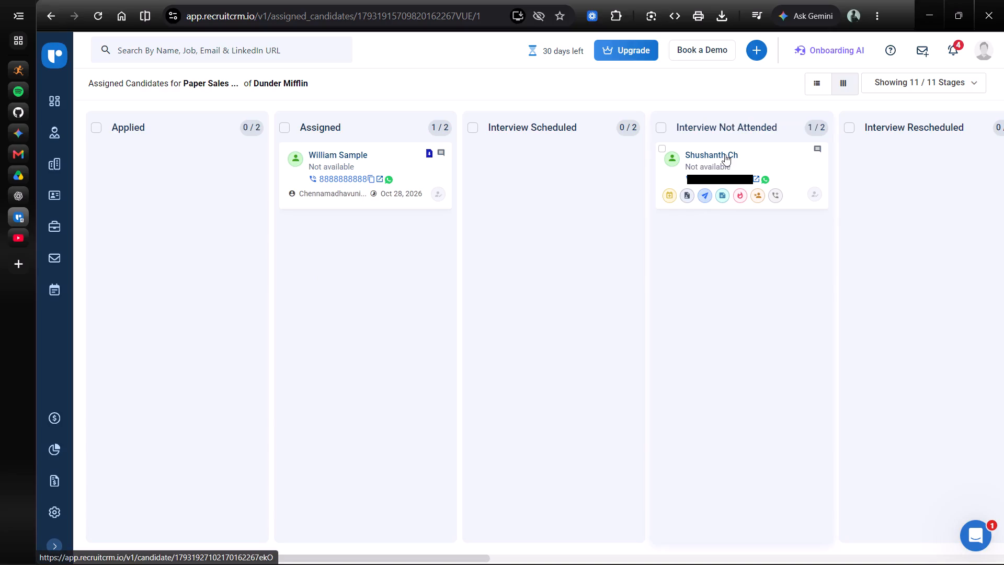
drag(725, 154, 381, 233)
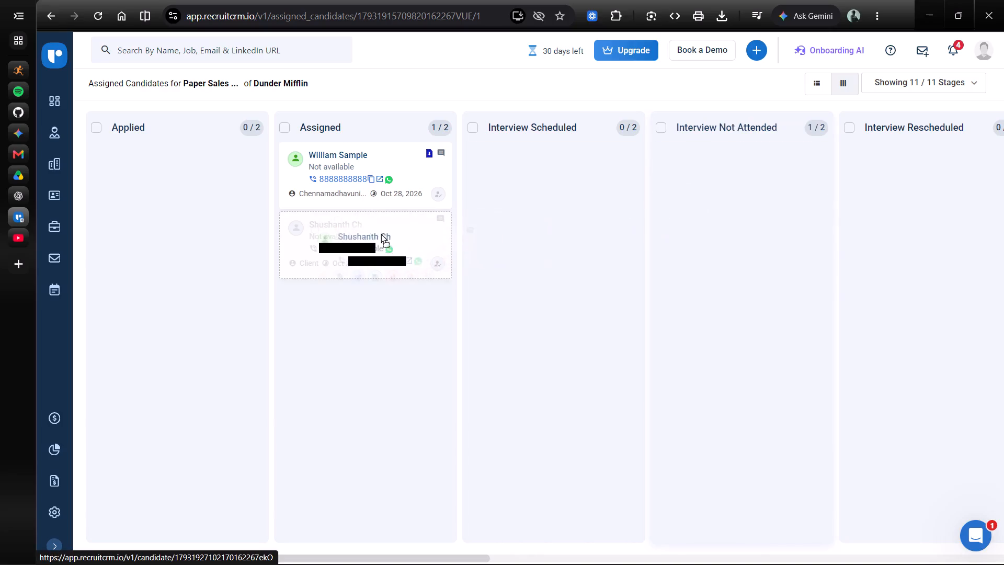
drag(381, 233, 378, 235)
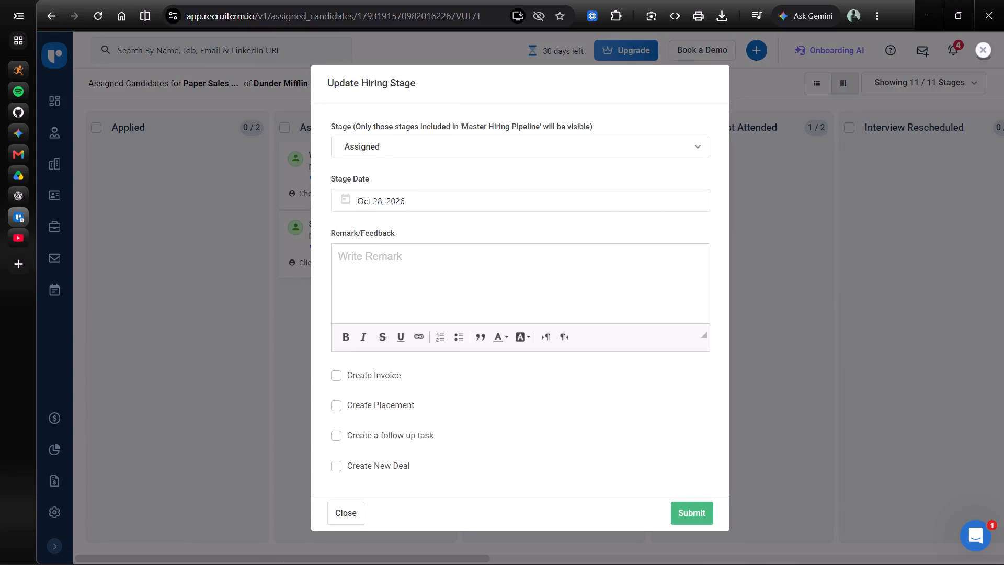
click(698, 514)
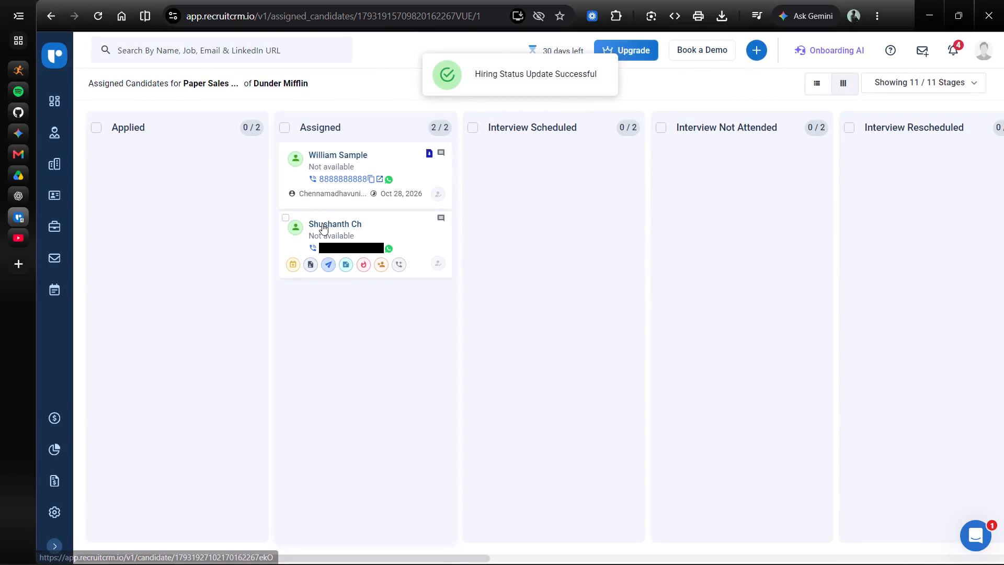
Open the profile of the second candidate in the Assigned stage and delete both follow-up tasks from the activity list.
click(322, 224)
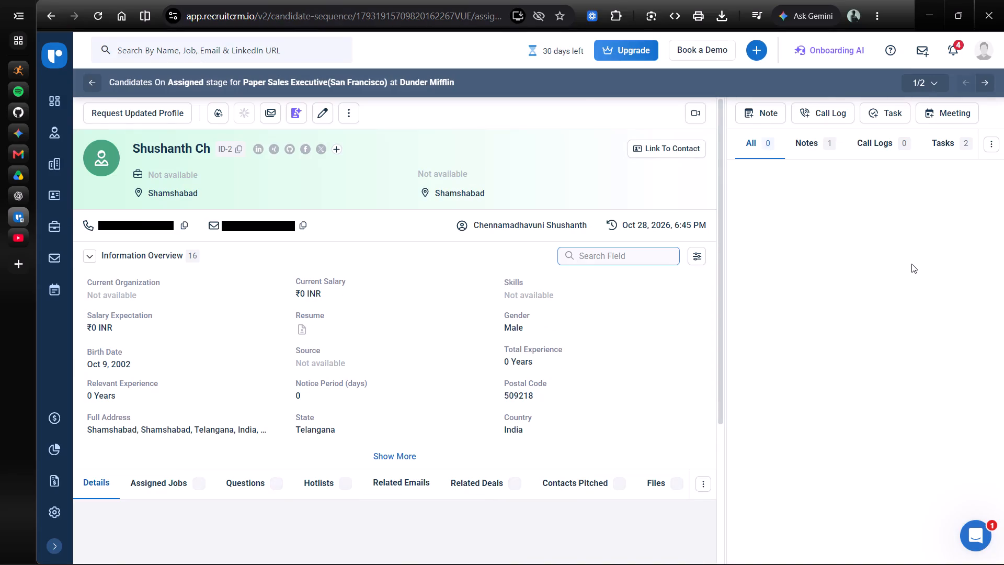
scroll(911, 264, down, 2)
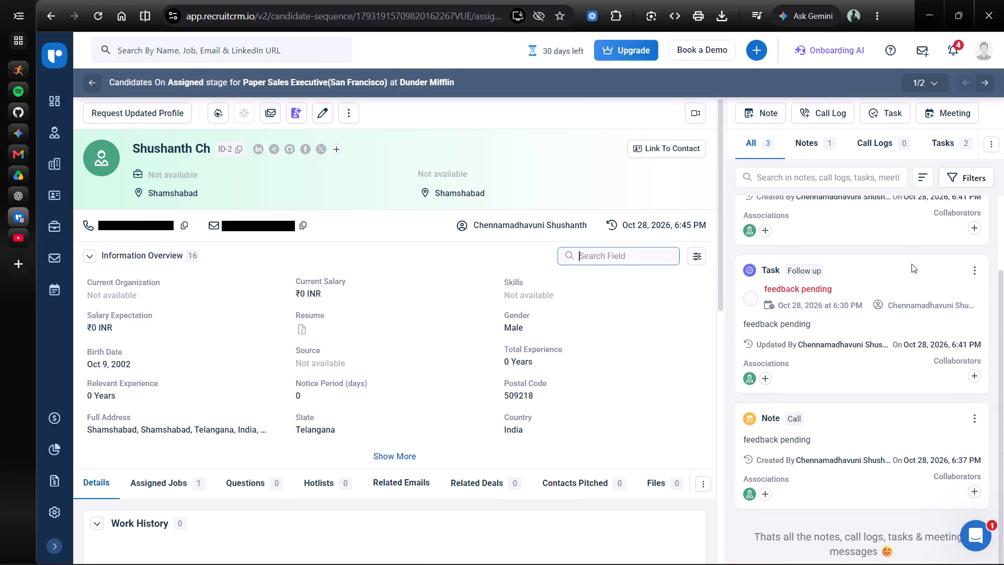
scroll(911, 264, down, 2)
scroll(911, 264, up, 4)
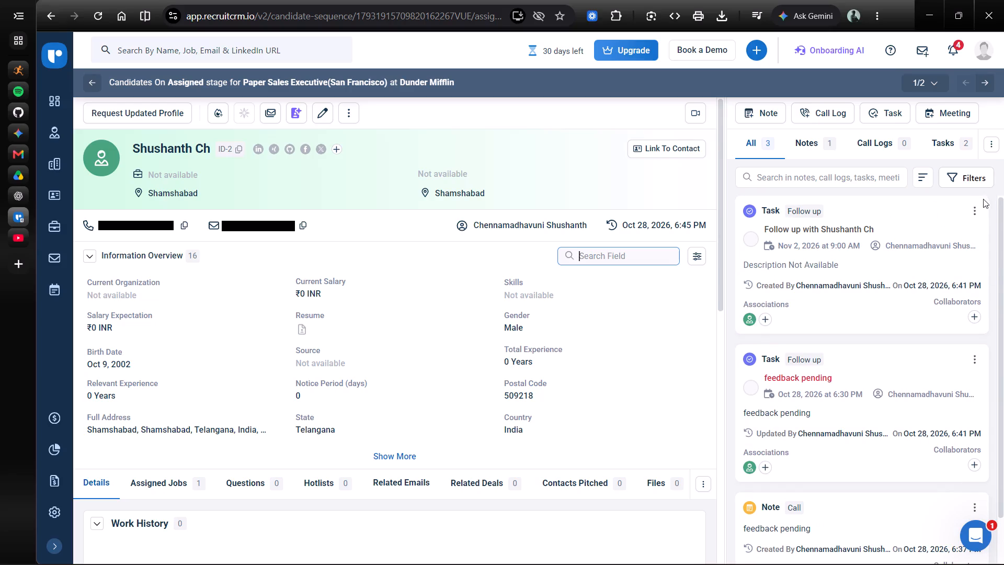
click(976, 207)
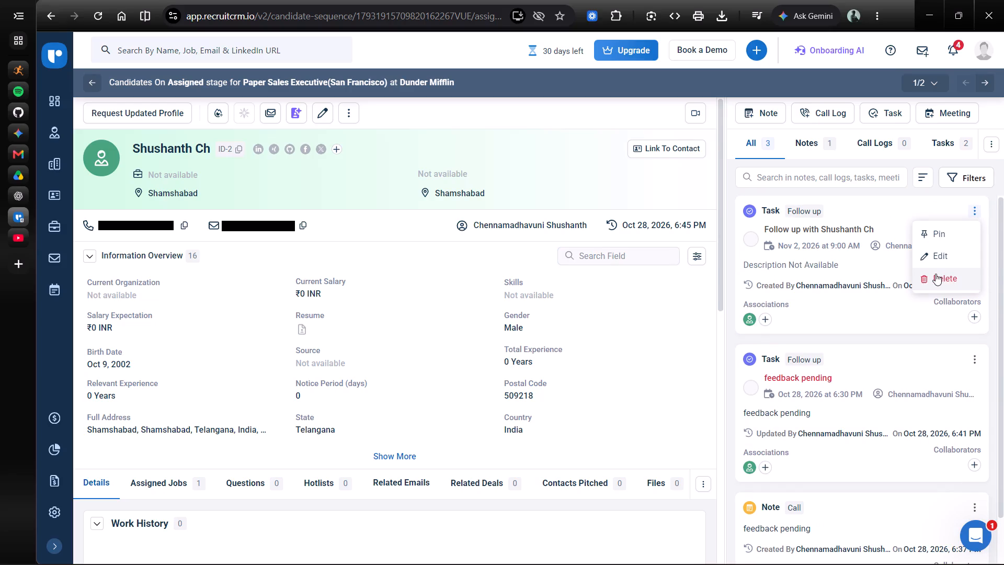
click(935, 274)
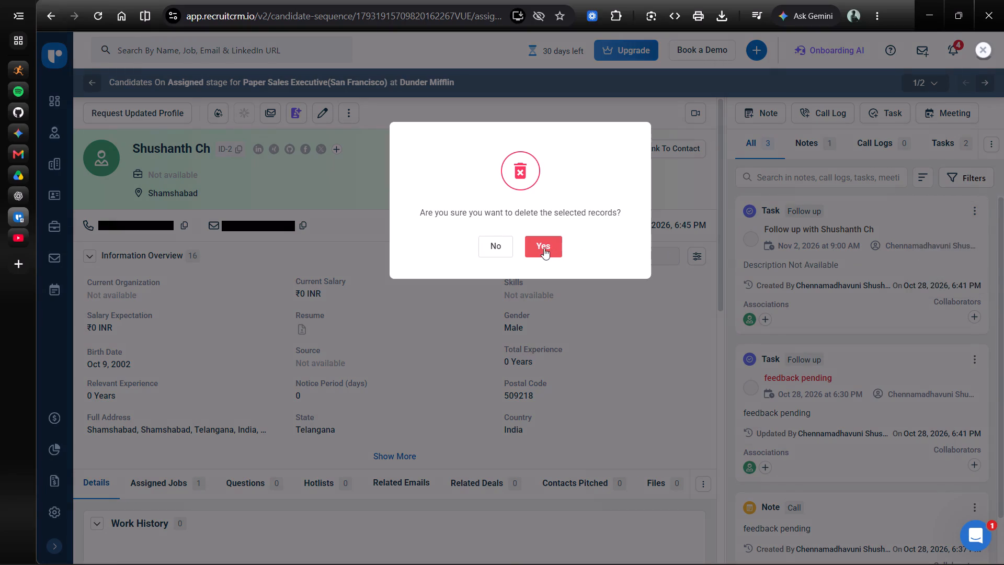
click(544, 248)
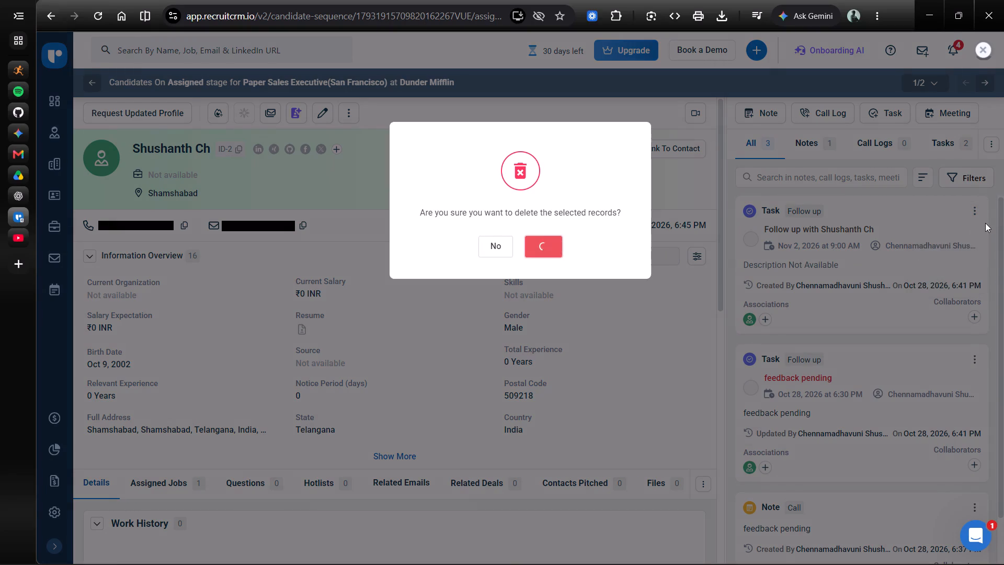
click(983, 217)
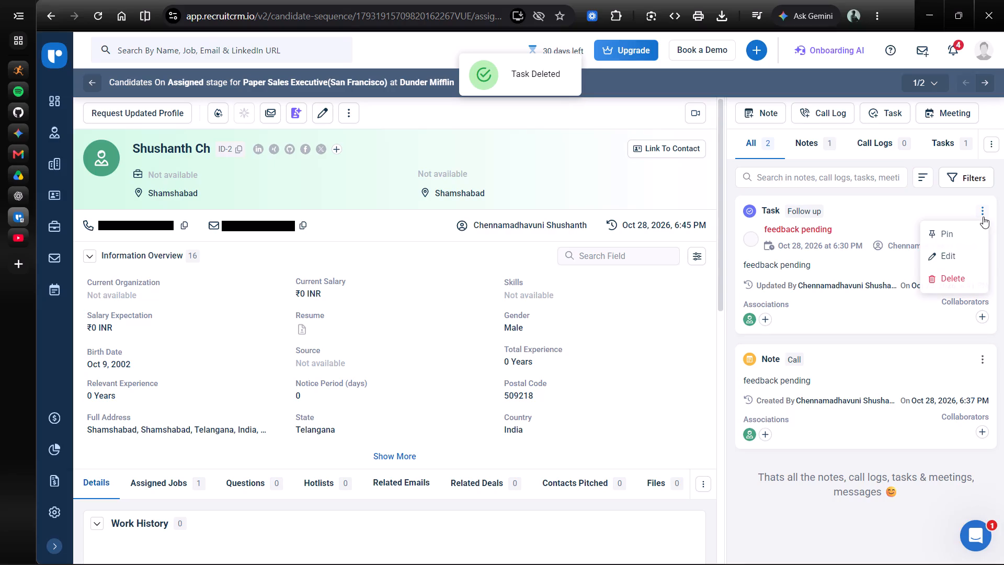
click(940, 288)
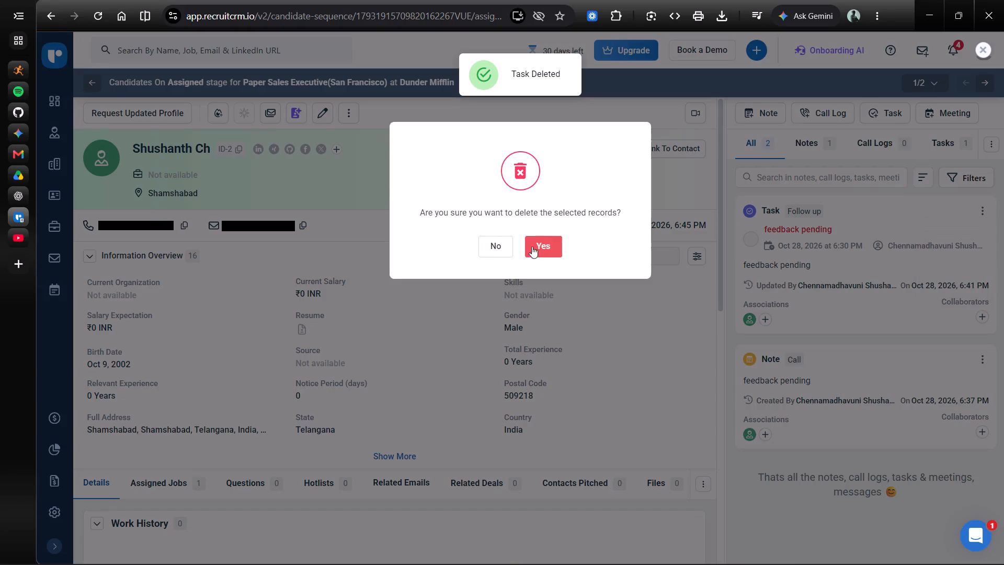
click(546, 239)
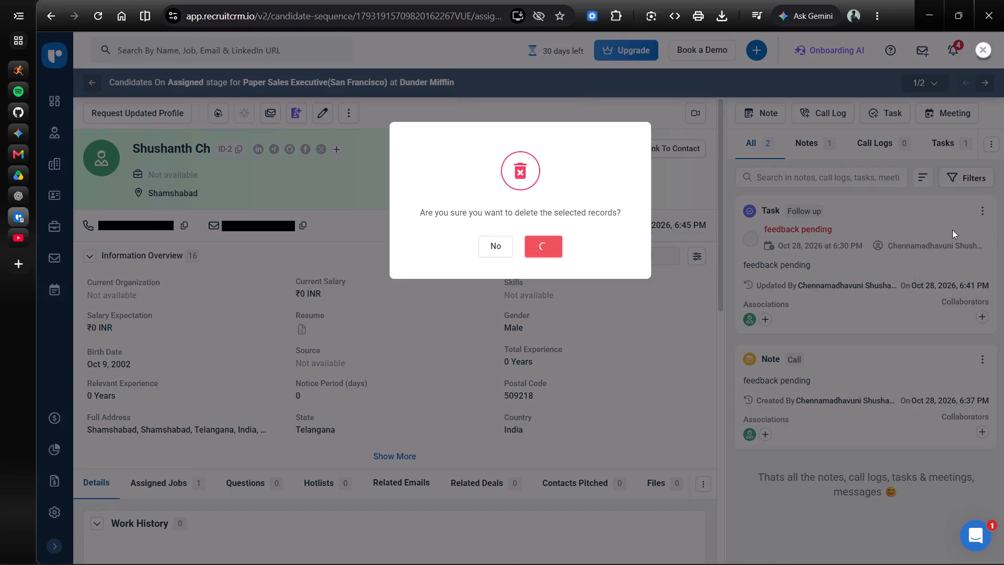
Delete the "feedback pending" call note from the candidate's profile and close the Recruit CRM page.
click(983, 218)
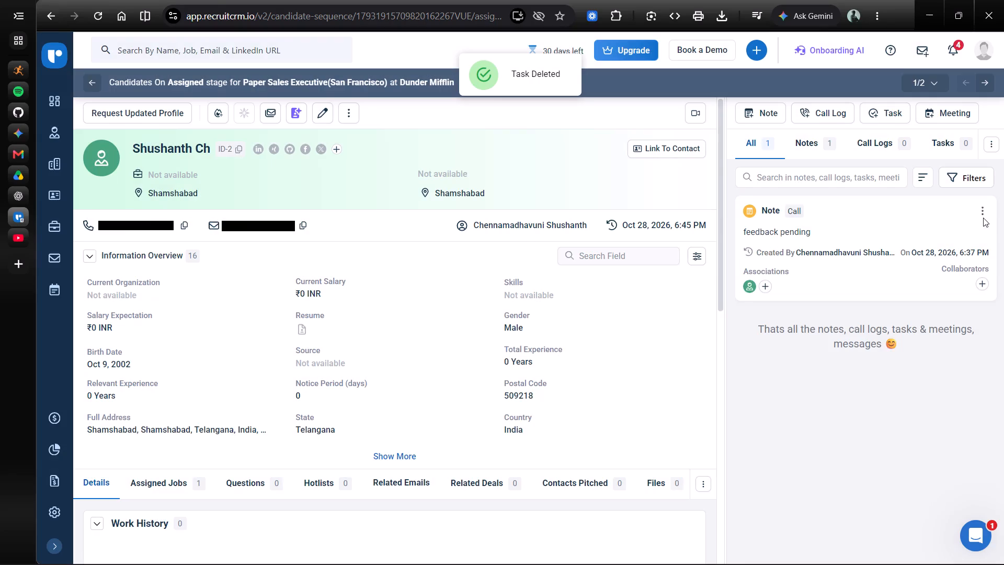
click(983, 213)
click(926, 278)
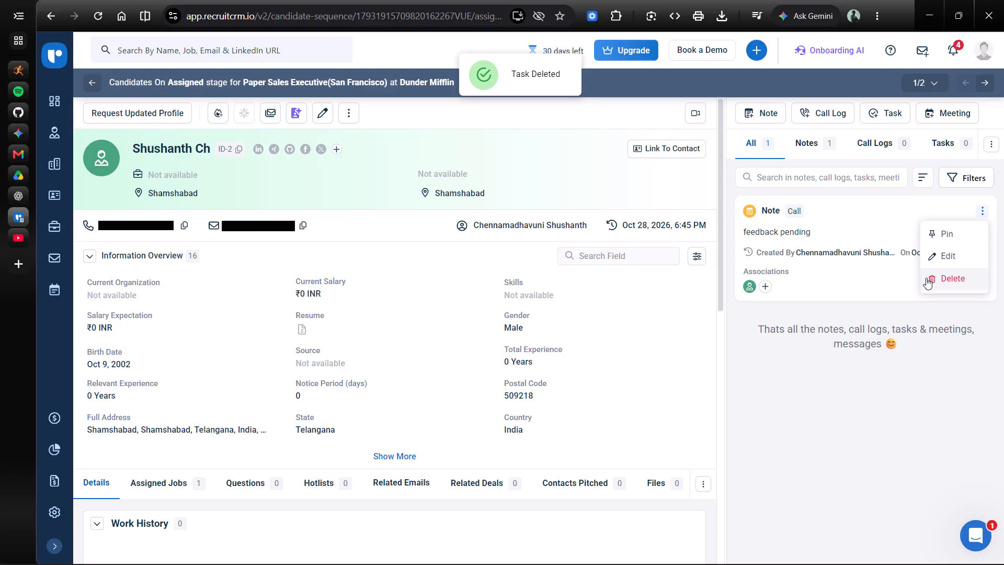
click(549, 243)
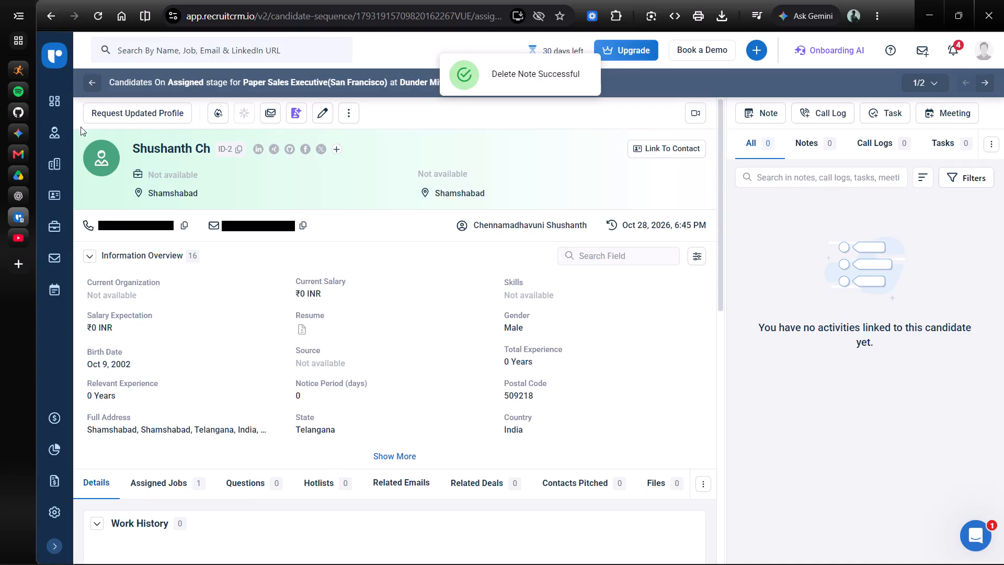
key(ctrl+w)
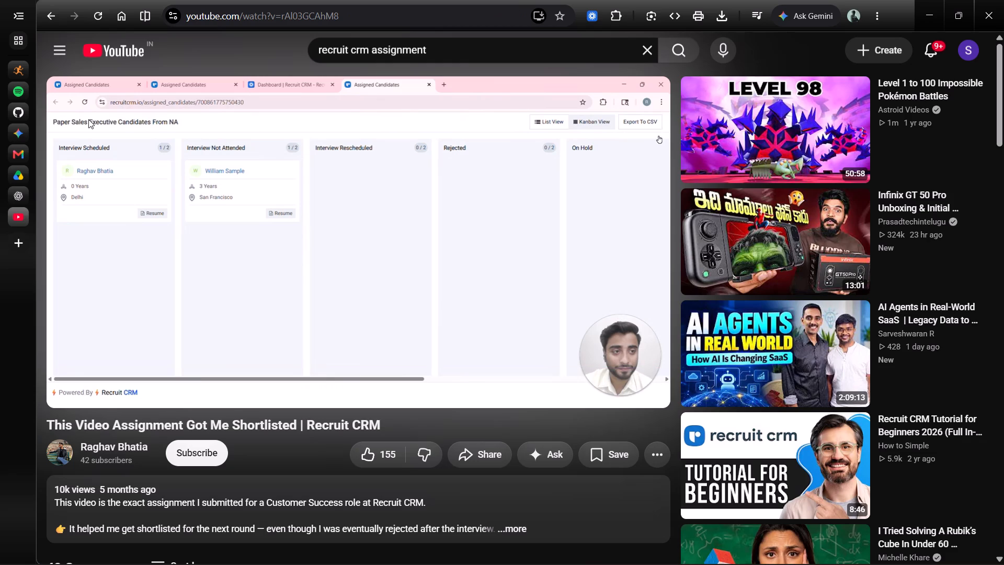
key(ctrl+shift+Tab)
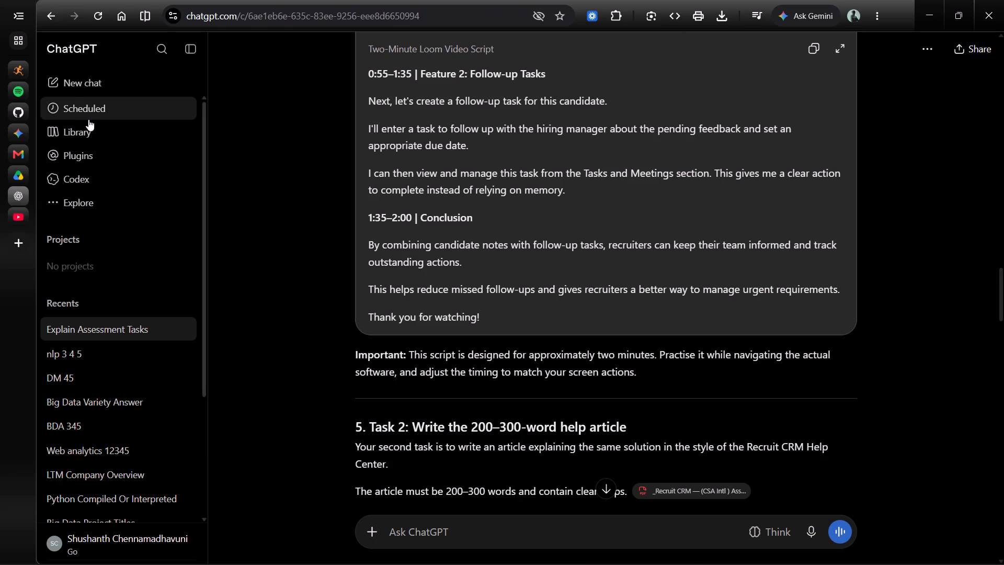
key(ctrl+shift+Tab)
scroll(392, 234, up, 2)
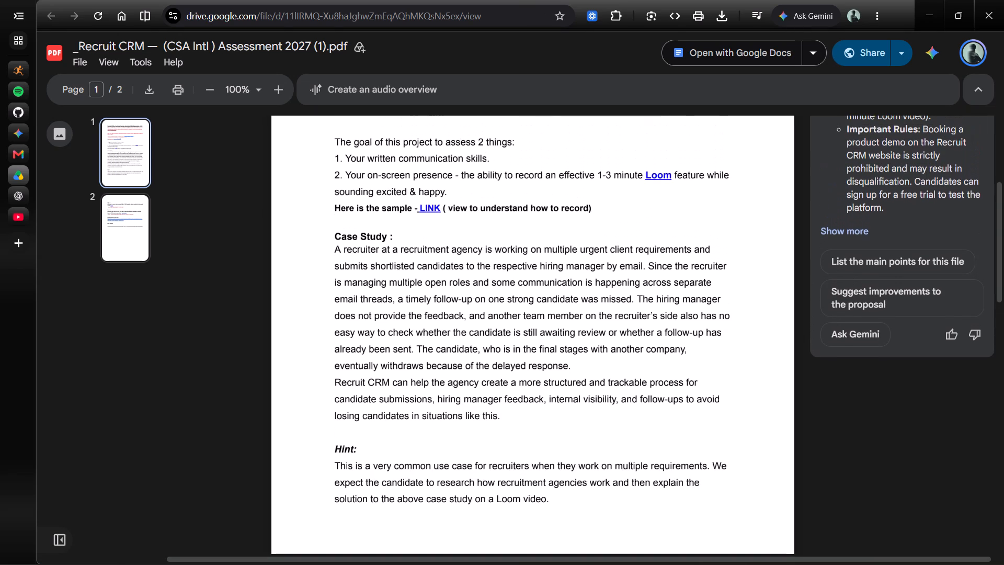
scroll(392, 234, up, 1)
scroll(510, 354, up, 1)
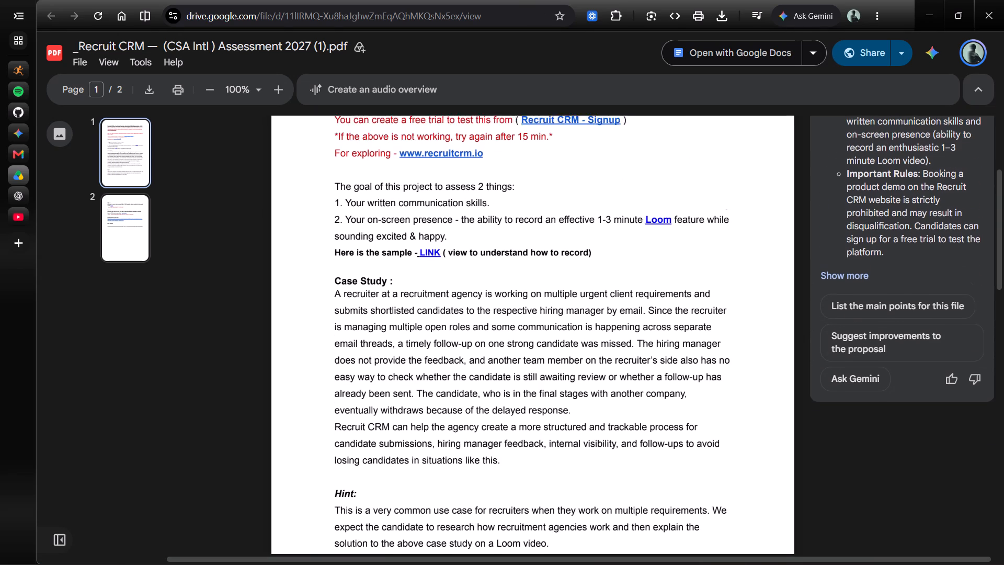
scroll(510, 354, up, 1)
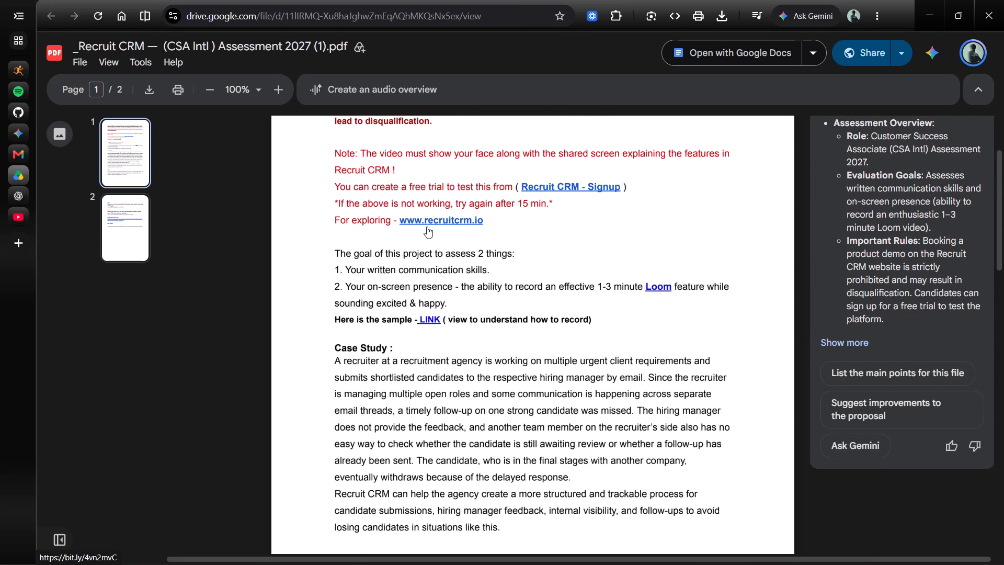
scroll(427, 227, down, 3)
scroll(427, 227, up, 4)
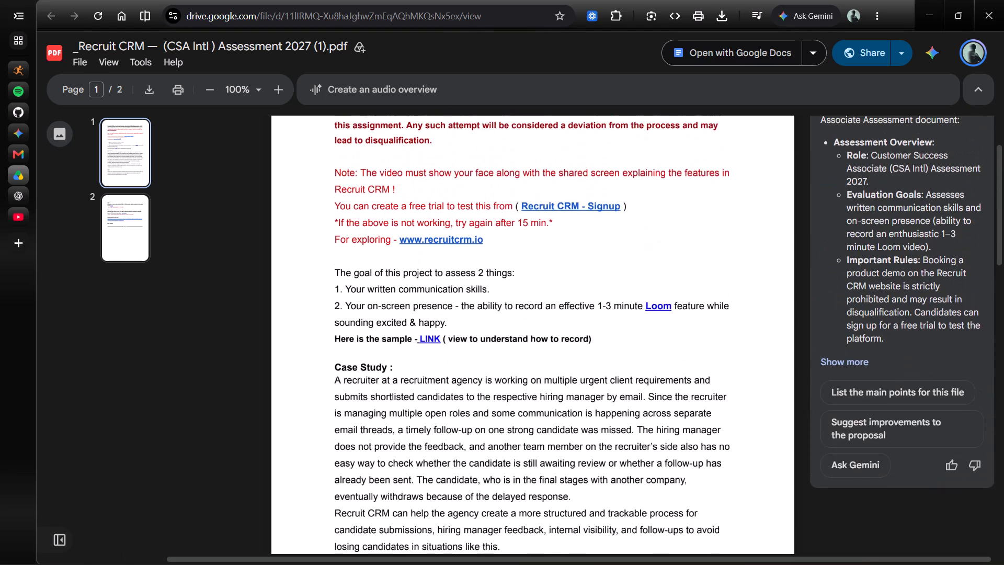
scroll(427, 227, up, 1)
click(425, 258)
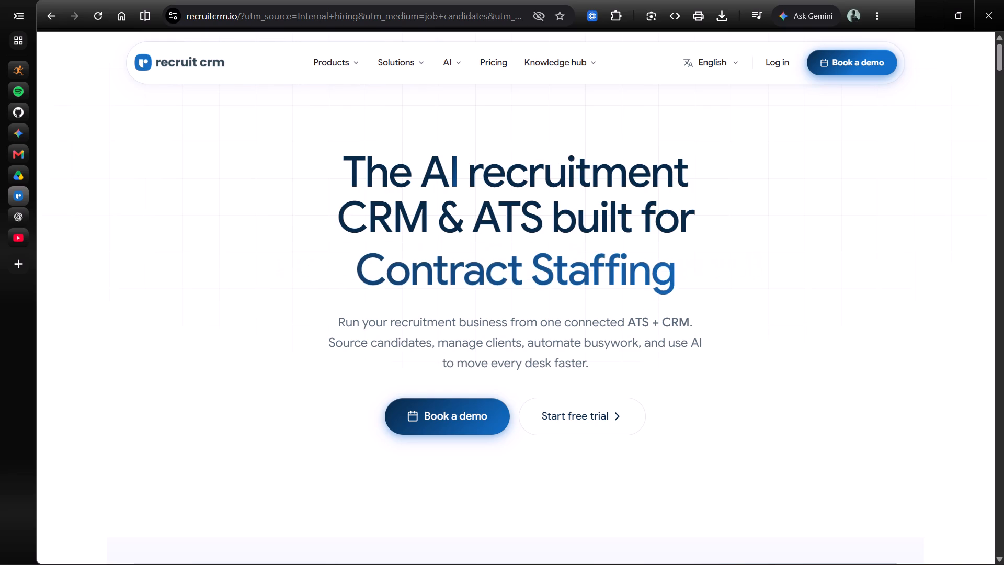
Go to the Recruit CRM app through the website's login, reload its dashboard, and close the public website page.
click(768, 71)
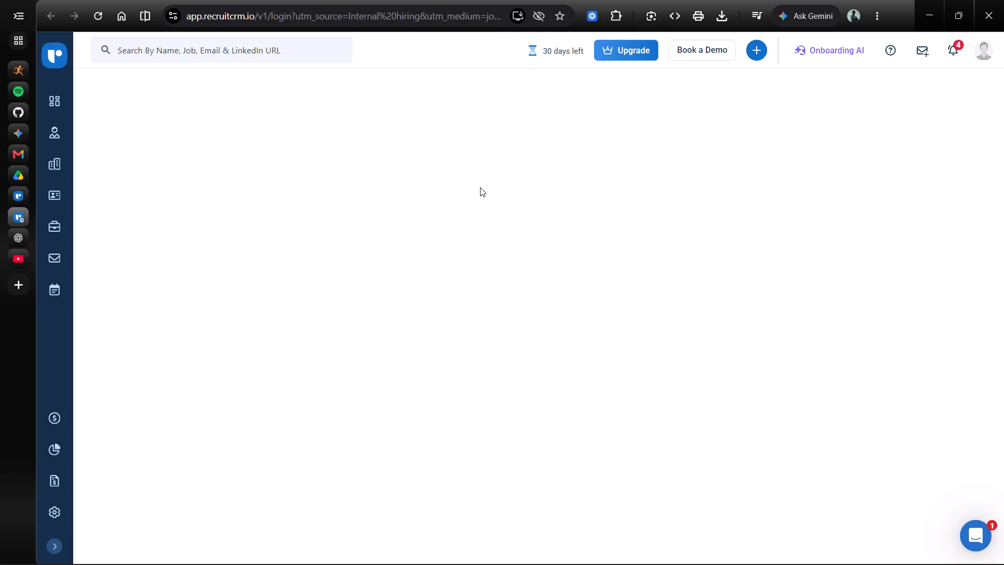
key(ctrl+r)
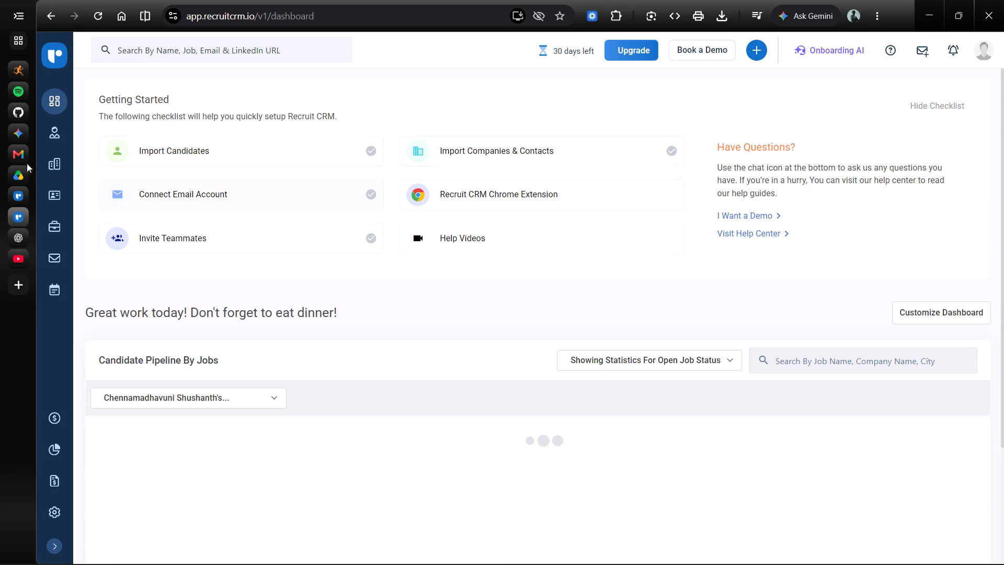
click(14, 193)
click(14, 193)
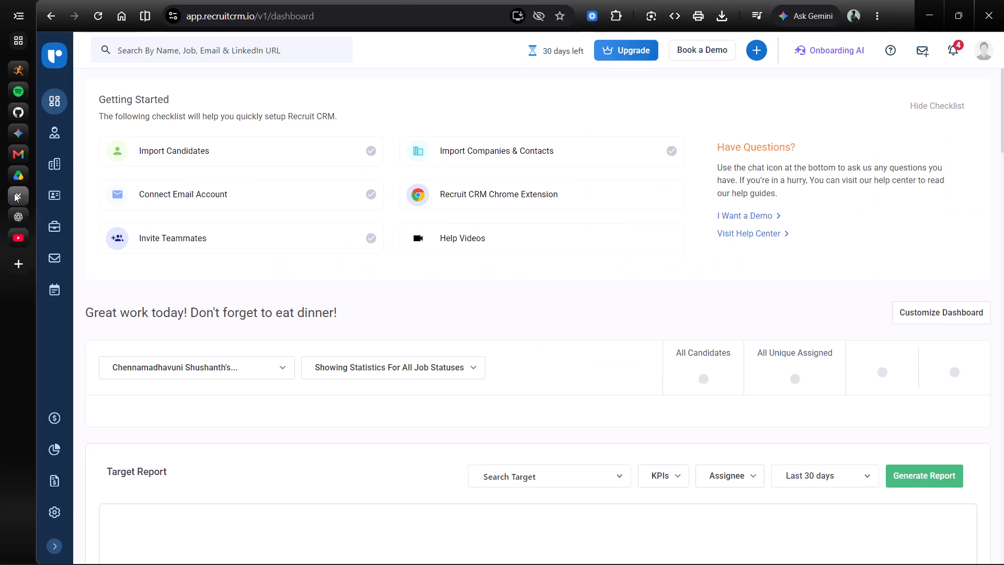
Open the candidates section of the Recruit CRM app.
click(54, 129)
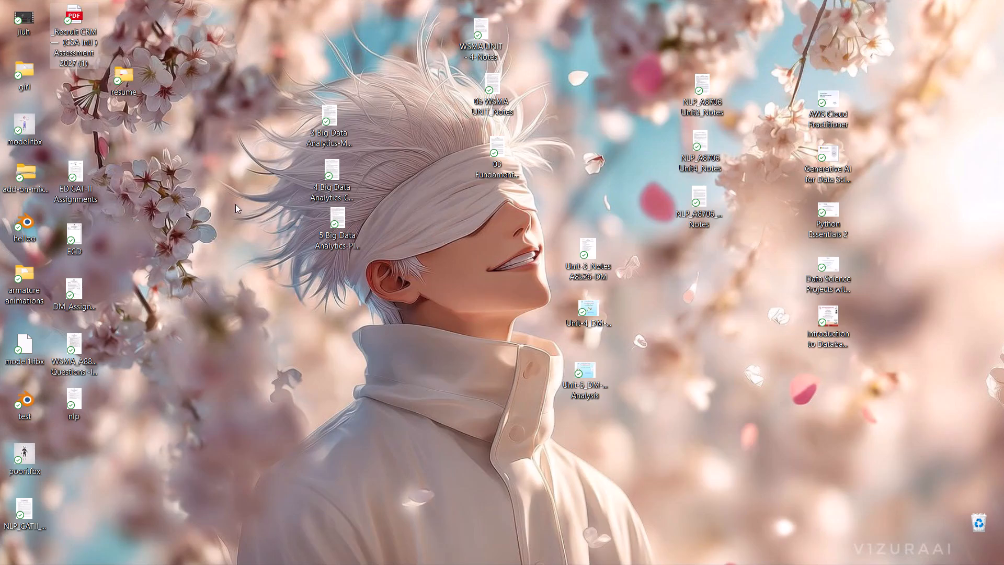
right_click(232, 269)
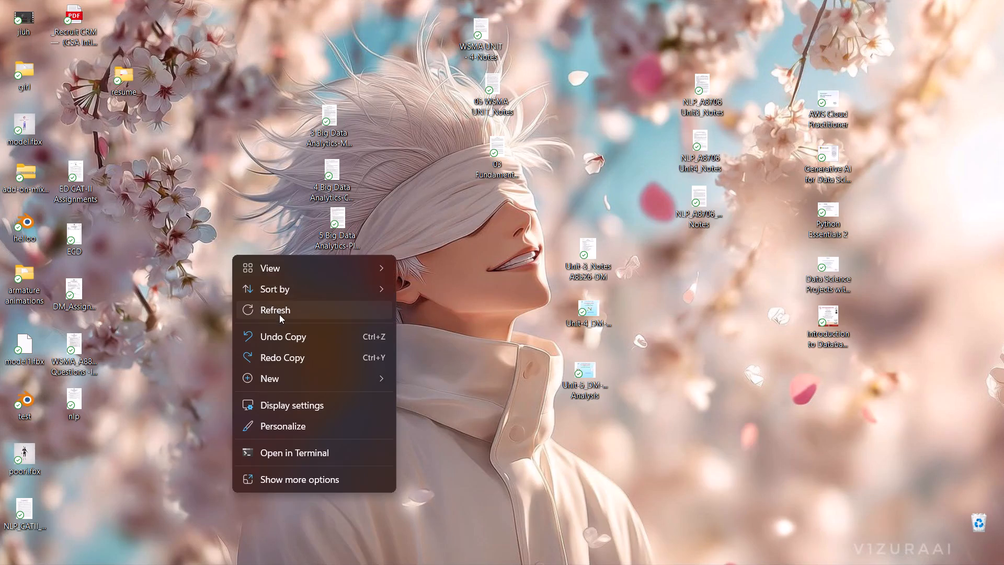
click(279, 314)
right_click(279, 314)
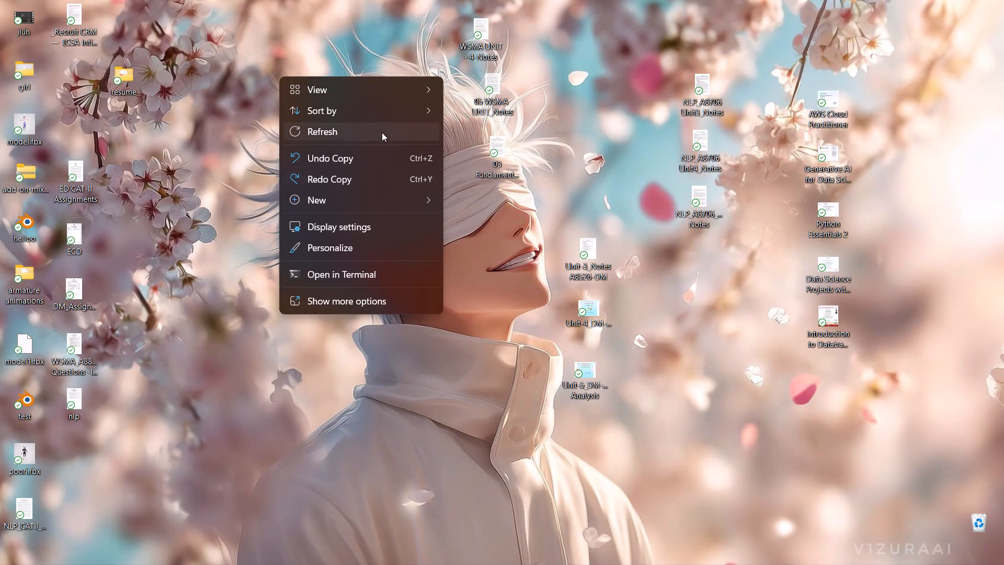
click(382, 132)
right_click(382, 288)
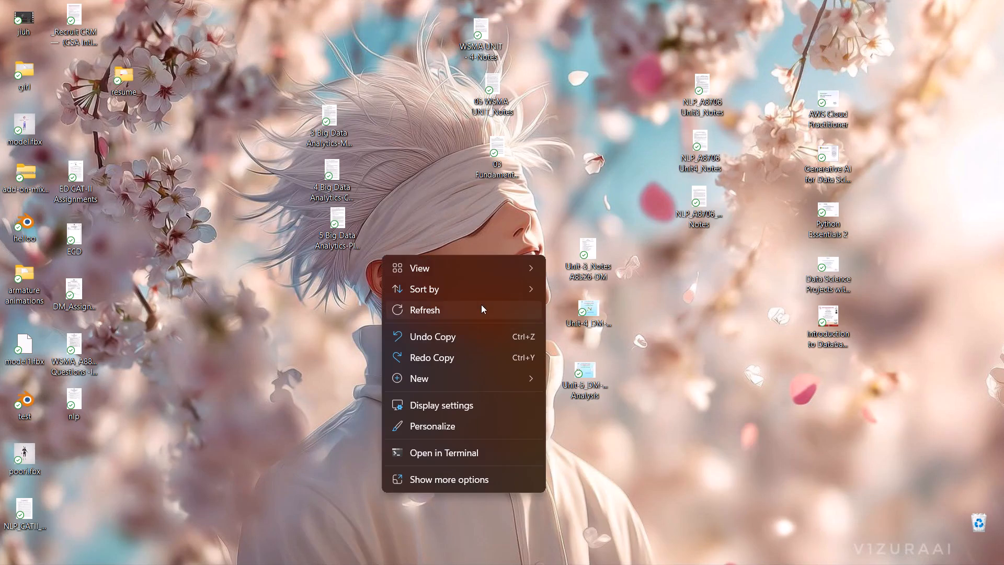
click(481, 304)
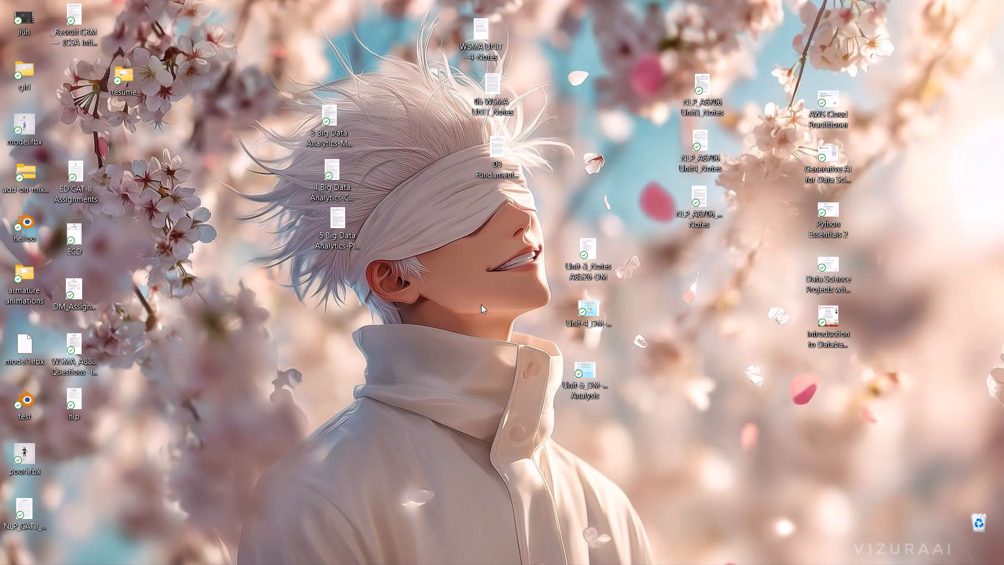
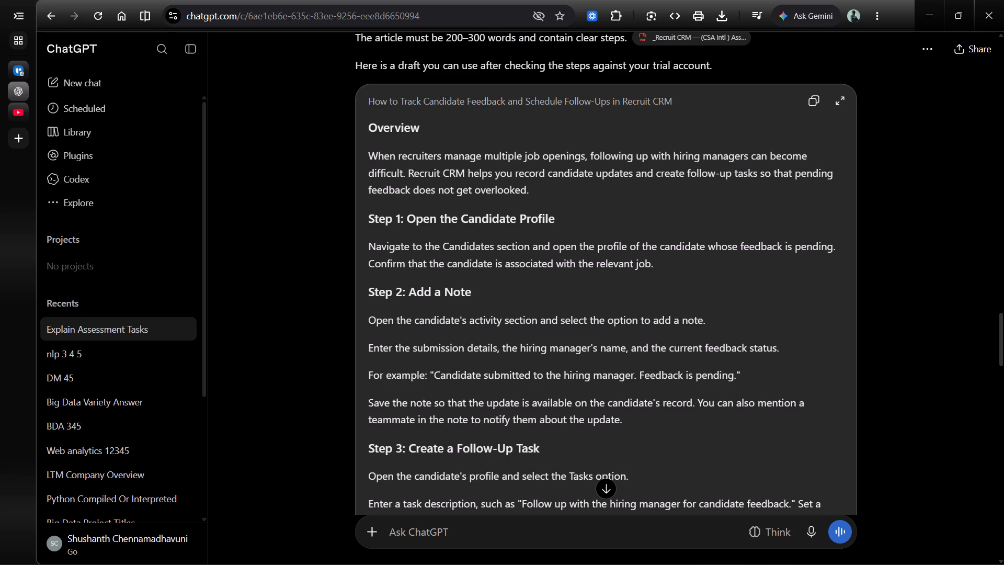
key(ctrl+Tab)
key(ctrl+Tab)
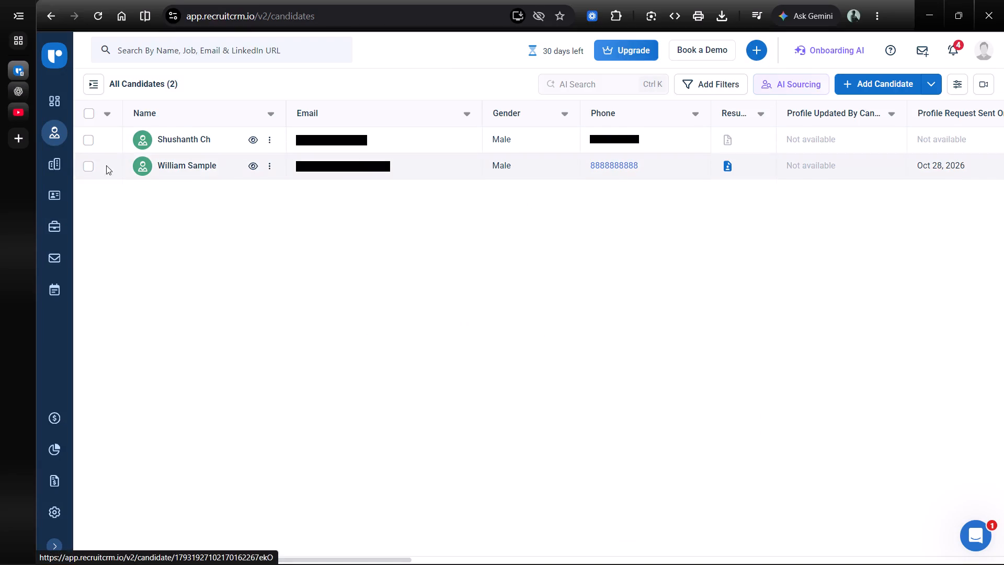
click(49, 218)
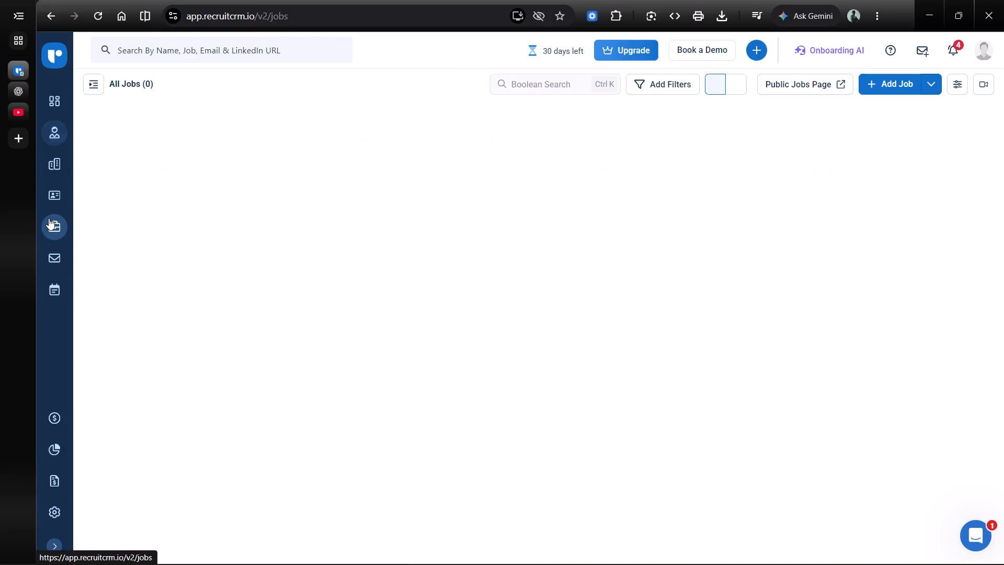
scroll(420, 443, down, 1)
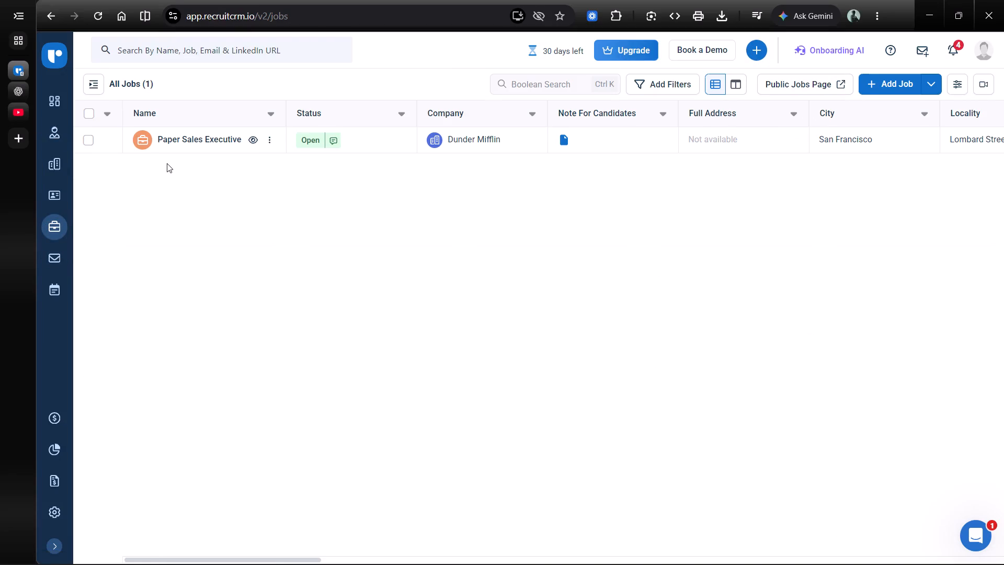
click(178, 140)
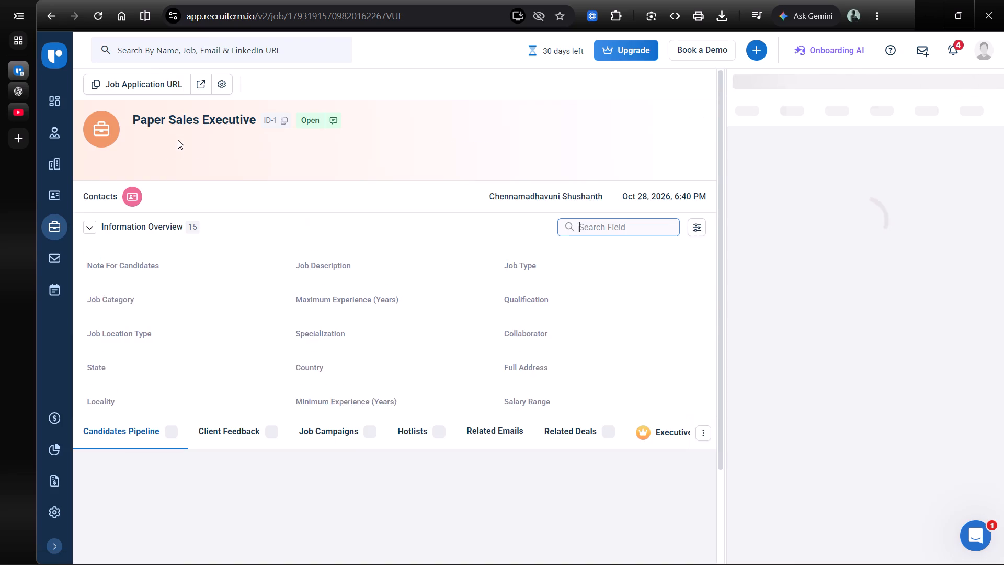
scroll(338, 427, down, 3)
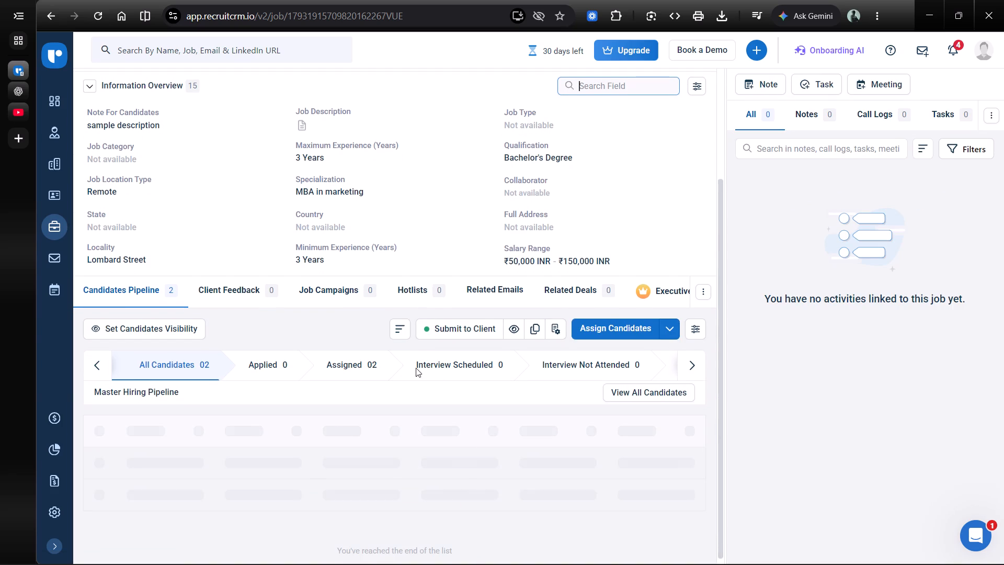
scroll(454, 470, down, 1)
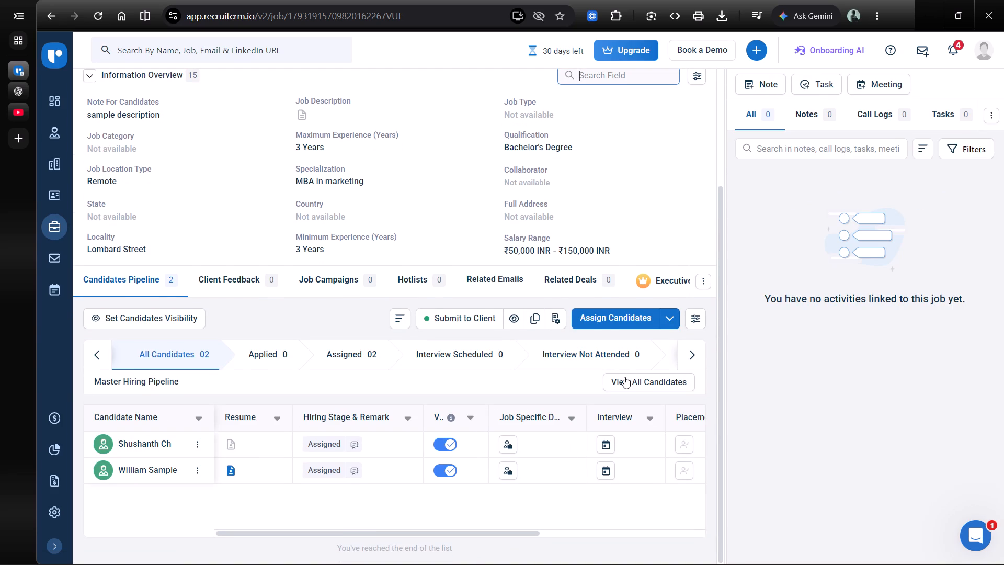
click(624, 378)
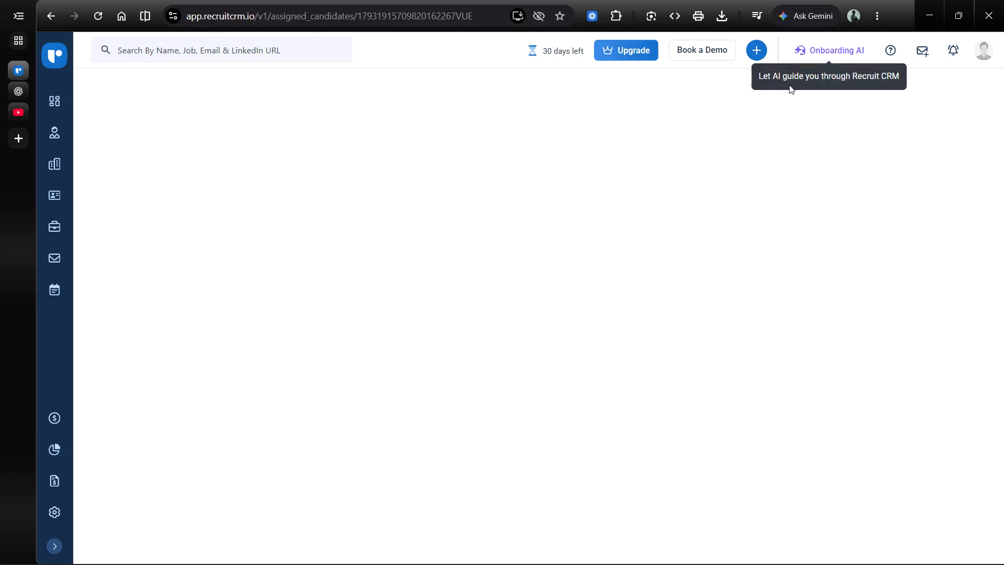
click(820, 86)
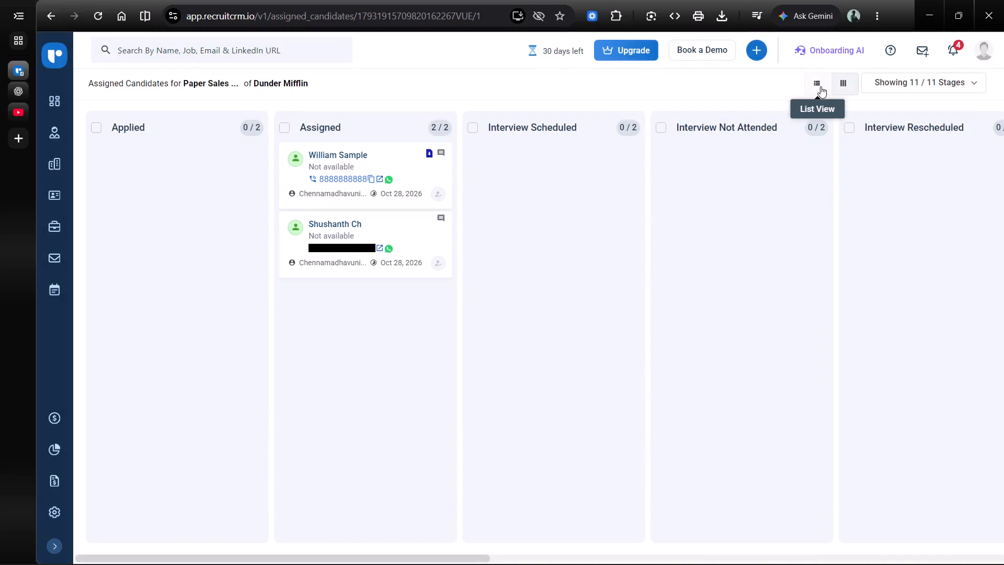
click(888, 84)
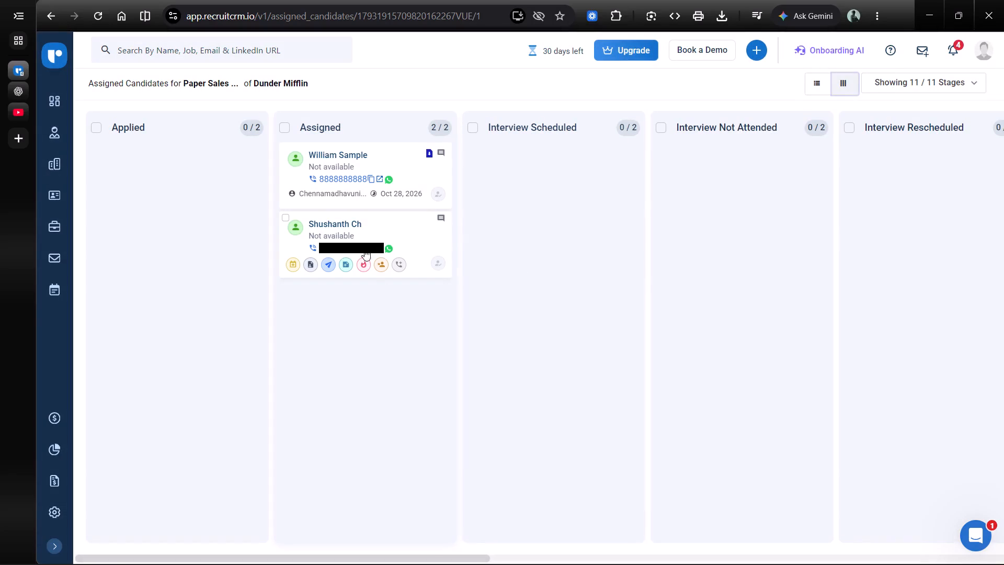
Open the profile of the candidate below William Sample, examine its overview, work, education and system information, and return to the stage board.
click(321, 225)
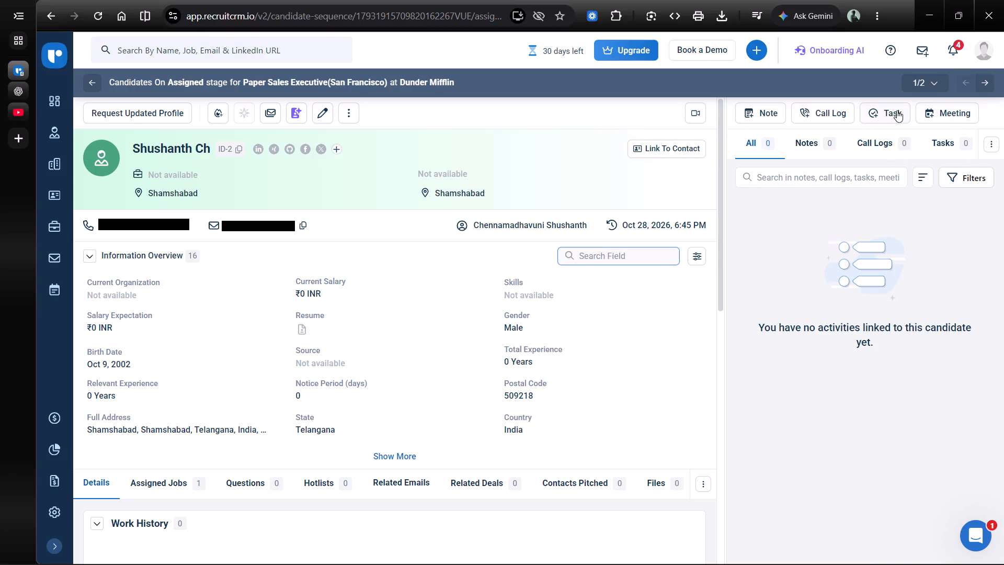
scroll(471, 397, down, 4)
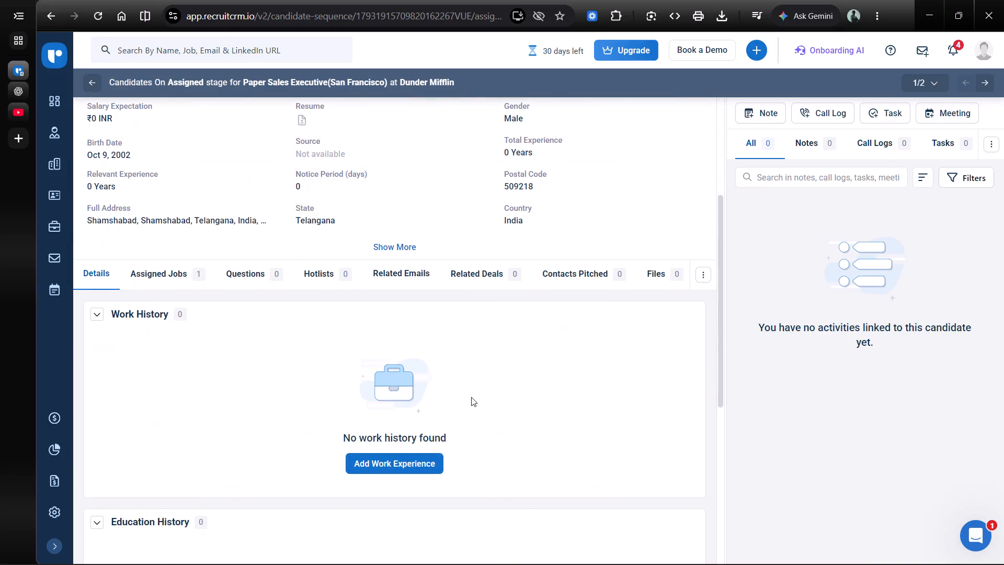
scroll(471, 397, down, 7)
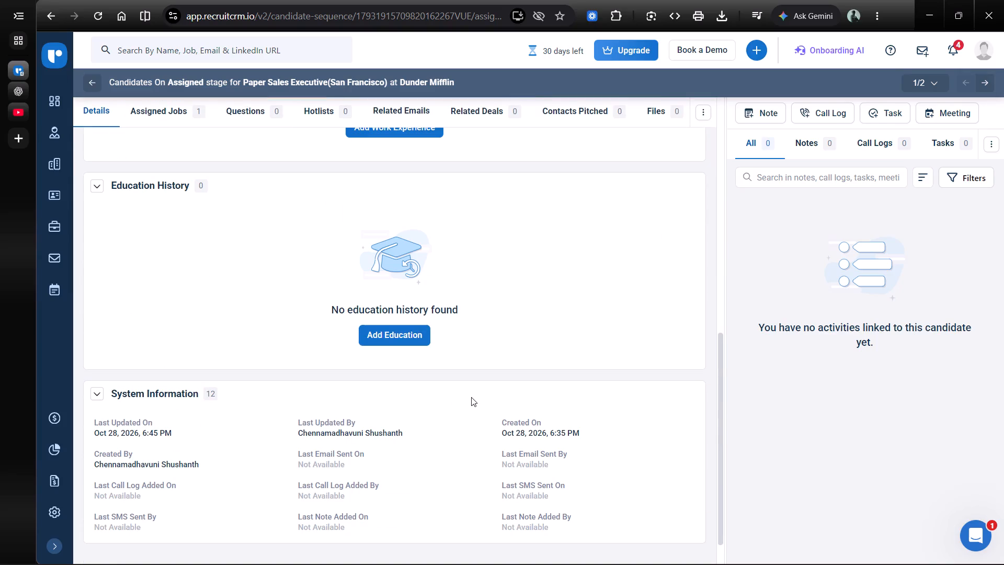
scroll(471, 397, up, 7)
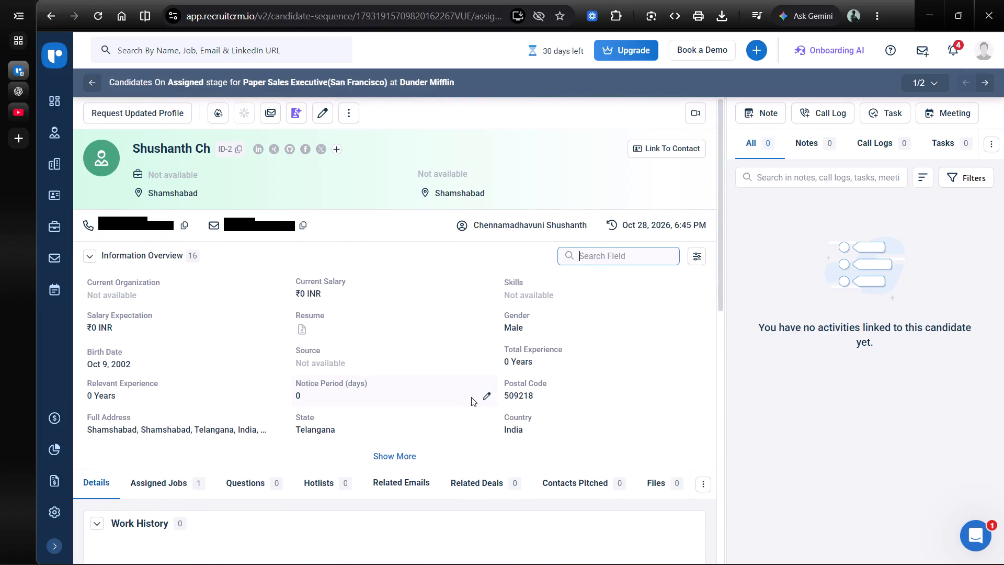
scroll(471, 397, up, 1)
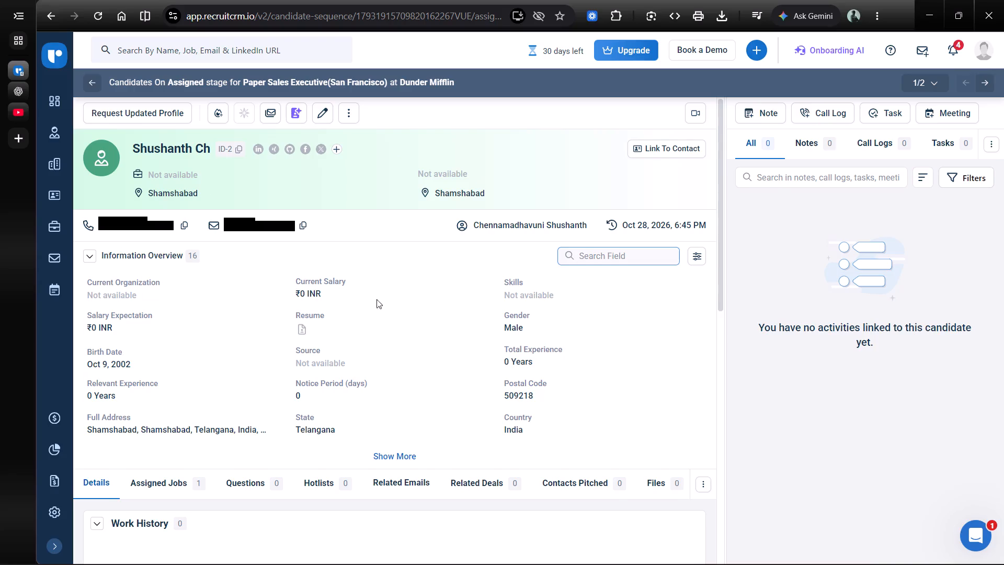
scroll(364, 330, down, 5)
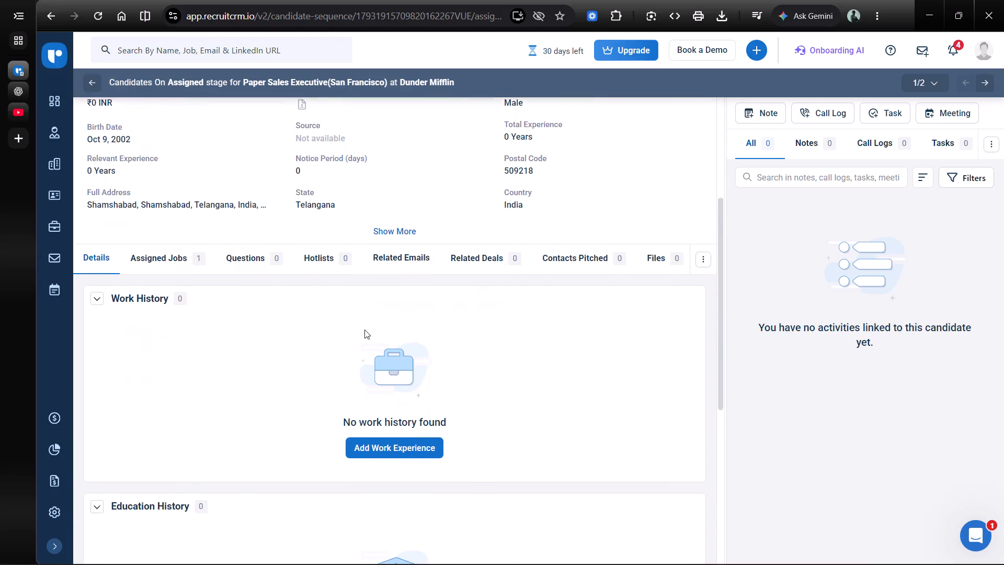
scroll(364, 330, down, 1)
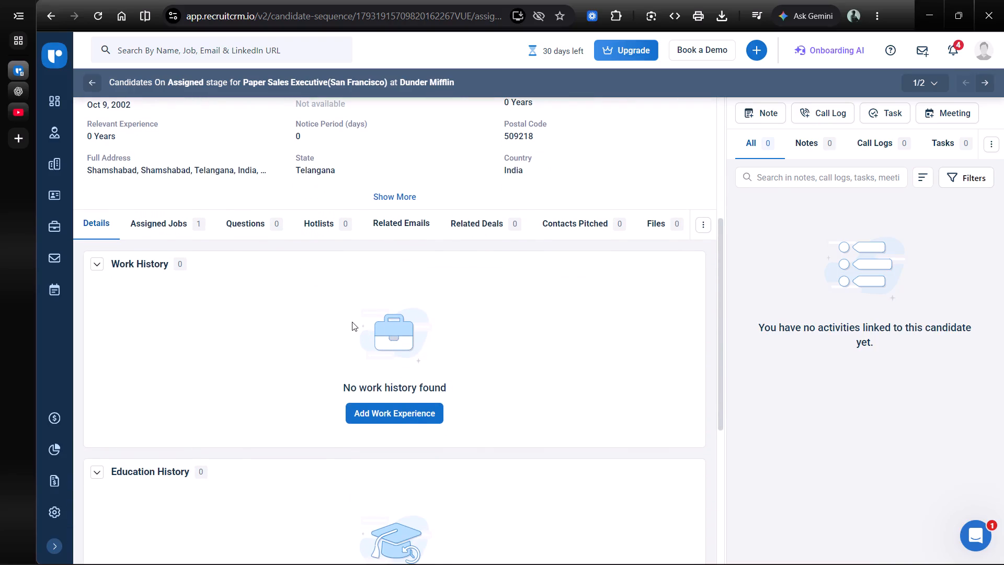
scroll(352, 322, down, 5)
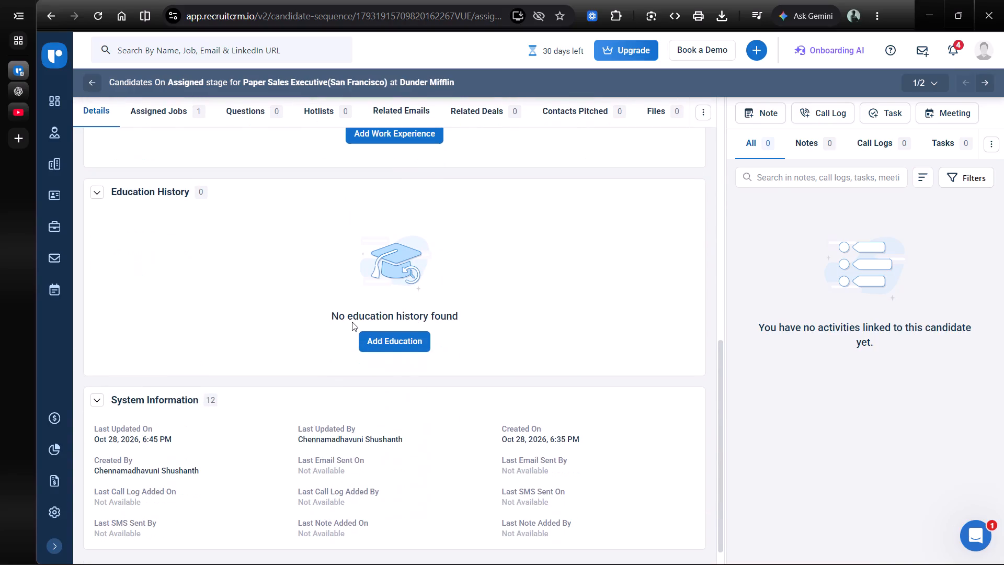
scroll(352, 322, down, 1)
scroll(352, 322, up, 2)
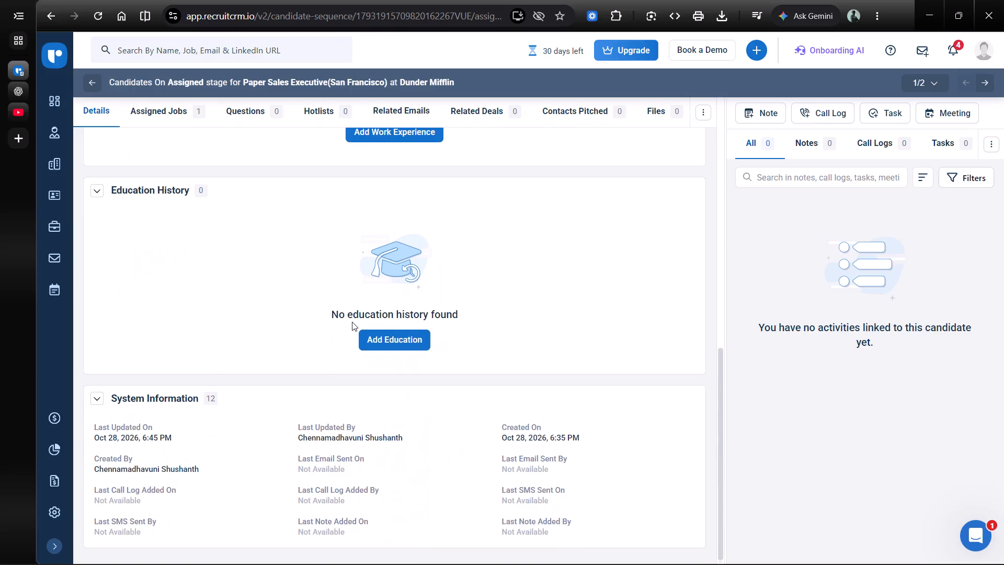
scroll(352, 322, up, 10)
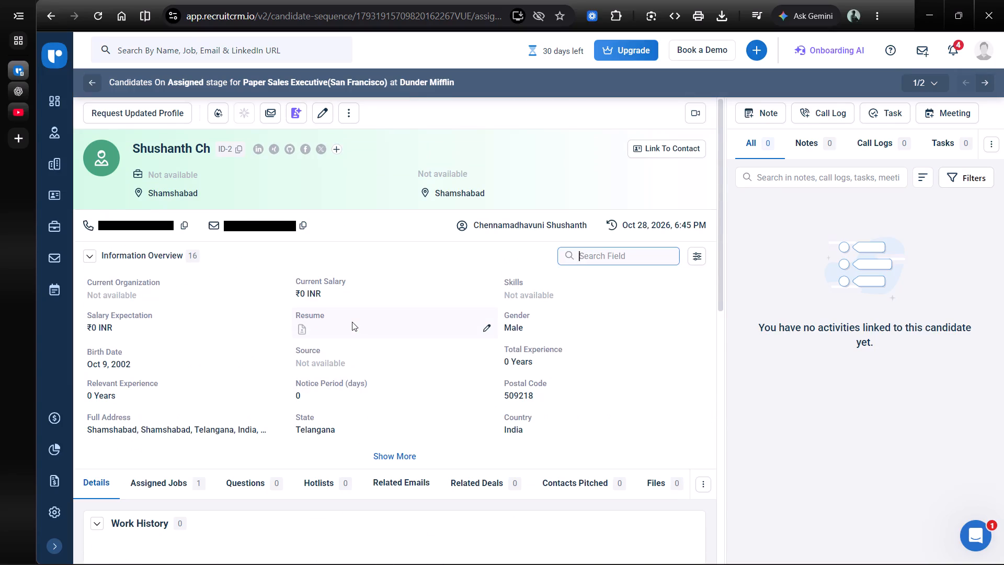
scroll(352, 322, right, 4)
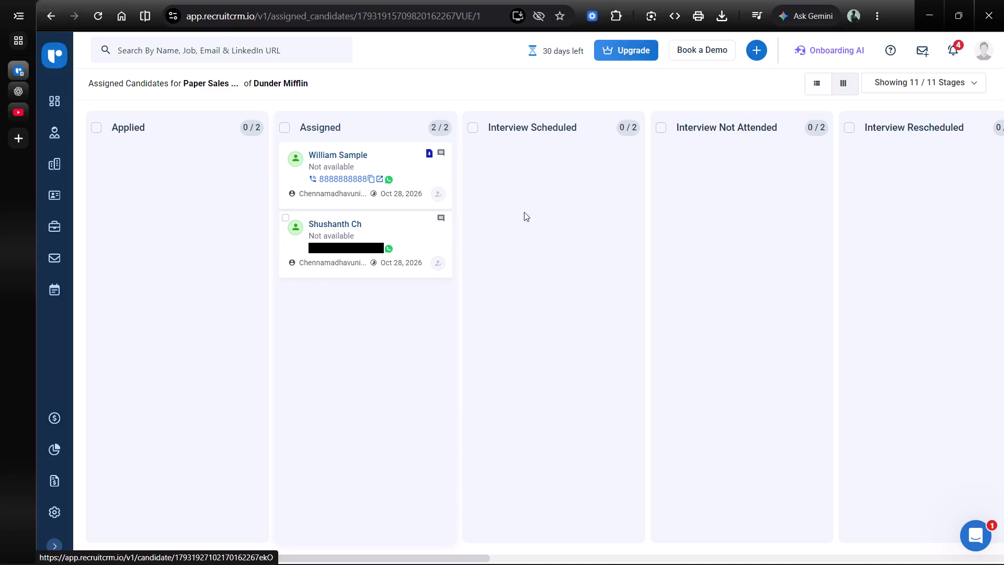
Move the candidate below William Sample from Assigned to Interview Scheduled, and change the stage in the hiring stage update to Interview Rescheduled.
scroll(559, 220, left, 9)
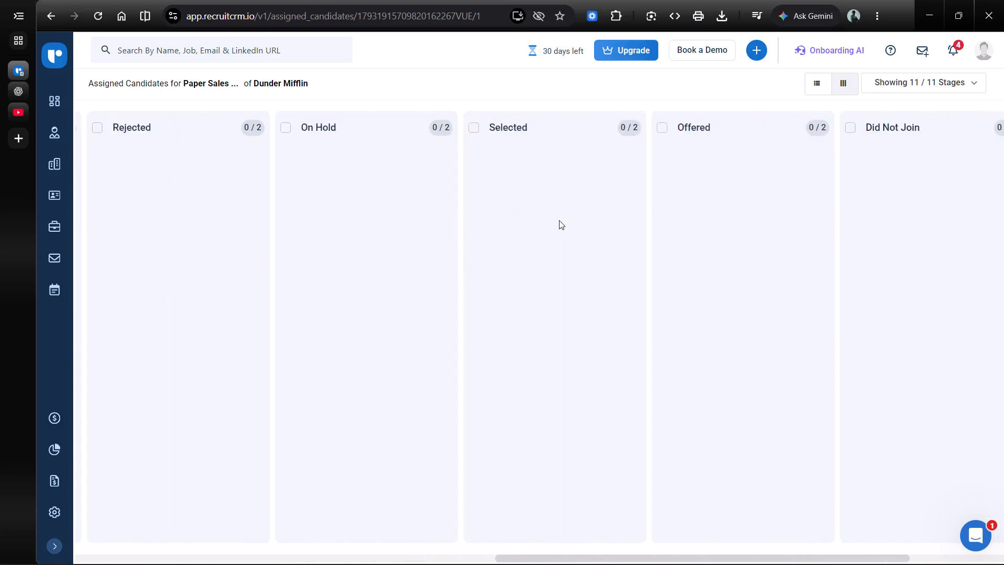
scroll(559, 220, left, 7)
scroll(559, 220, right, 15)
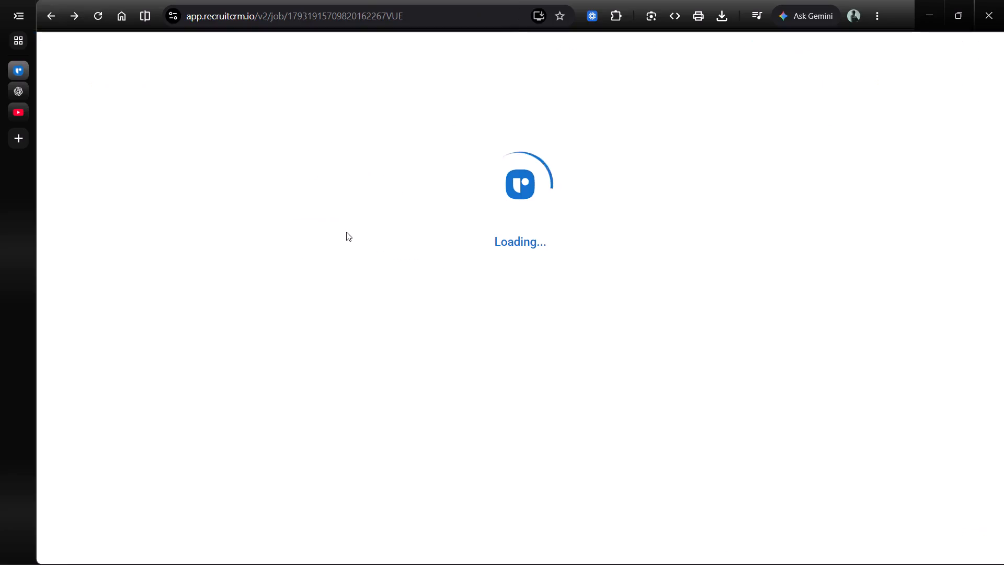
scroll(348, 232, left, 7)
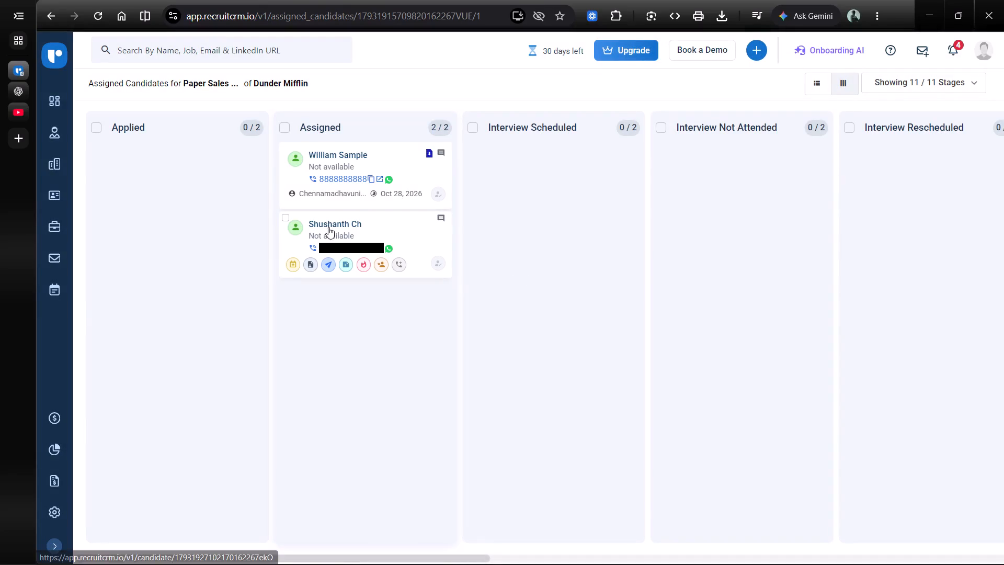
drag(370, 222, 552, 216)
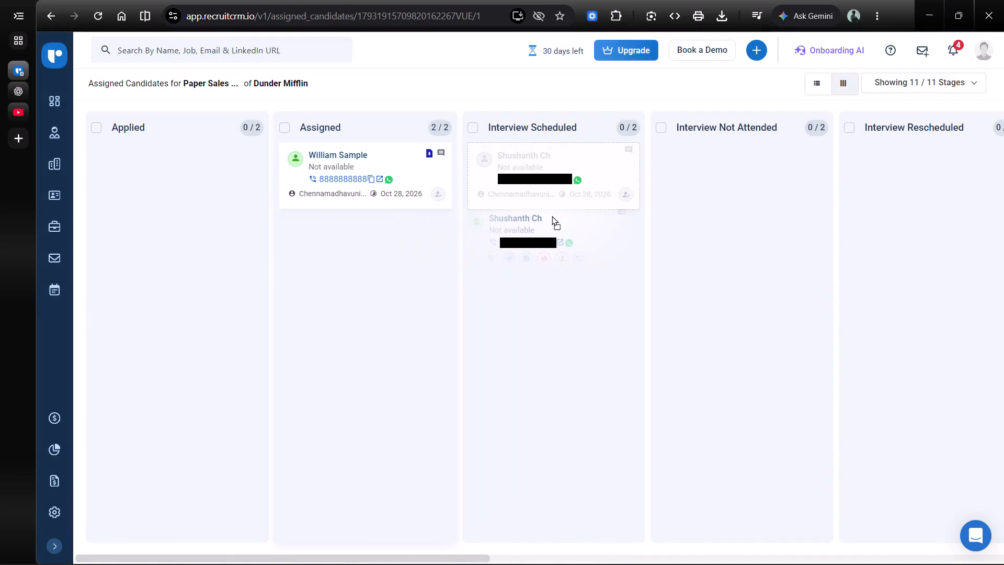
drag(552, 216, 552, 217)
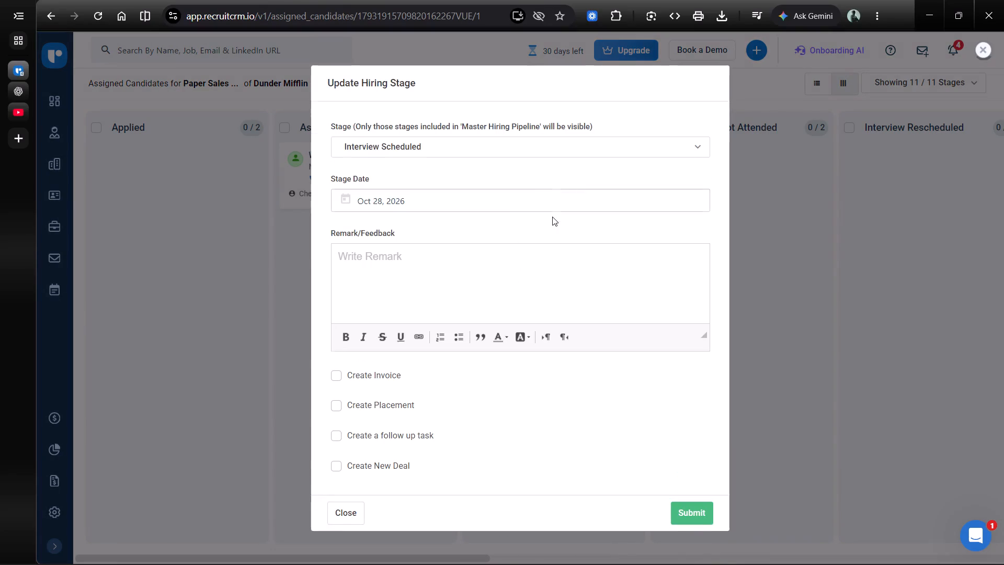
click(534, 151)
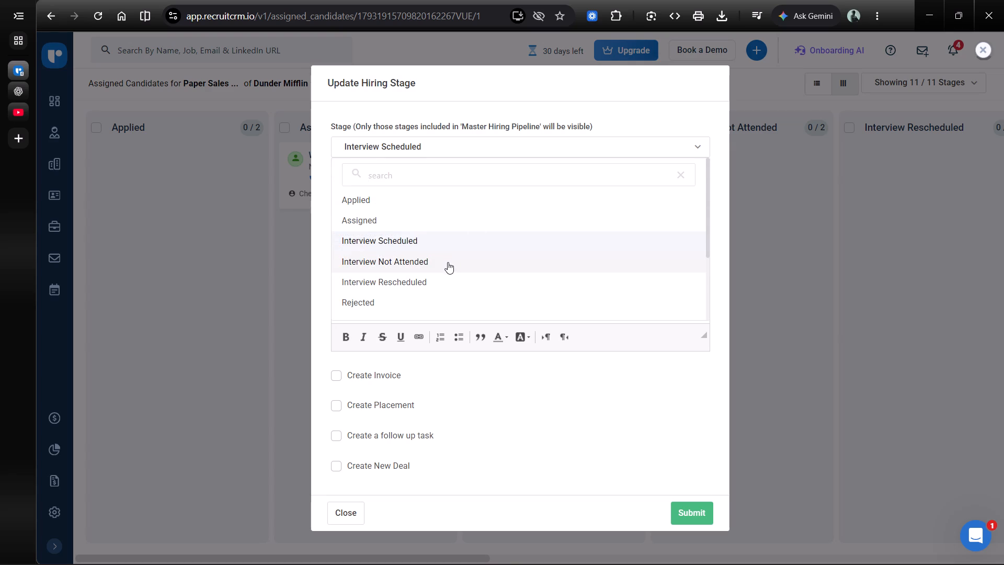
click(440, 276)
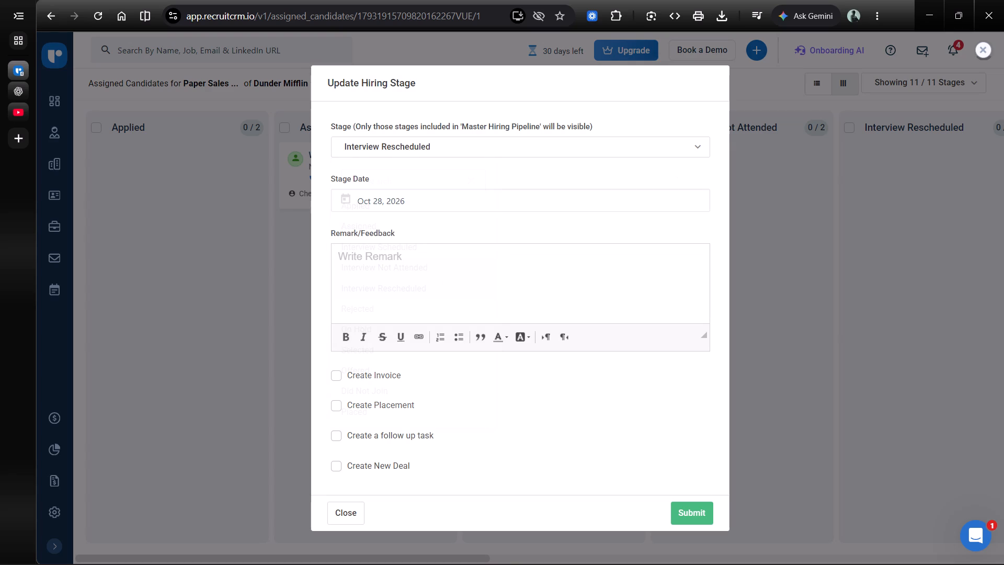
Enable creating a follow-up task with the hiring stage update.
click(337, 435)
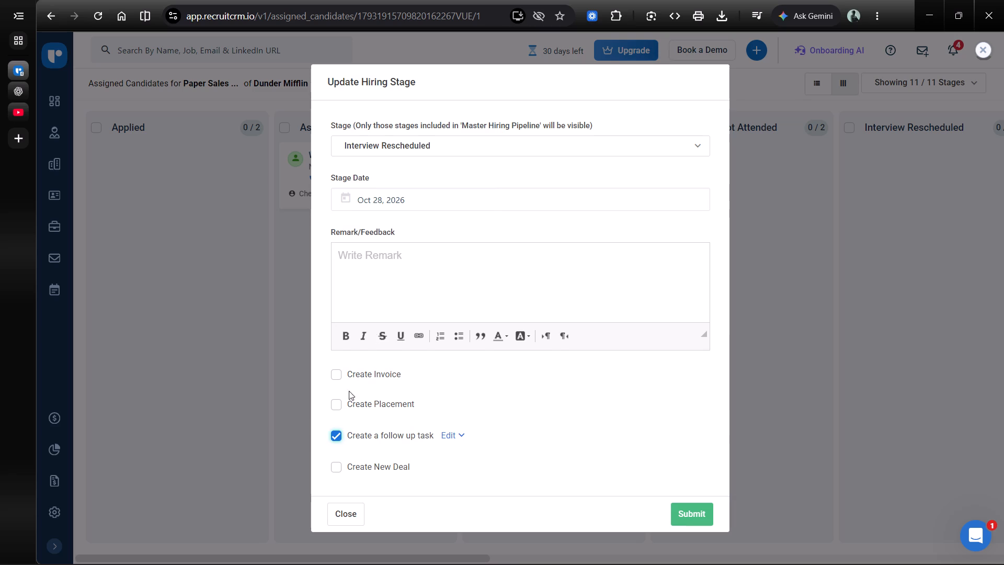
Add the remark "rescheduling of interview has happened" and submit the hiring stage update with its follow-up task.
click(422, 268)
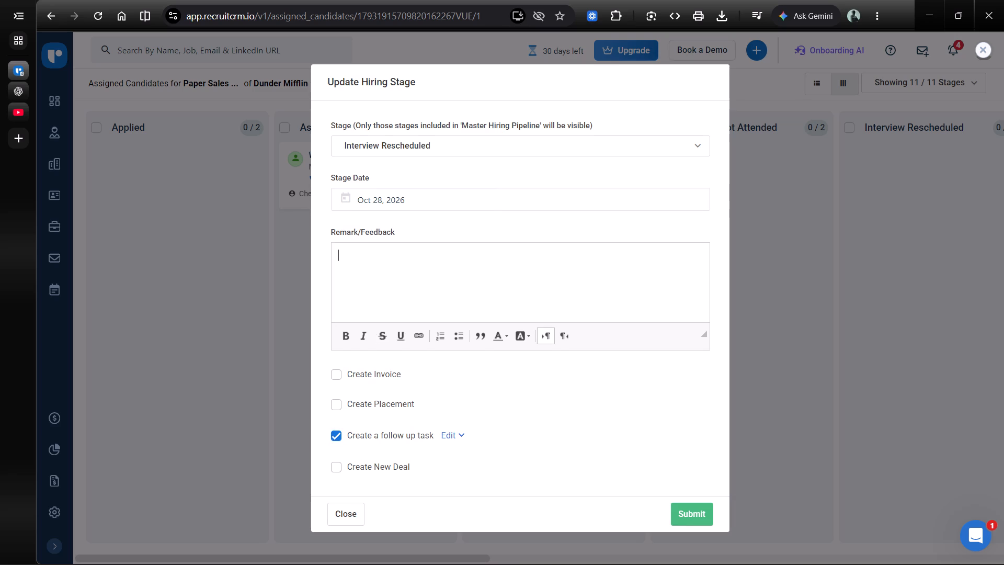
scroll(406, 391, down, 1)
text(resh)
key(BackSpace)
text(cheduling of in)
text(tervir=ew)
key(BackSpace)
key(BackSpace)
key(BackSpace)
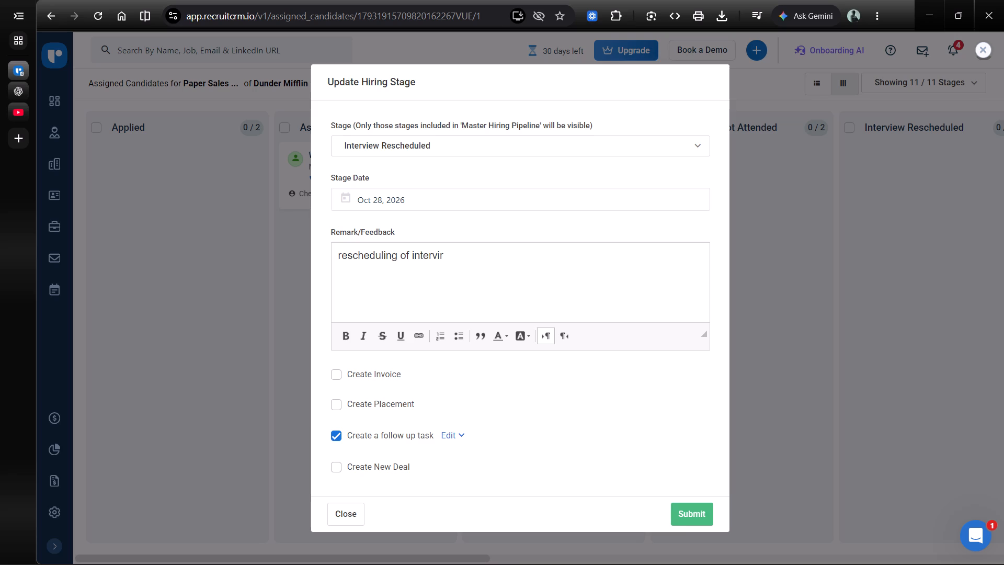
key(BackSpace)
text(ew has happee)
key(BackSpace)
text(ned)
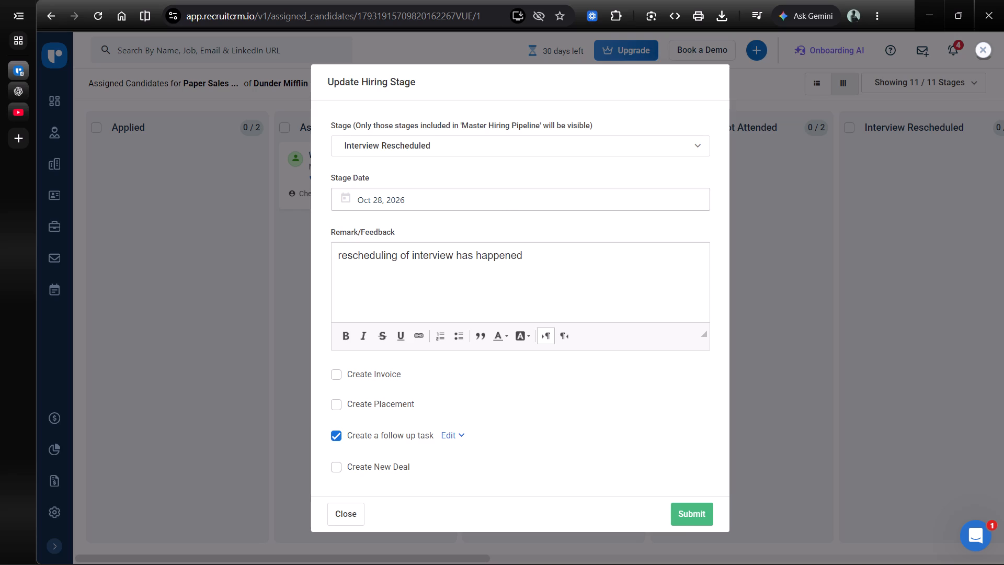
click(678, 512)
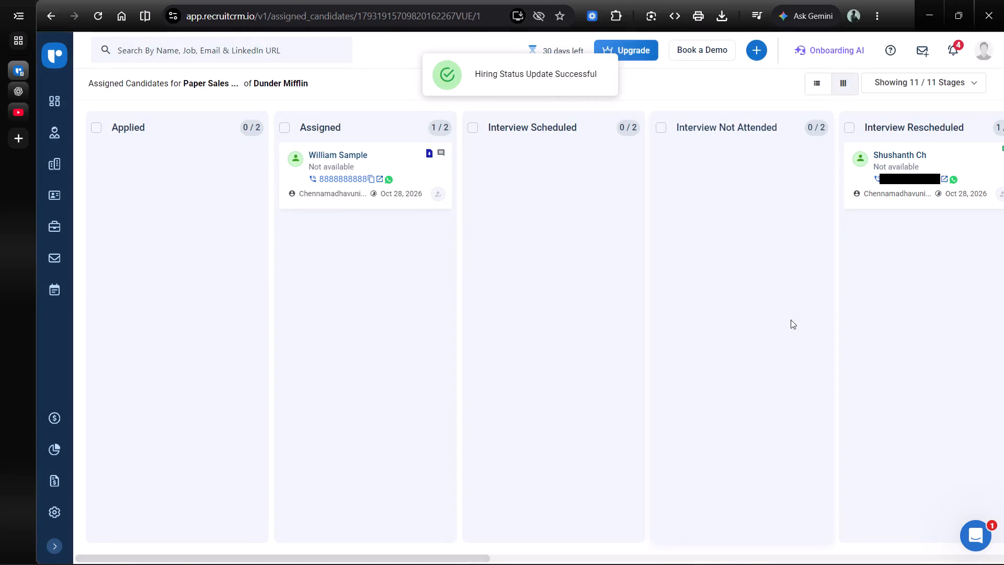
Look for the new follow-up task in Tasks & Meetings, checking both the meetings and tasks lists, and return to the stage board.
scroll(740, 305, left, 2)
scroll(740, 305, right, 1)
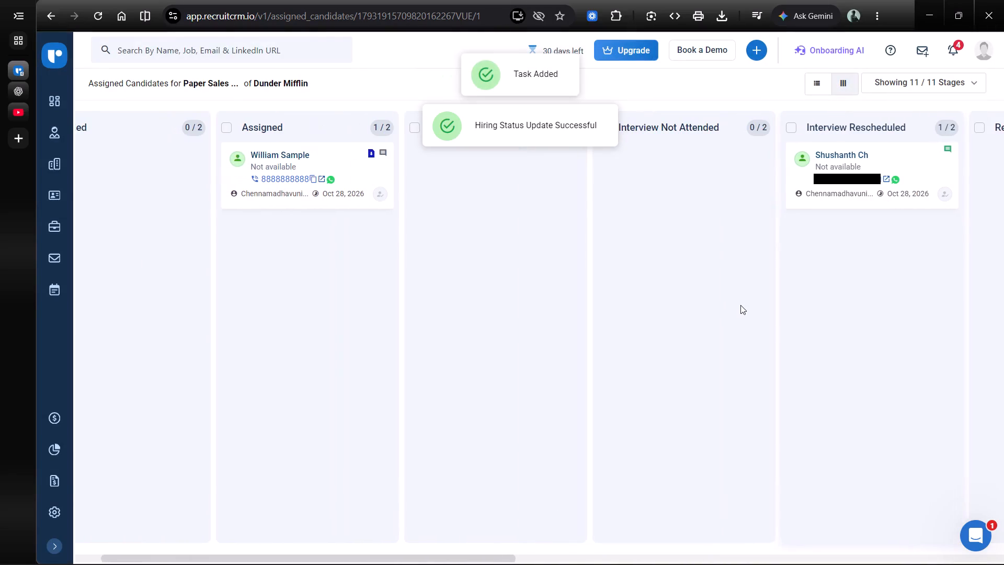
scroll(740, 305, right, 1)
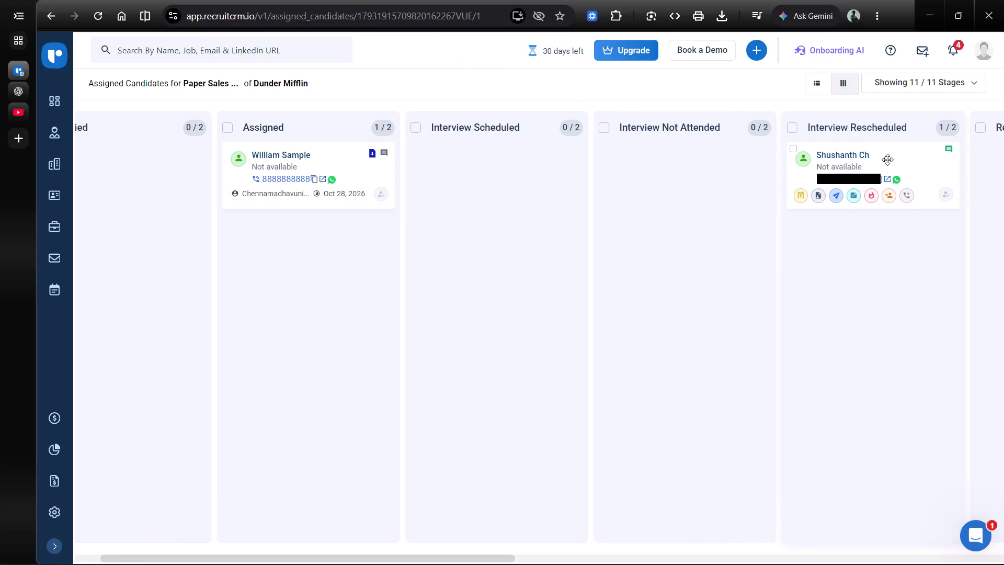
click(54, 286)
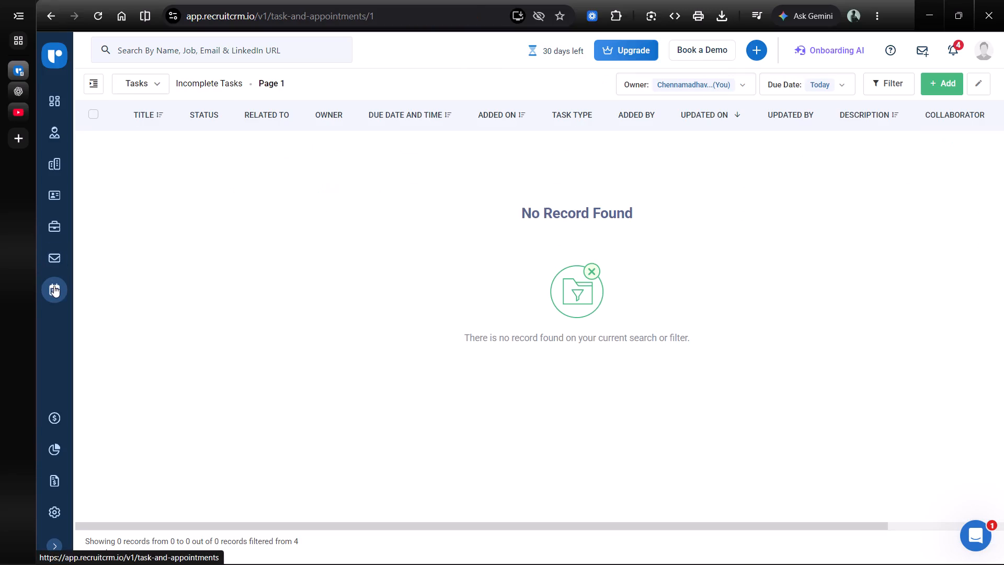
scroll(377, 186, up, 1)
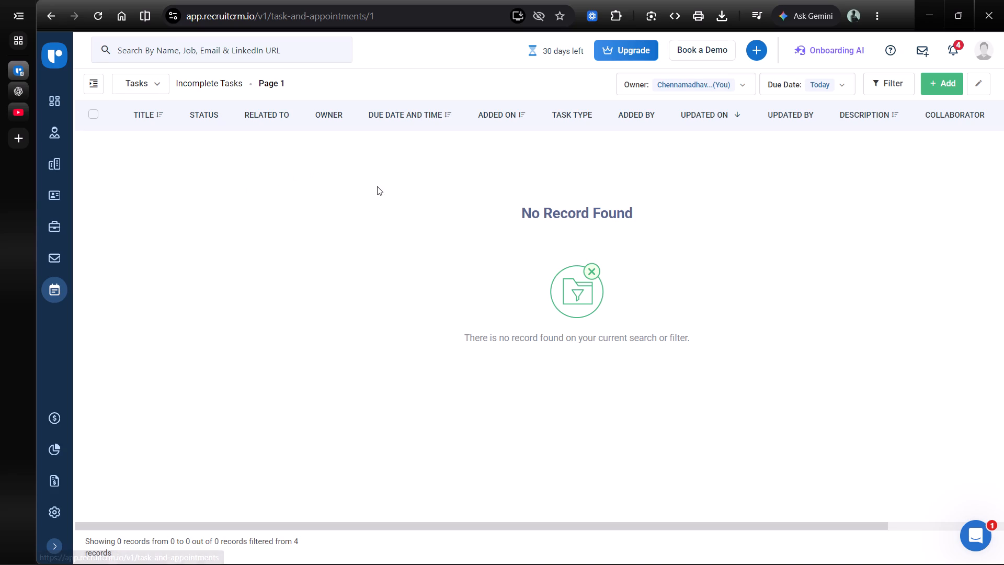
scroll(377, 186, up, 1)
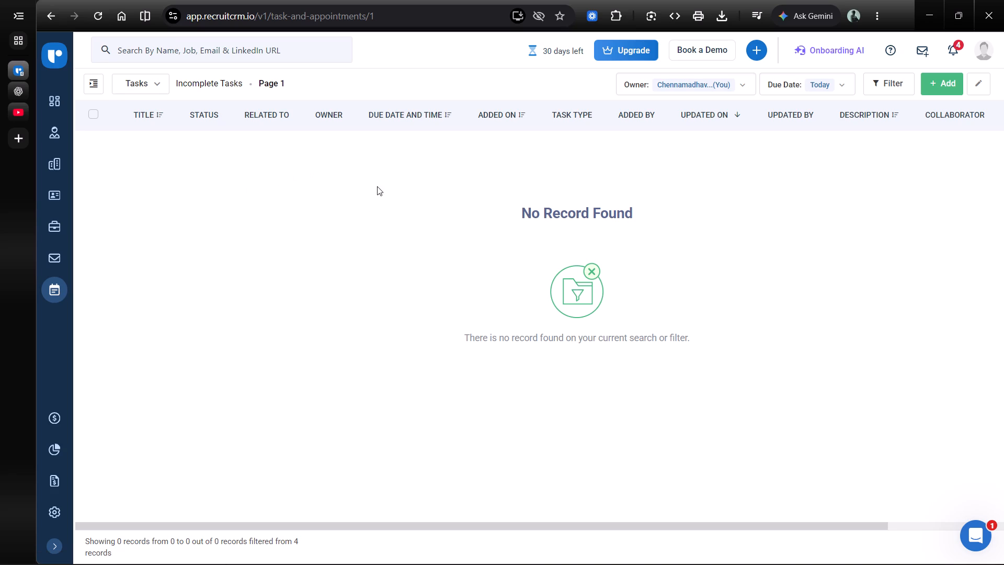
scroll(377, 186, left, 1)
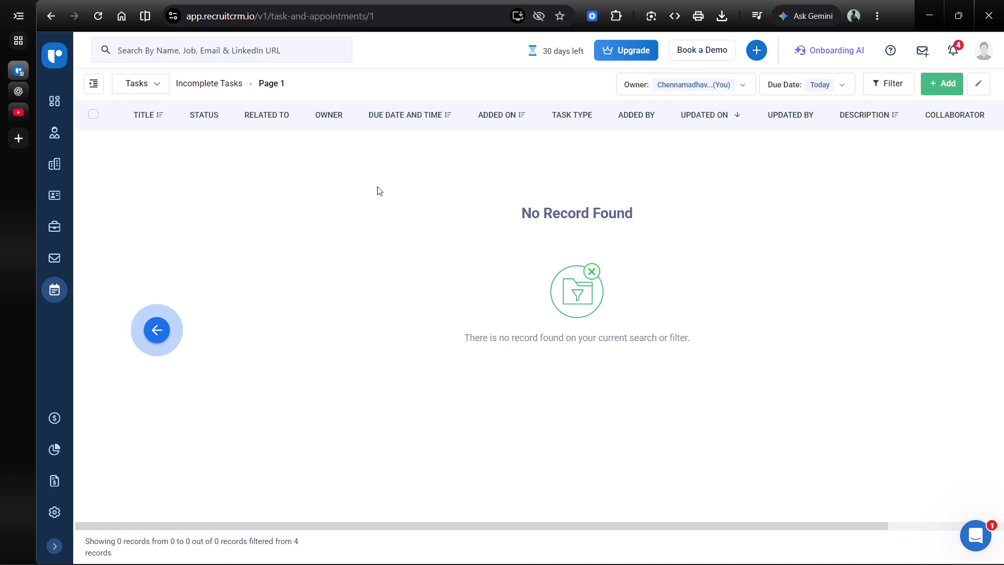
scroll(377, 186, left, 2)
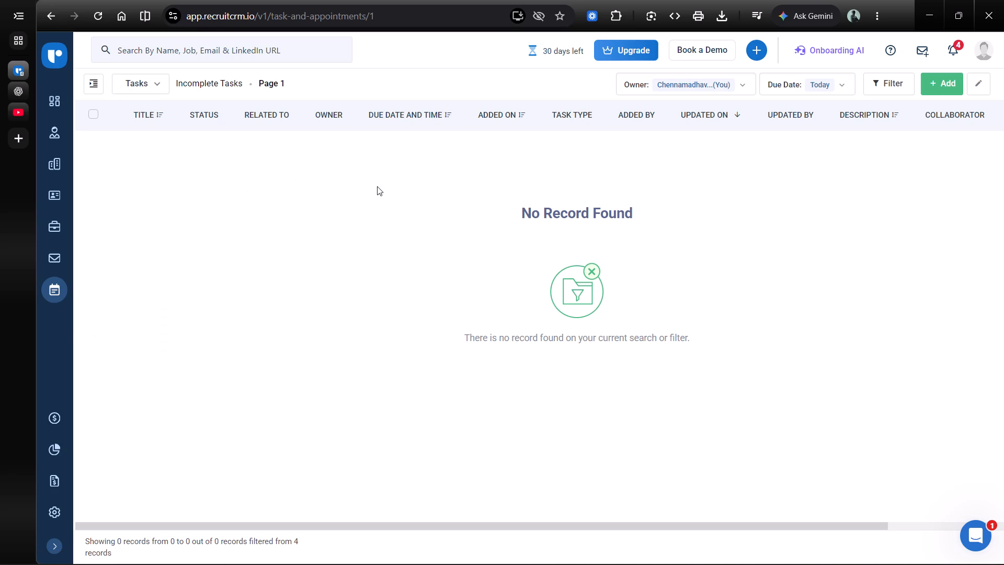
scroll(377, 186, left, 1)
click(149, 80)
click(144, 125)
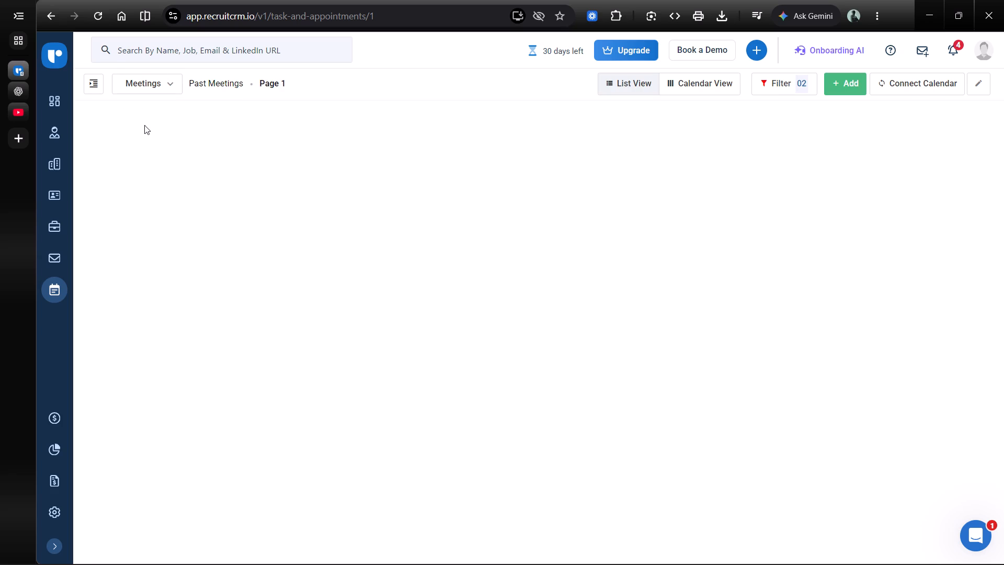
click(165, 89)
click(162, 108)
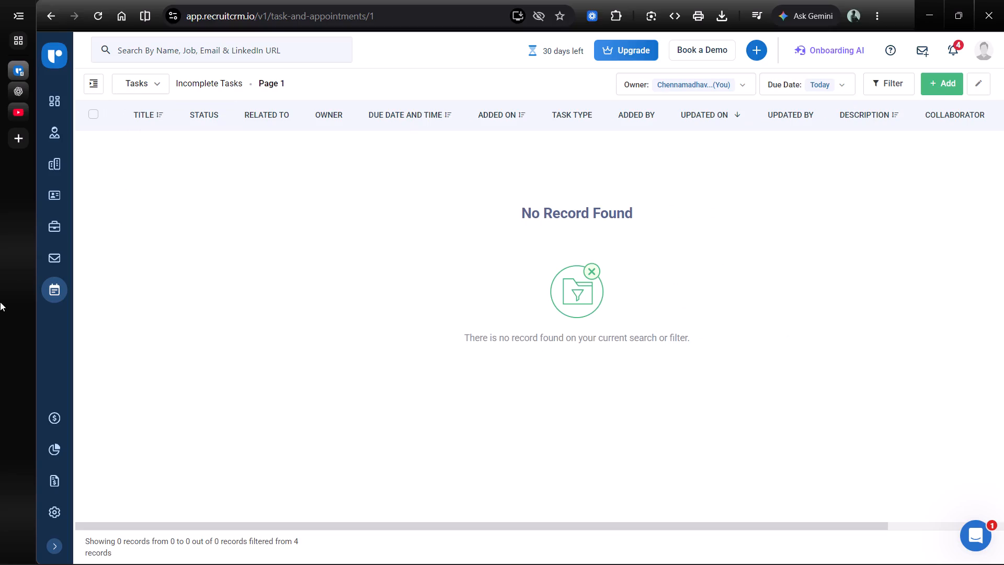
scroll(244, 311, right, 9)
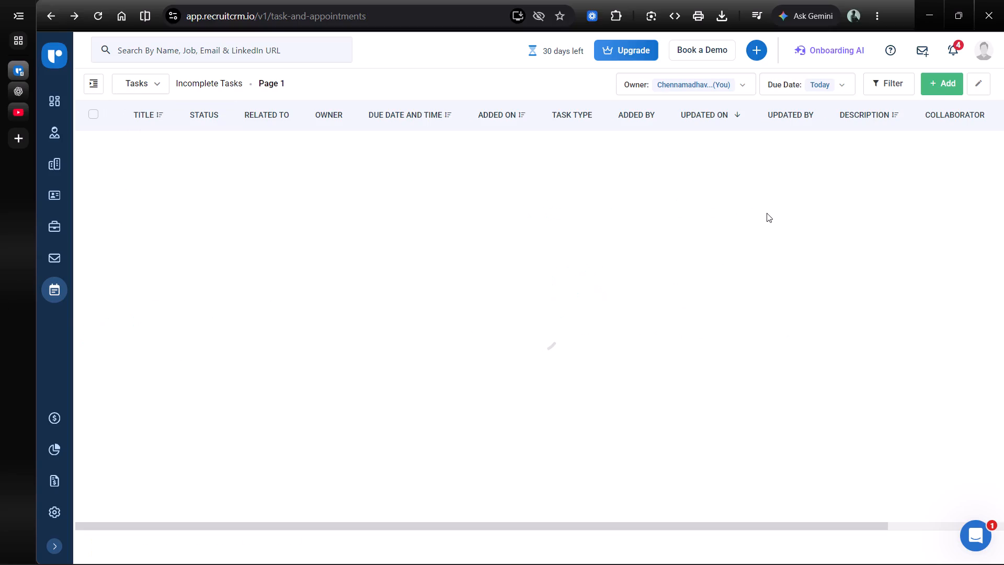
scroll(767, 213, right, 9)
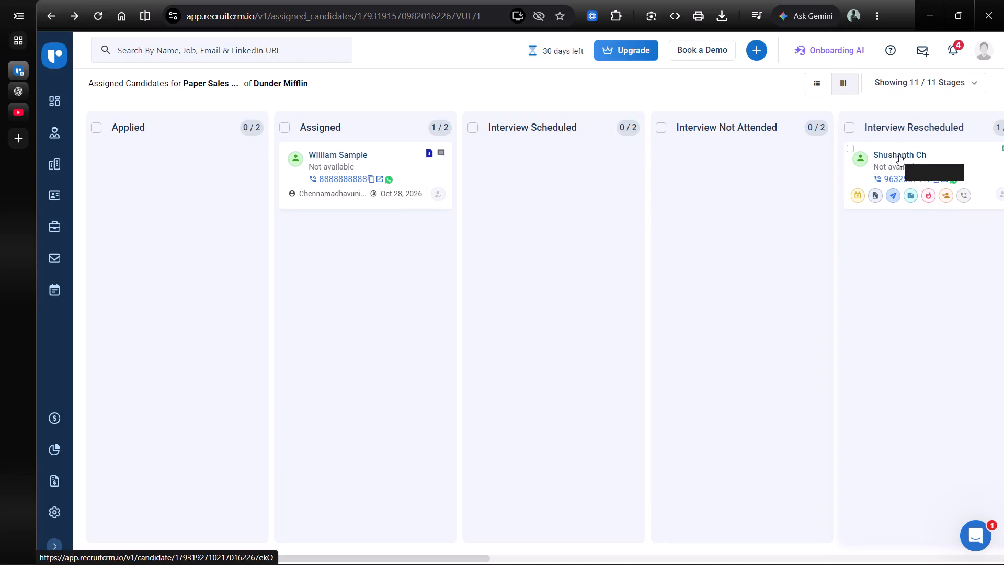
Open the profile of the candidate in Interview Rescheduled and delete the follow-up task from their activities.
click(952, 154)
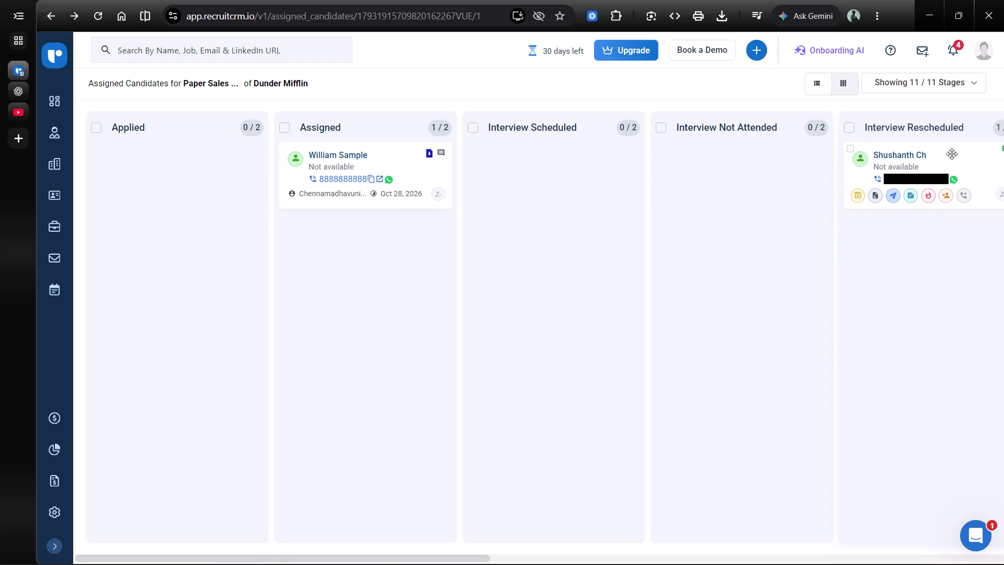
click(952, 154)
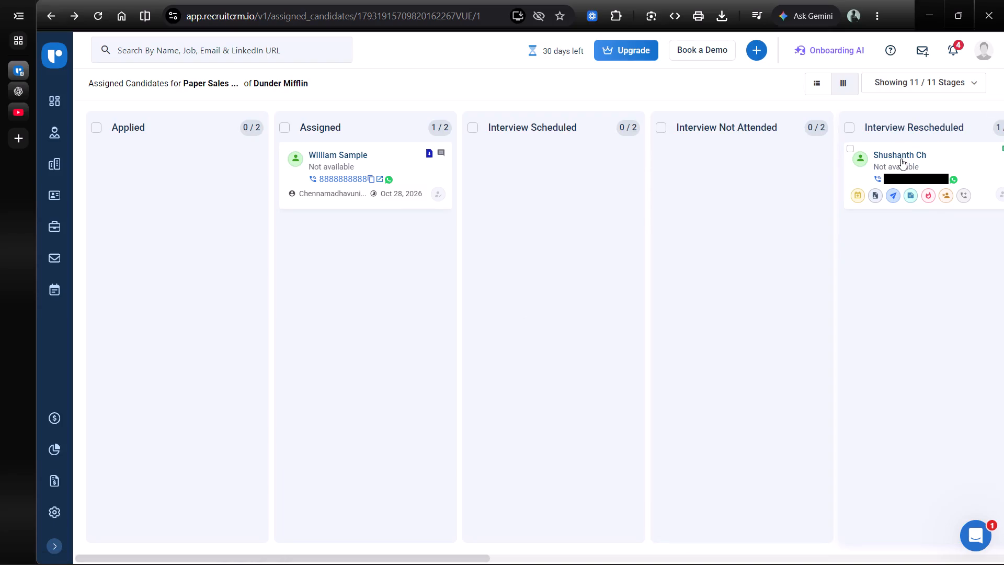
click(901, 156)
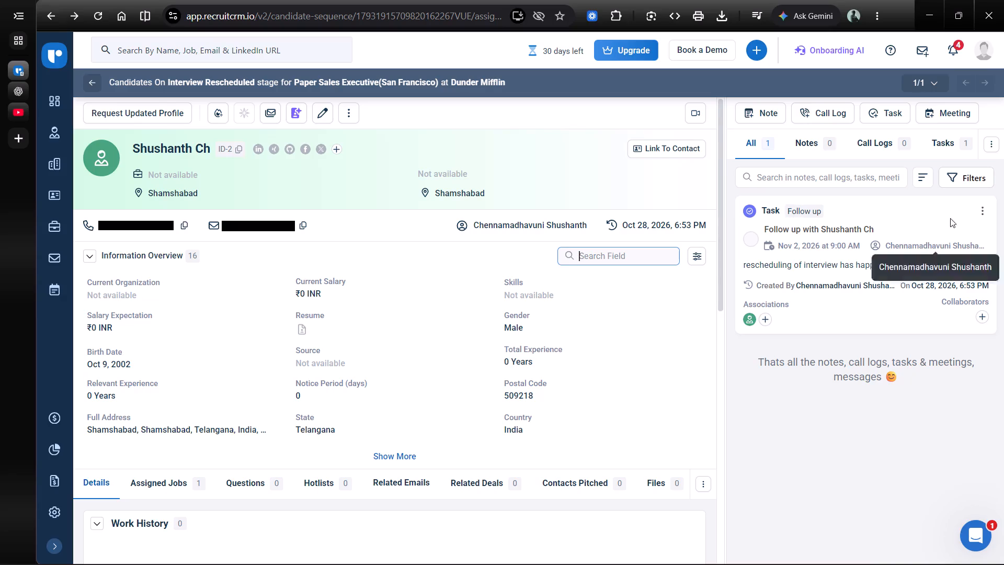
click(980, 211)
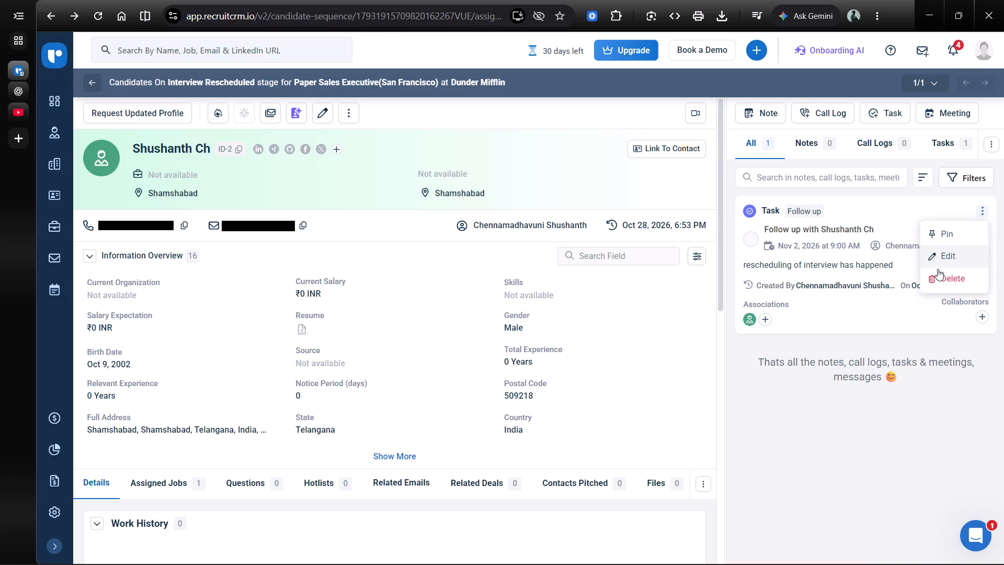
click(938, 274)
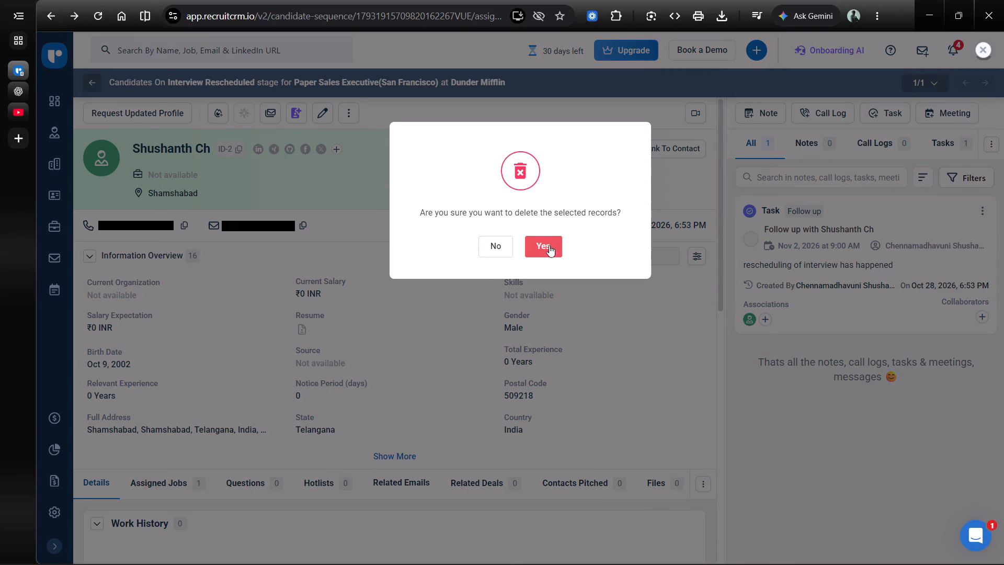
click(549, 245)
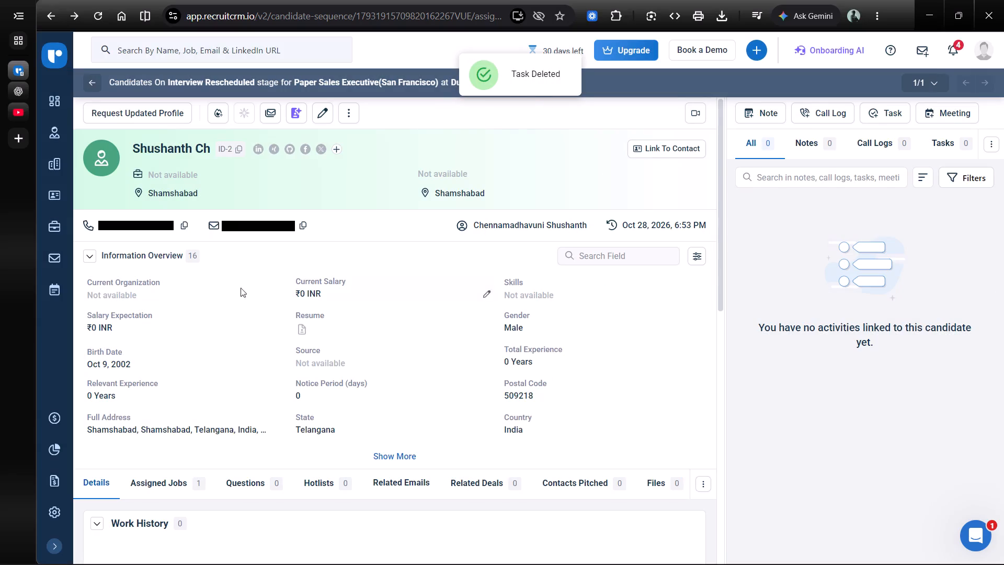
Return to the stage board and move the candidate from Interview Rescheduled to Interview Scheduled.
scroll(232, 289, right, 4)
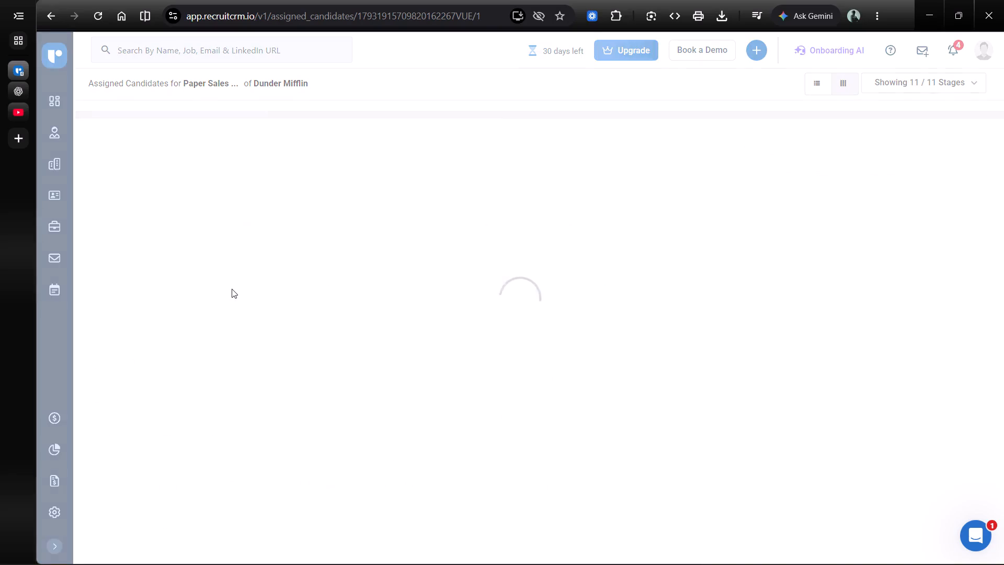
drag(923, 155, 532, 175)
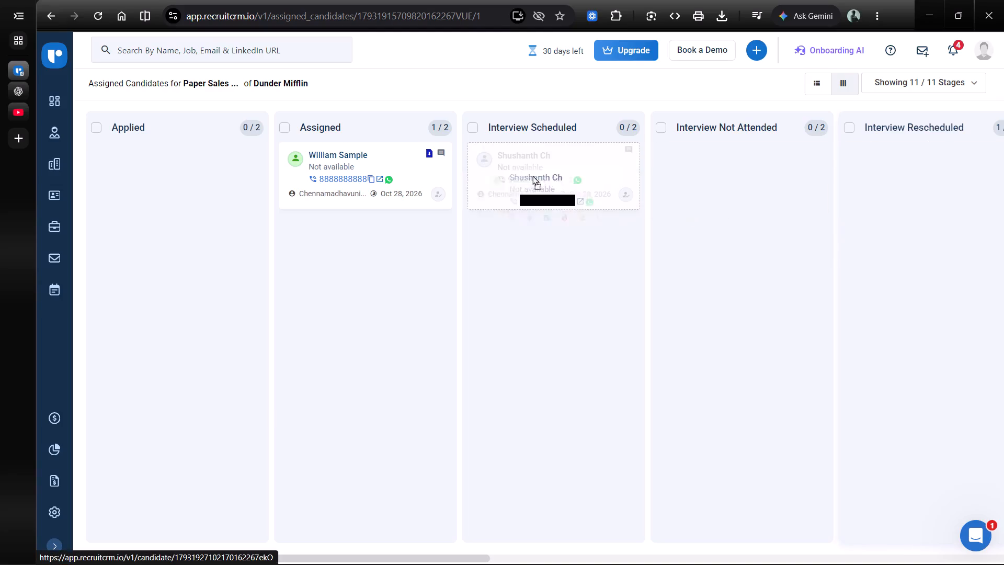
drag(532, 175, 537, 241)
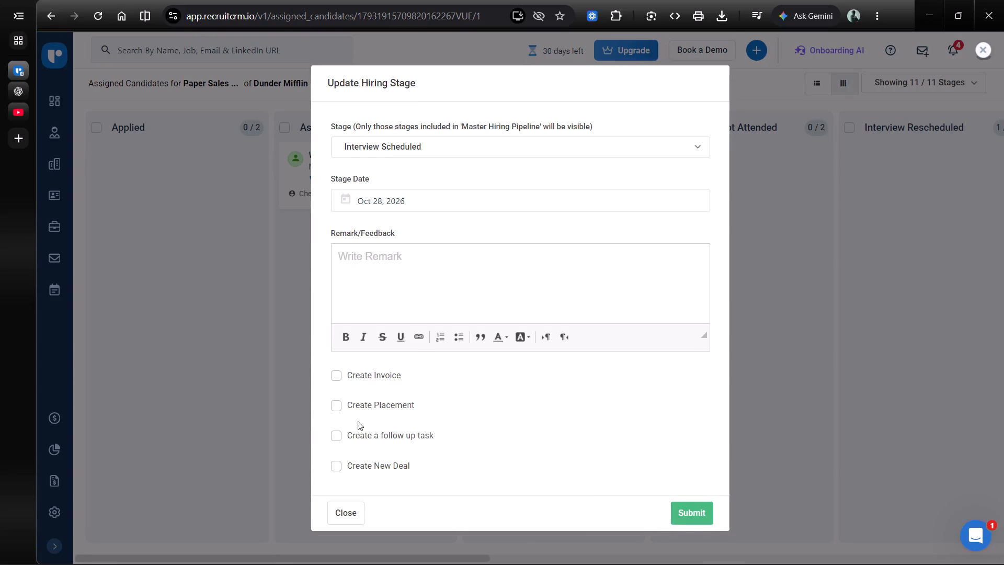
Enable creating a follow-up task with the Interview Scheduled stage update.
click(355, 434)
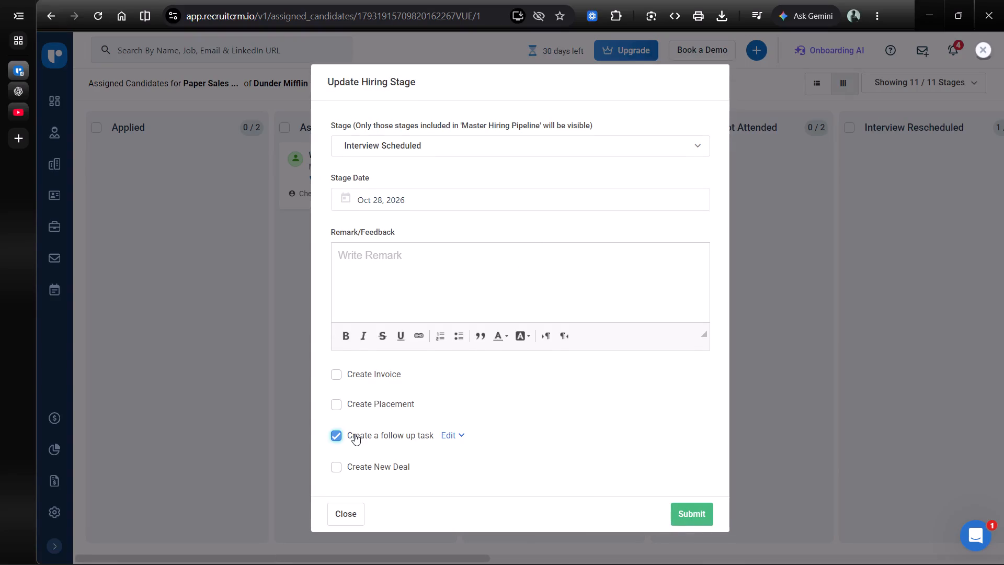
scroll(355, 434, down, 6)
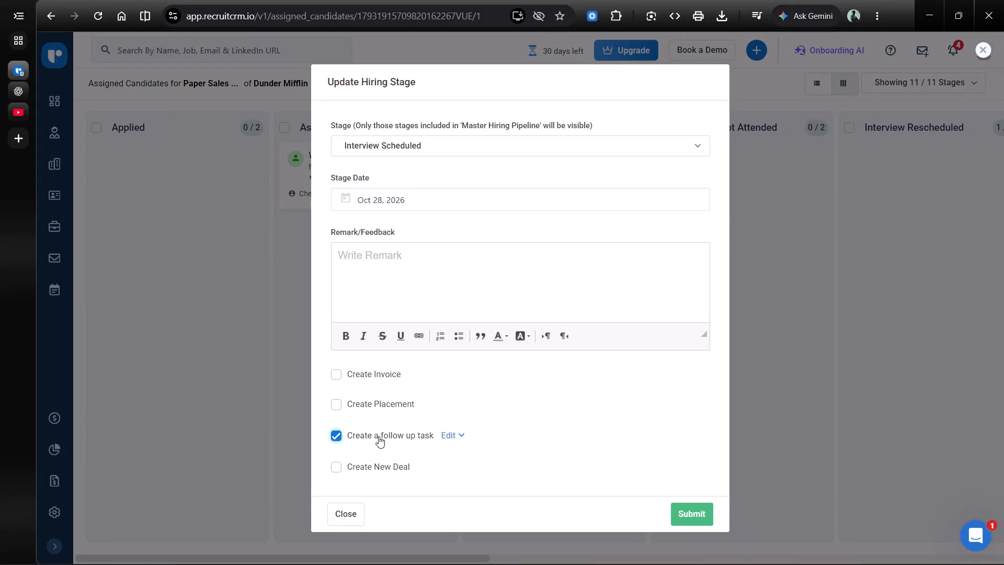
click(379, 436)
click(379, 436)
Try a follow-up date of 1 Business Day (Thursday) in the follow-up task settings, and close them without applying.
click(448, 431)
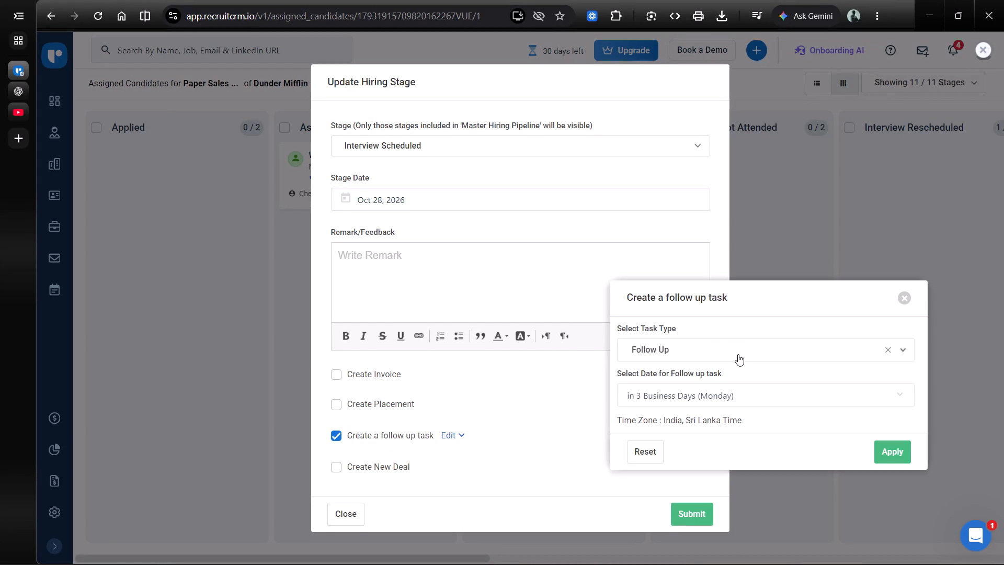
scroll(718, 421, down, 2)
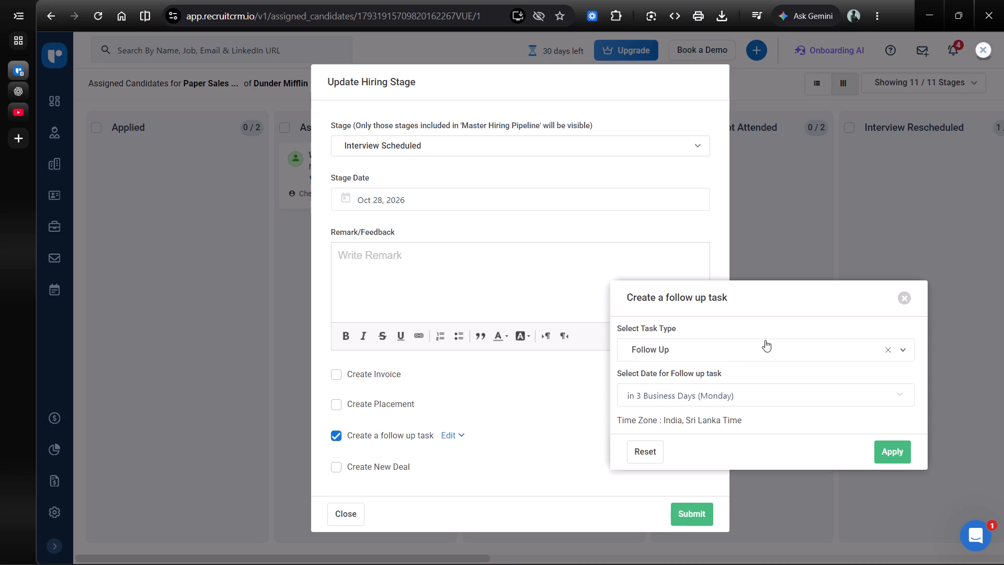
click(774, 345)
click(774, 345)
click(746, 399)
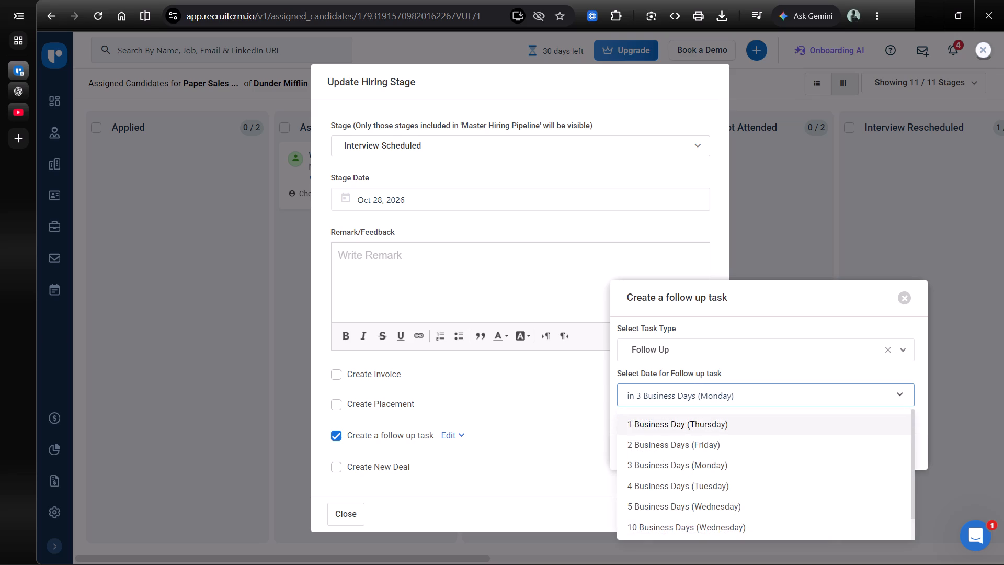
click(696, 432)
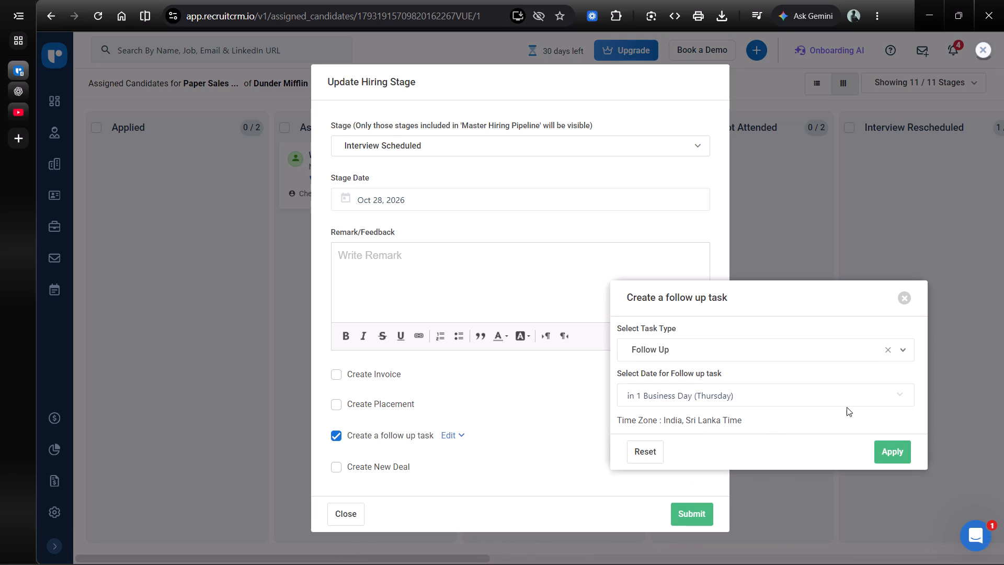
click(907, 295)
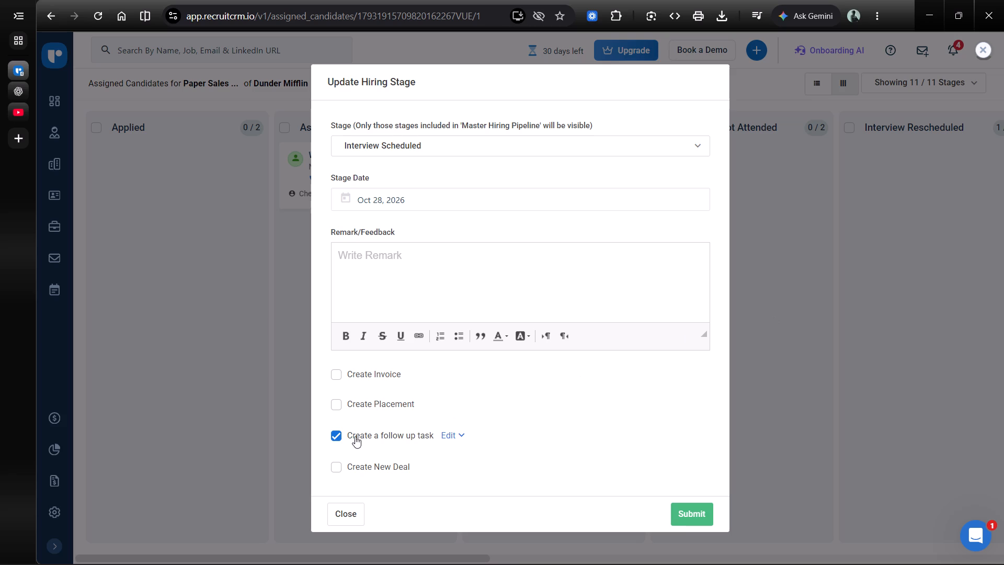
Submit the Interview Scheduled stage update with the follow-up task option kept enabled.
click(338, 437)
double_click(338, 437)
click(689, 505)
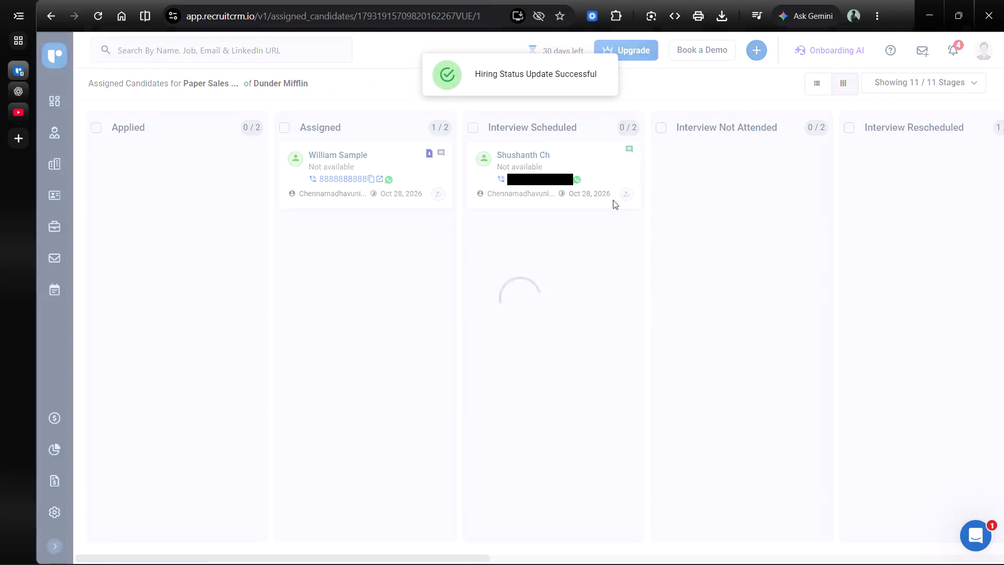
Move the candidate from Interview Scheduled back to Assigned and submit the stage update without a follow-up task.
drag(572, 156, 387, 262)
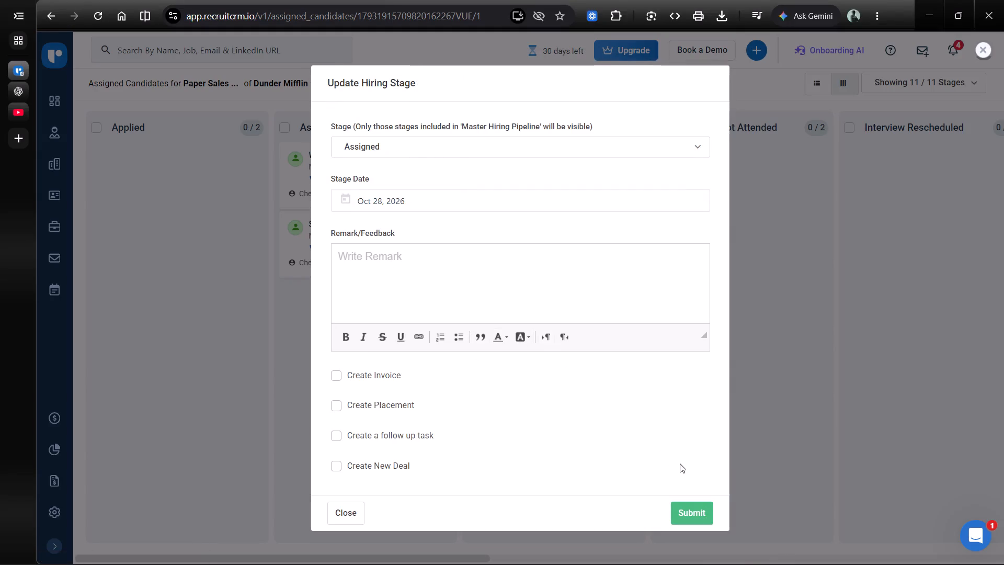
click(688, 506)
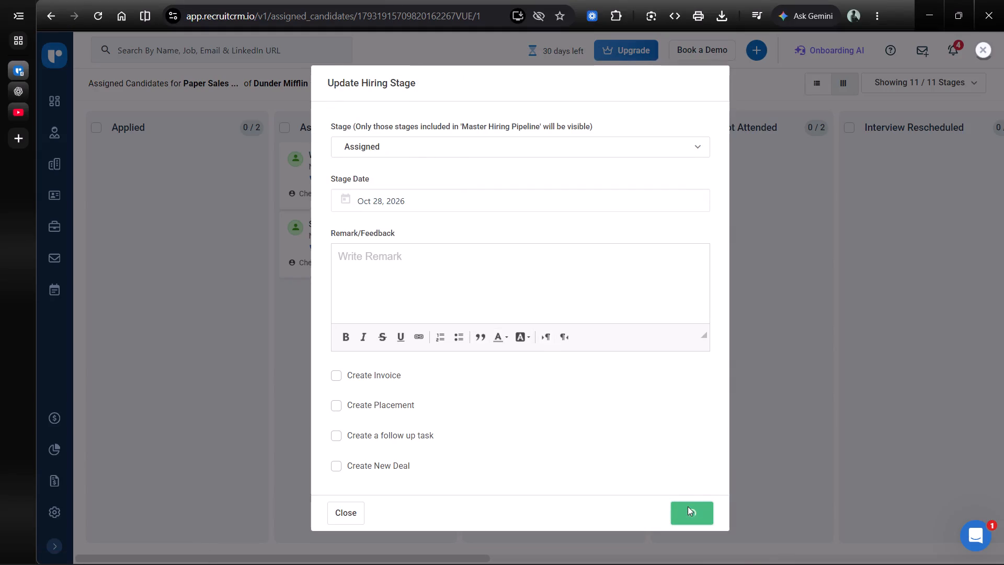
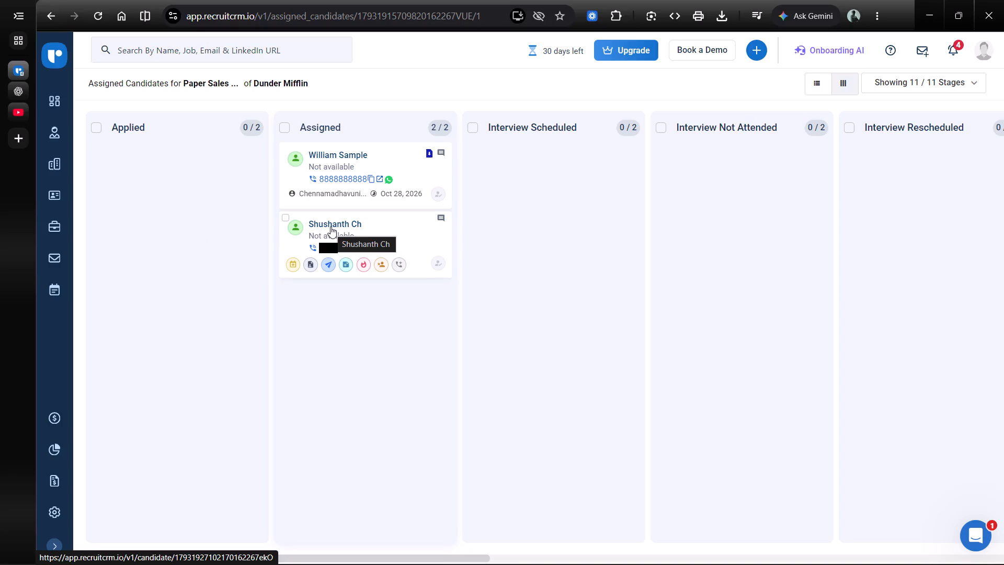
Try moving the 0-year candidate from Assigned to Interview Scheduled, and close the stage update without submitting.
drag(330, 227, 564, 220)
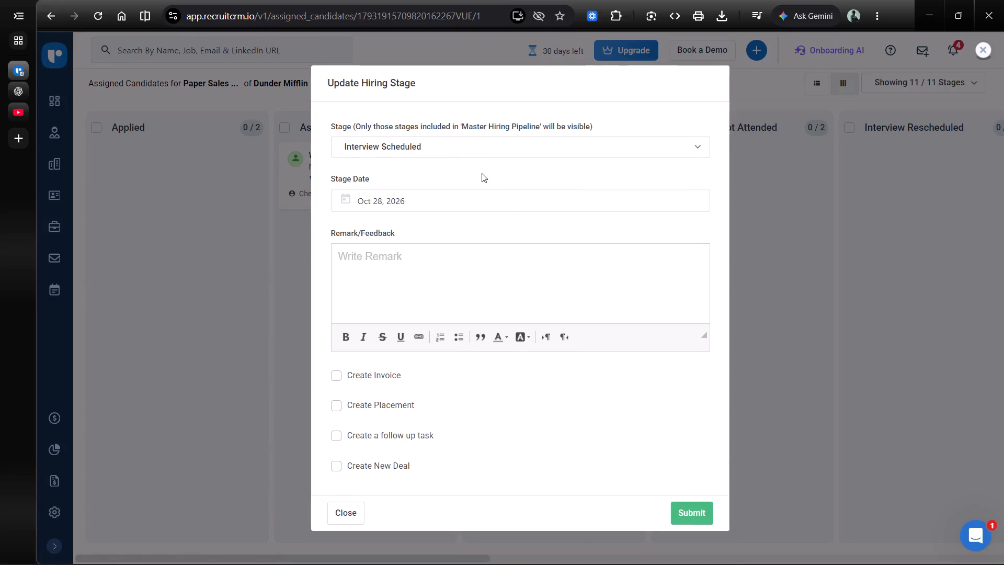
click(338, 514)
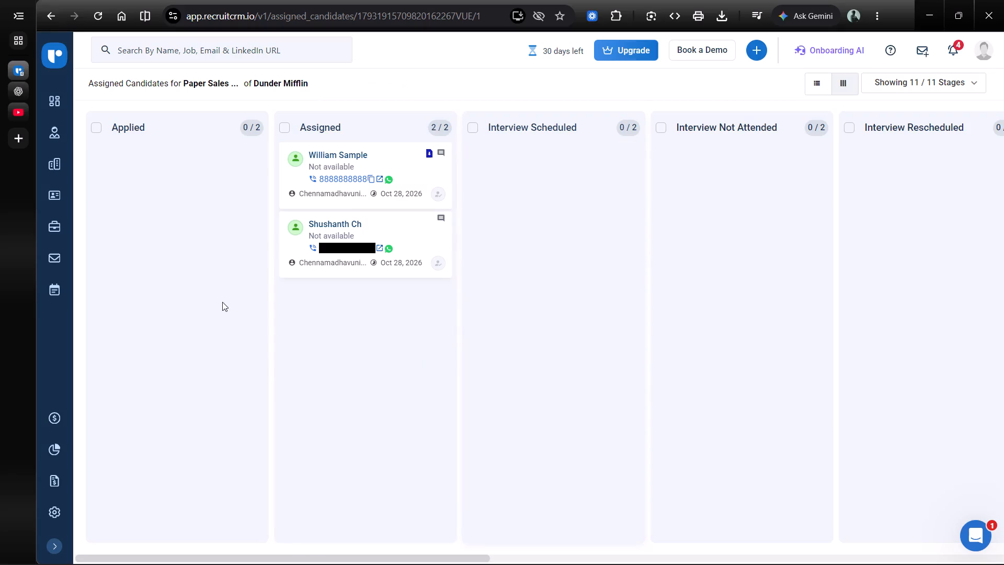
Open the Paper Sales Executive job's client submission options and preview its shared Online Candidate List.
click(199, 83)
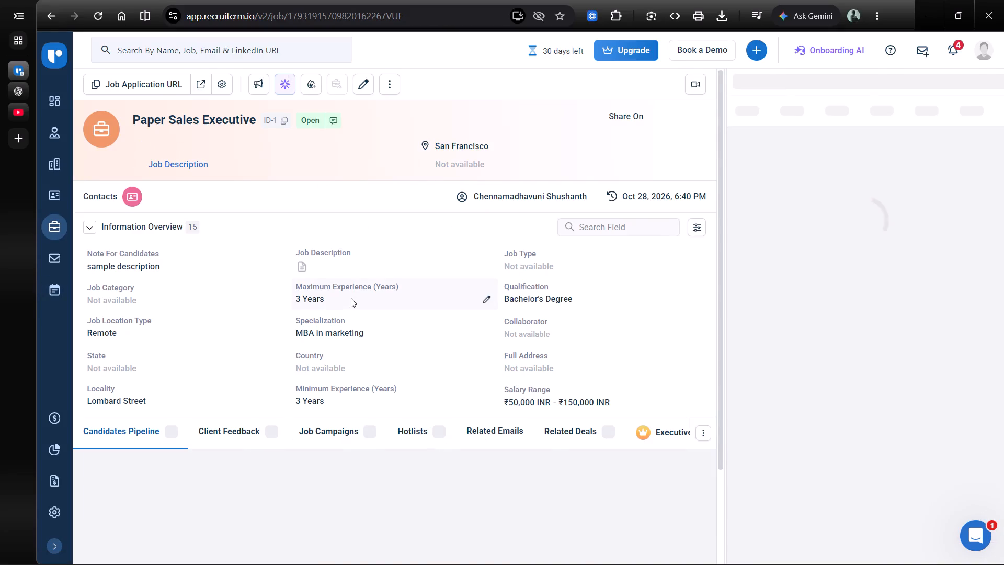
scroll(351, 298, down, 1)
scroll(443, 376, down, 2)
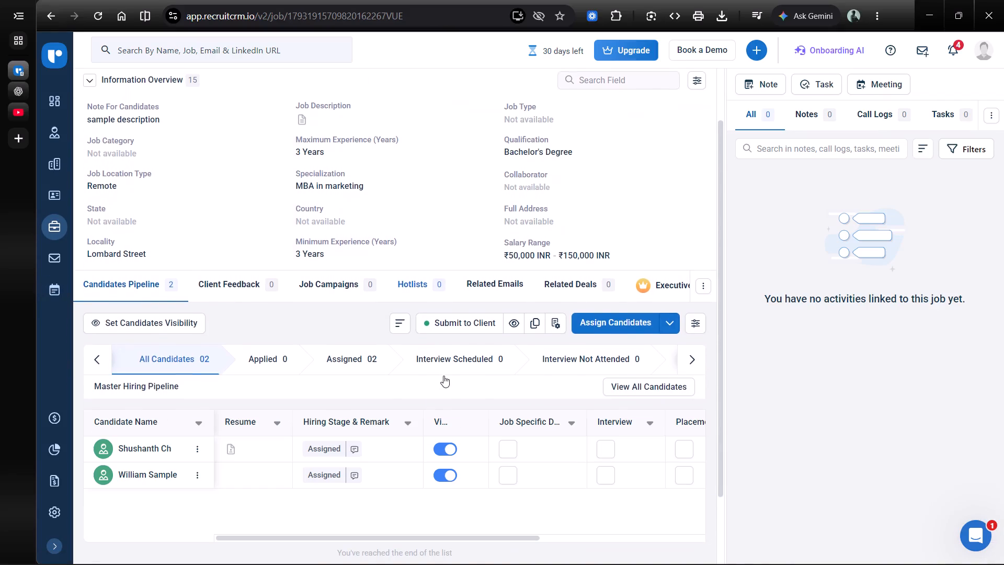
click(482, 318)
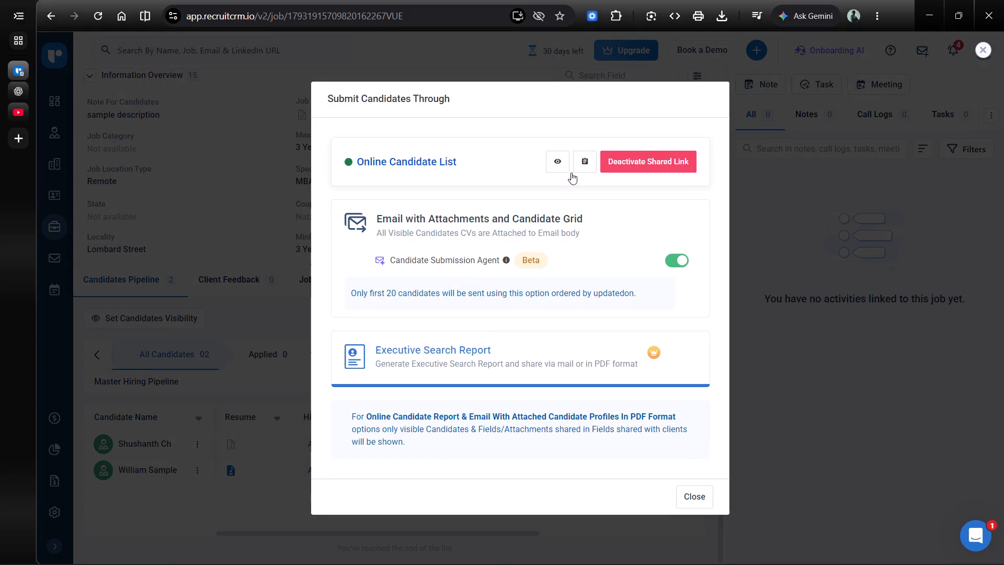
click(578, 164)
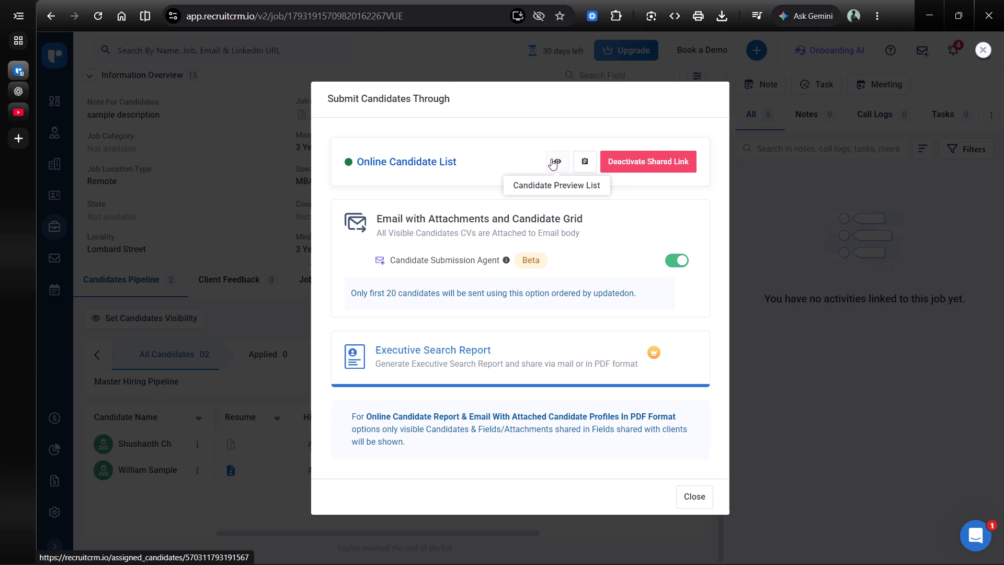
click(551, 159)
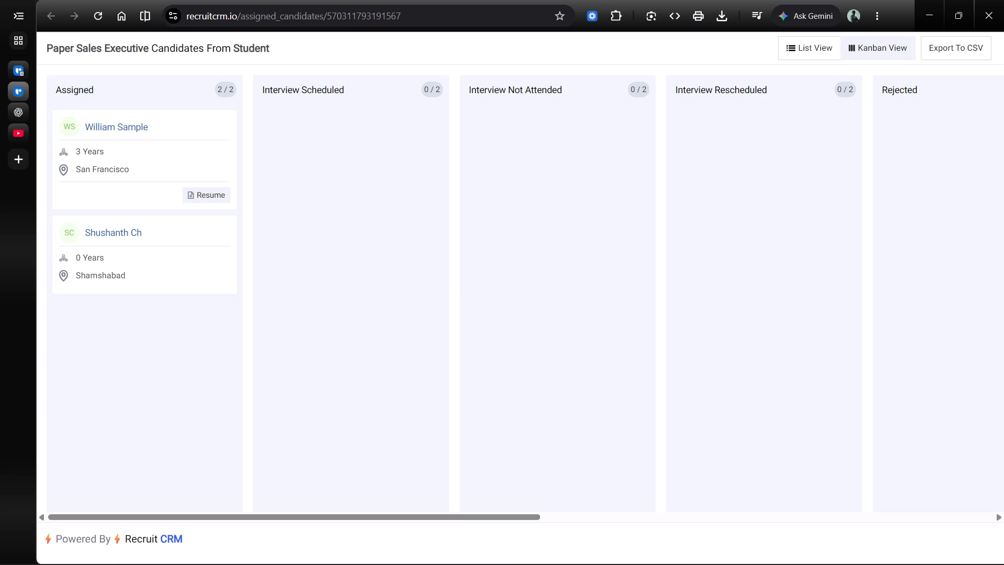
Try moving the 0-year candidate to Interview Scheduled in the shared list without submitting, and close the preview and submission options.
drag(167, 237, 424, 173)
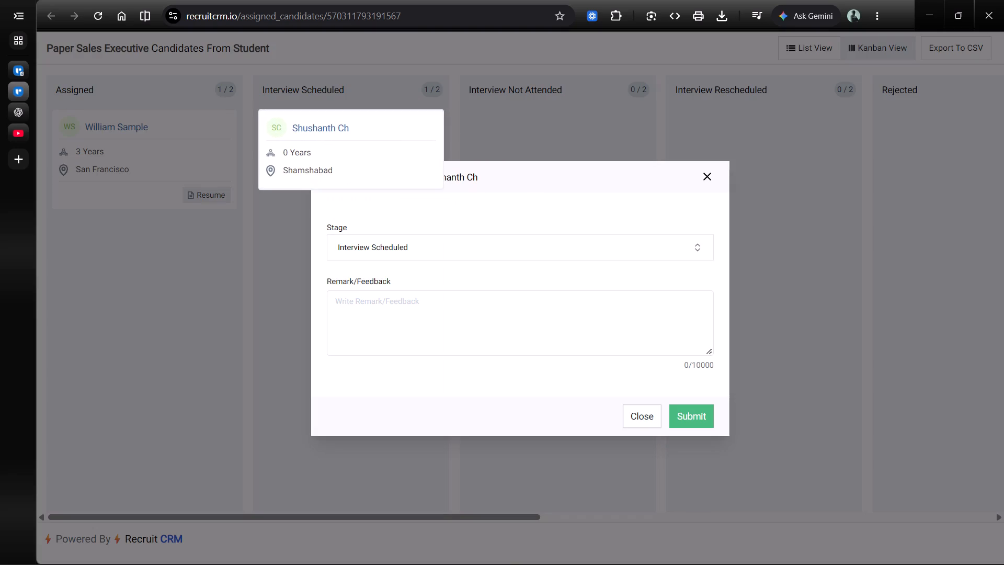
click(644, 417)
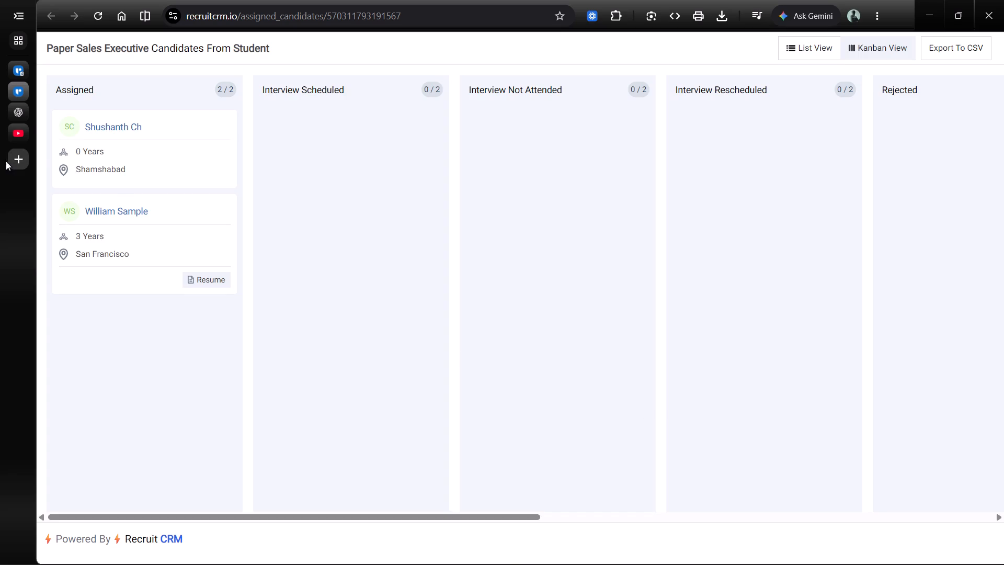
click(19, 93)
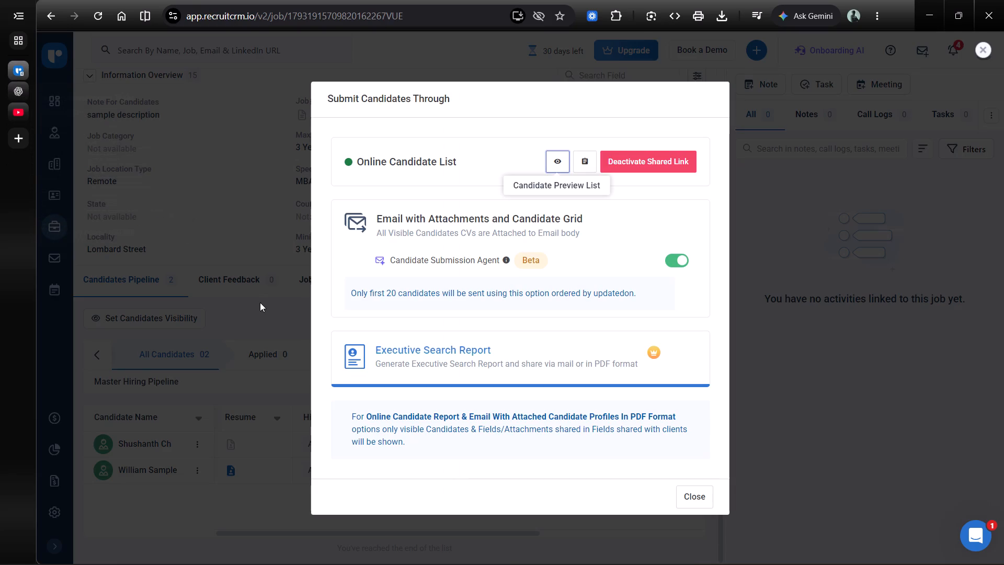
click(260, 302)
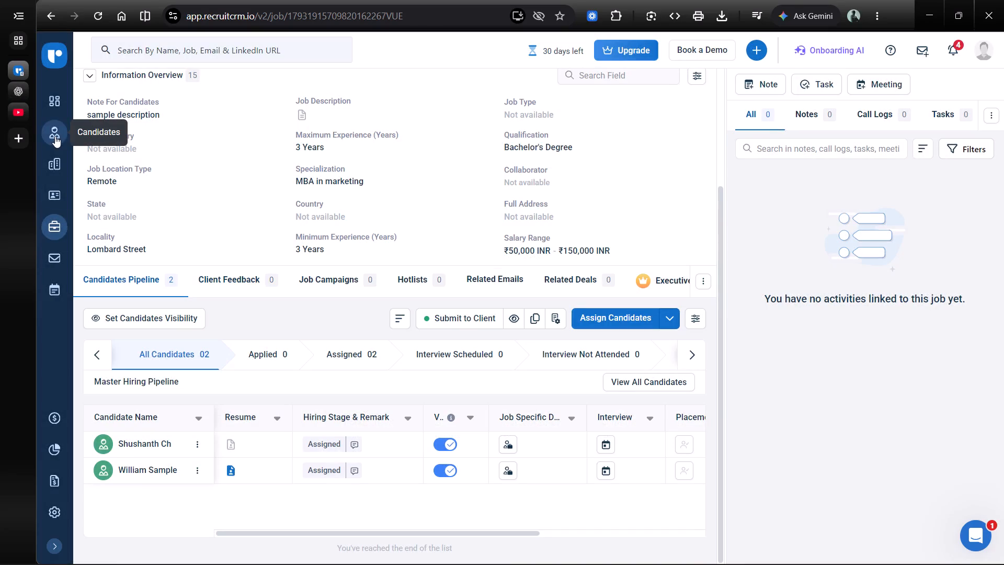
Look over the candidates list and the dashboard's hiring stage statistics.
click(56, 137)
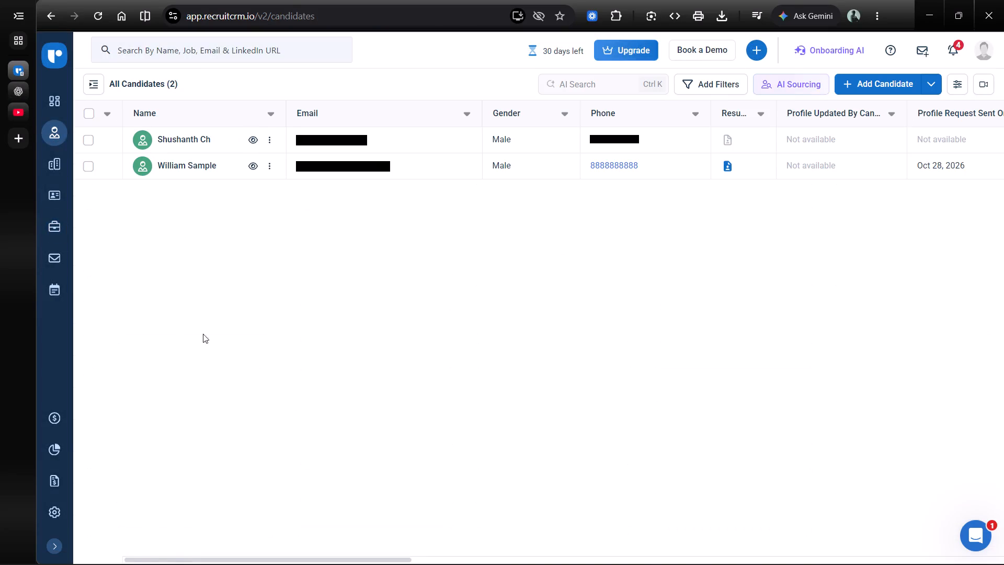
click(59, 96)
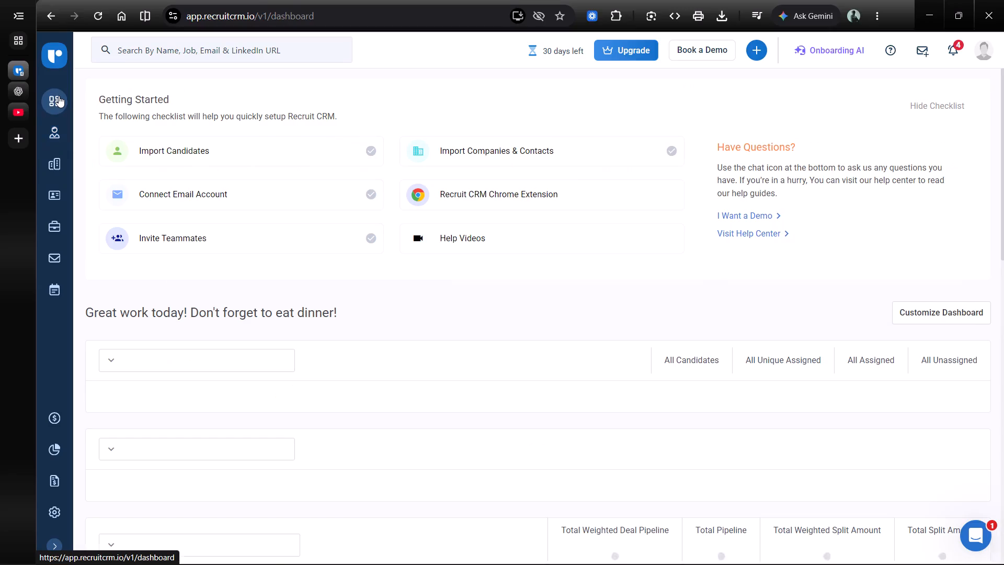
scroll(260, 372, down, 4)
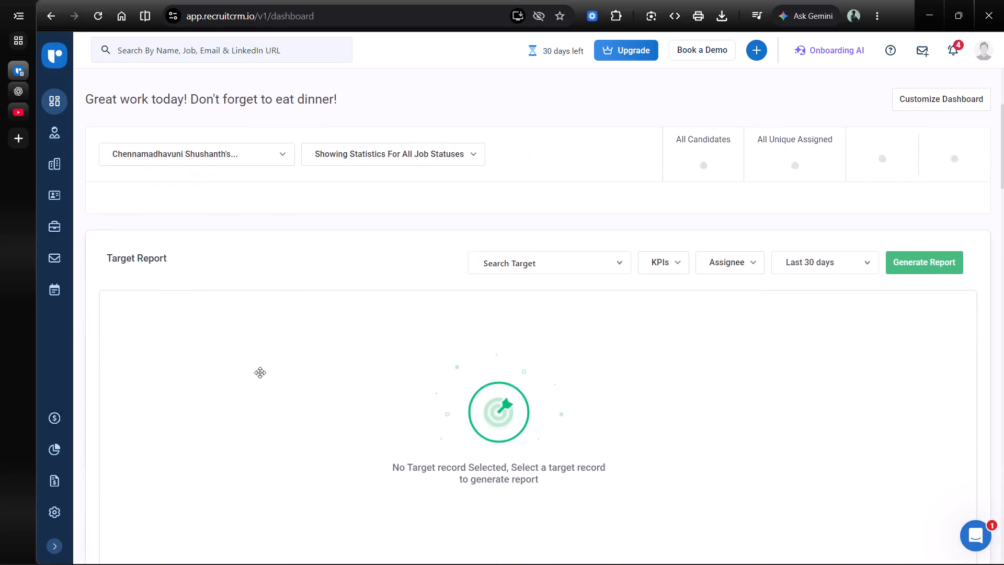
scroll(260, 372, up, 6)
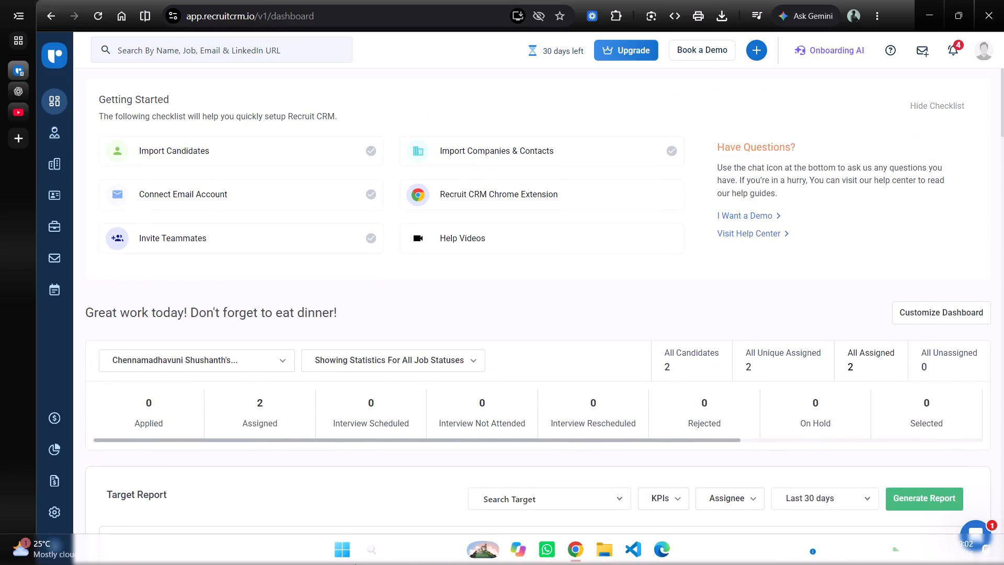
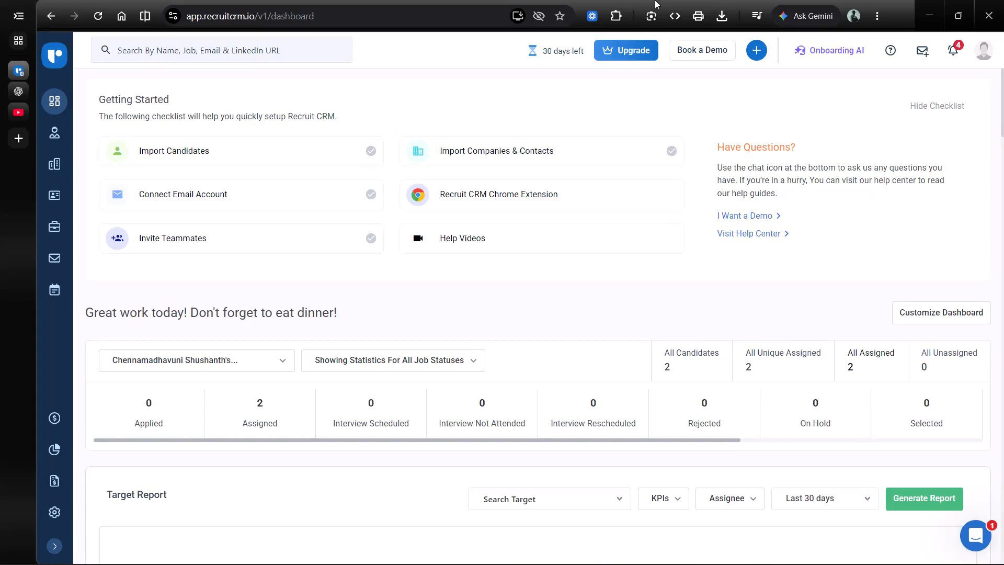
Launch the Loom screen recorder extension from the Recruit CRM dashboard.
click(608, 14)
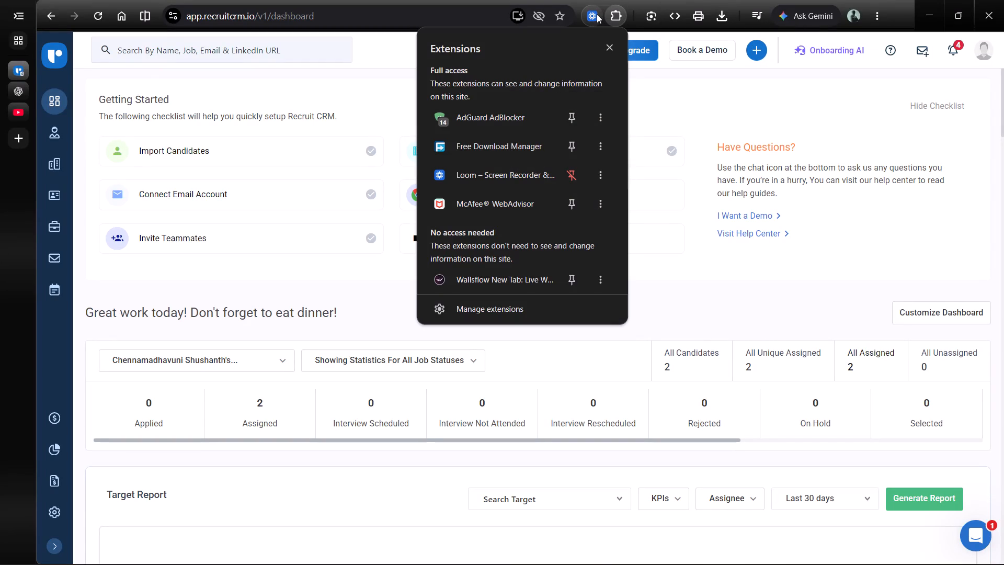
click(597, 14)
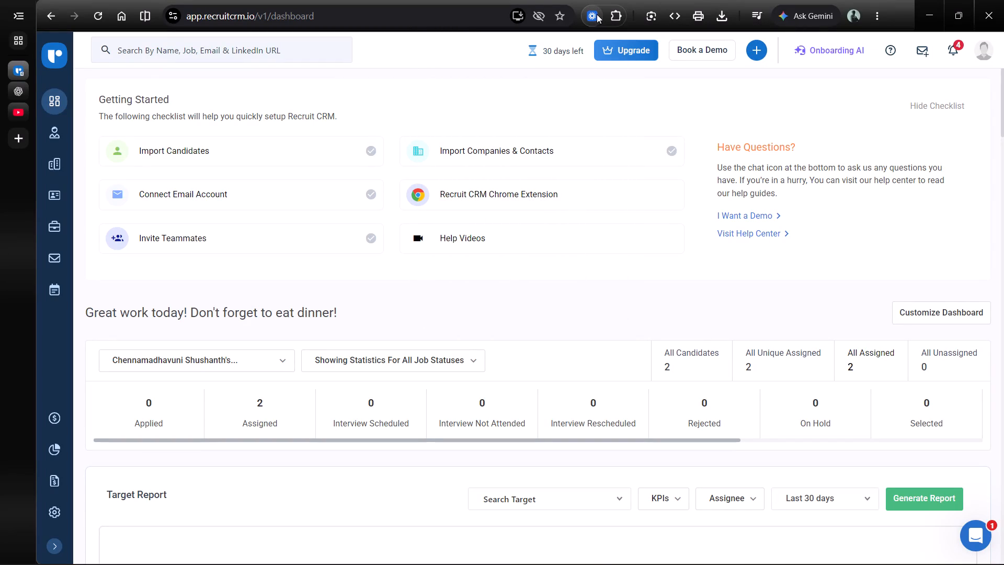
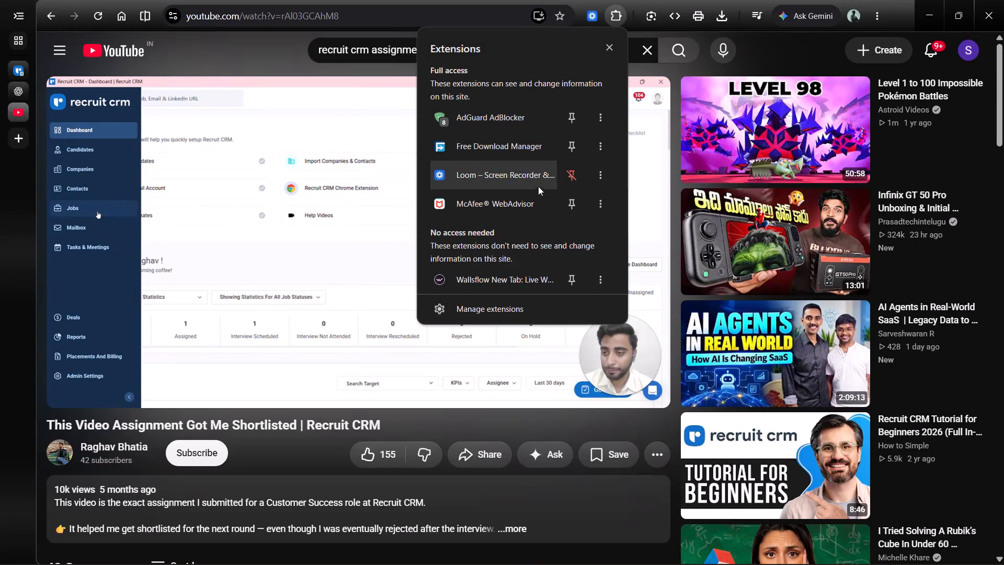
Launch the Loom screen recorder extension from the Recruit CRM assignment video's YouTube page.
click(515, 173)
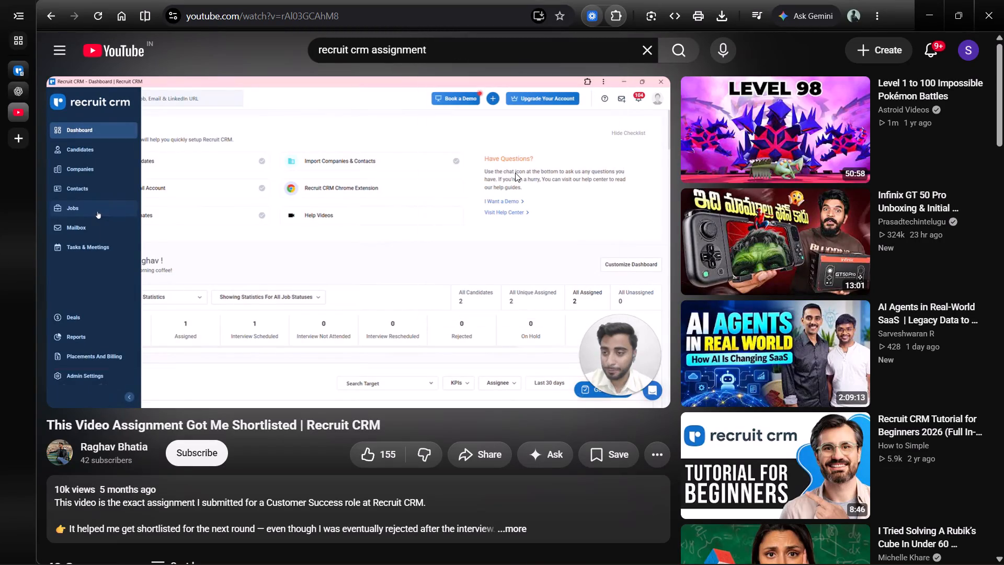
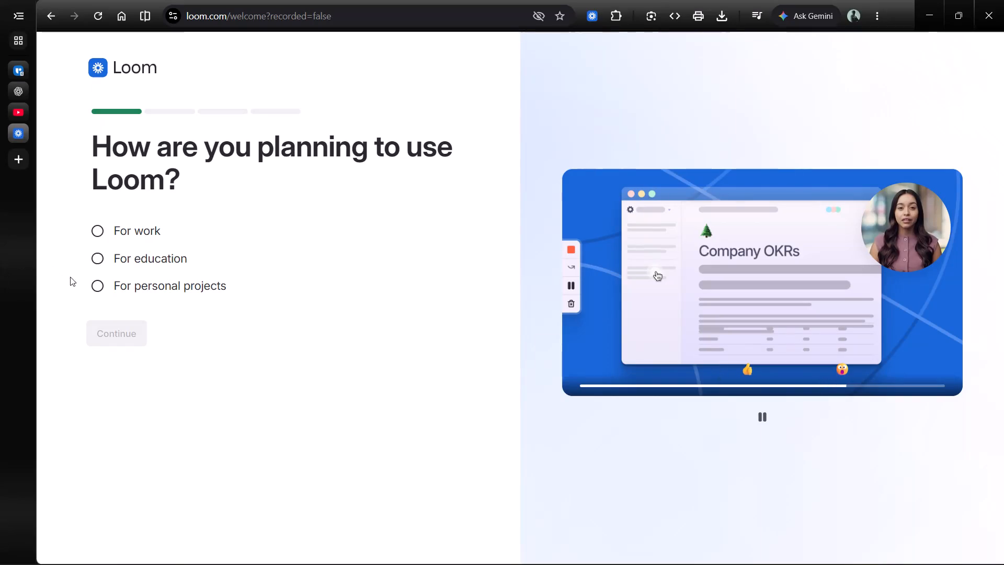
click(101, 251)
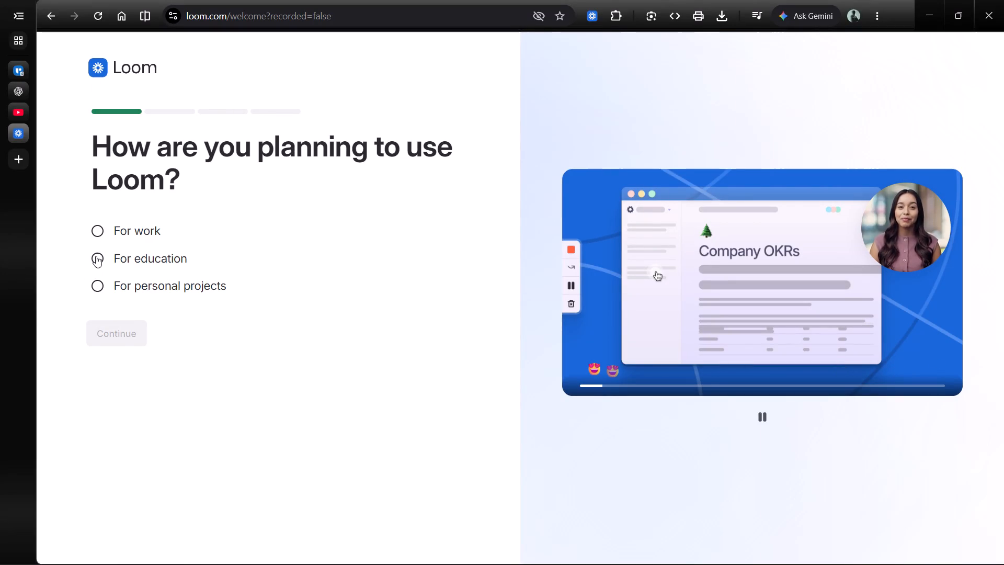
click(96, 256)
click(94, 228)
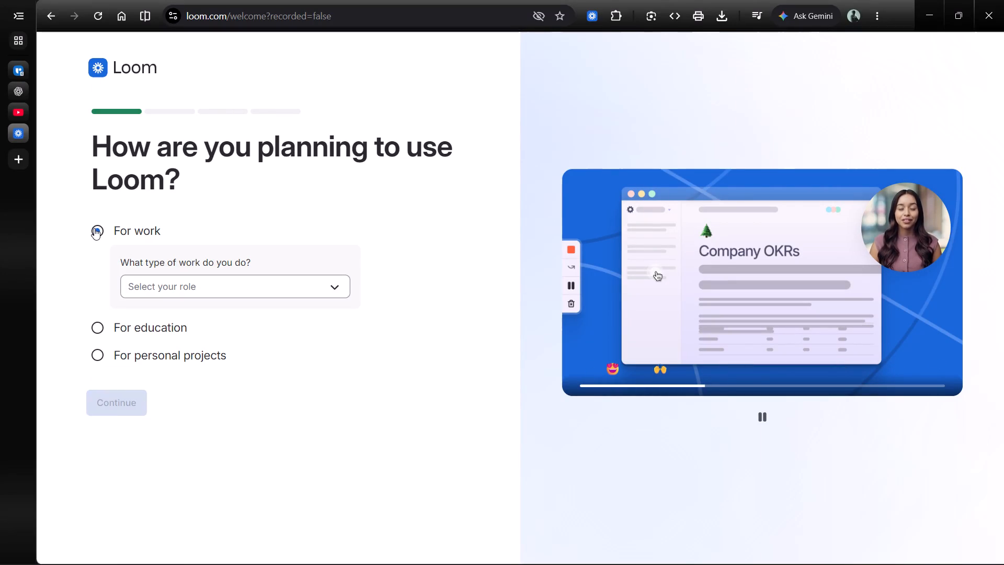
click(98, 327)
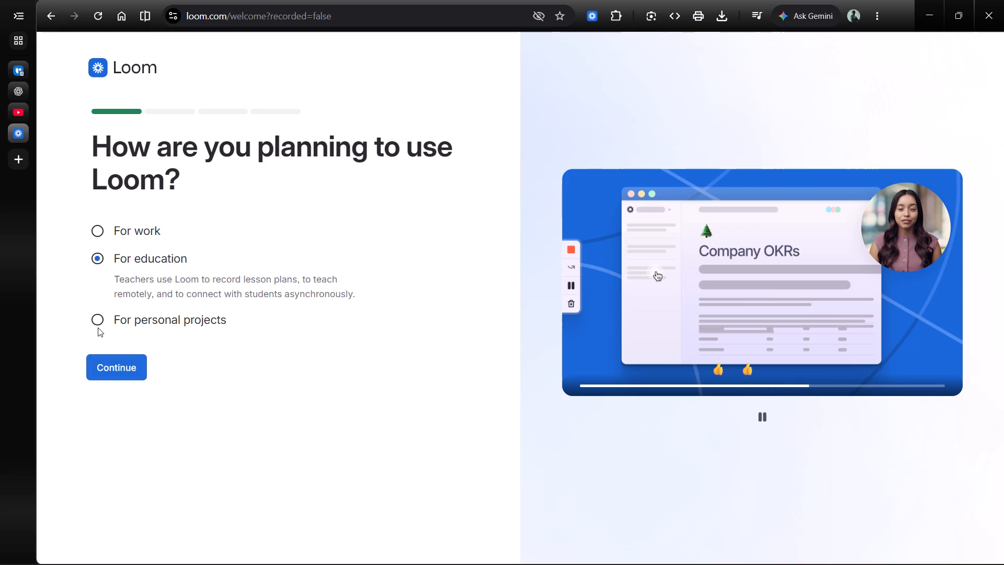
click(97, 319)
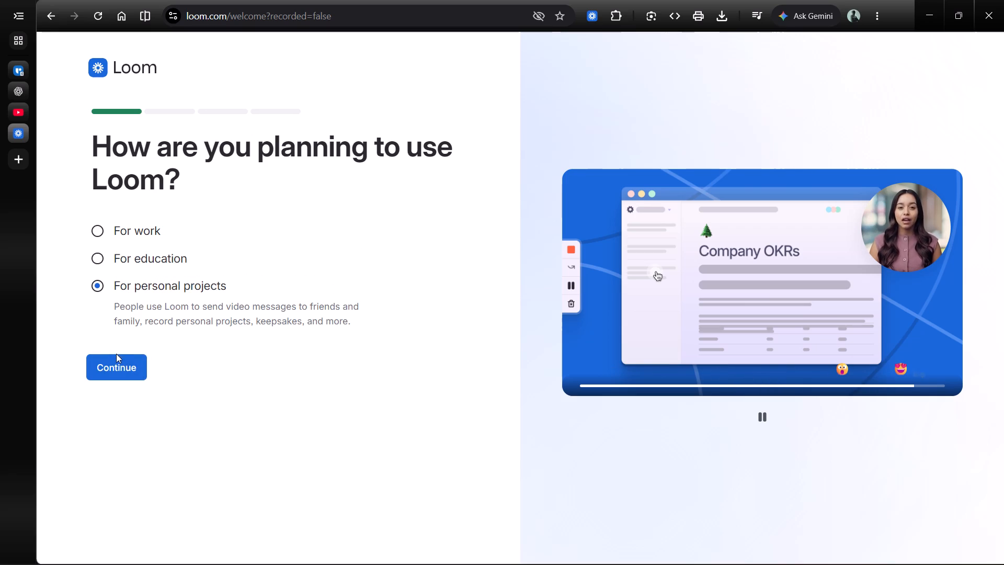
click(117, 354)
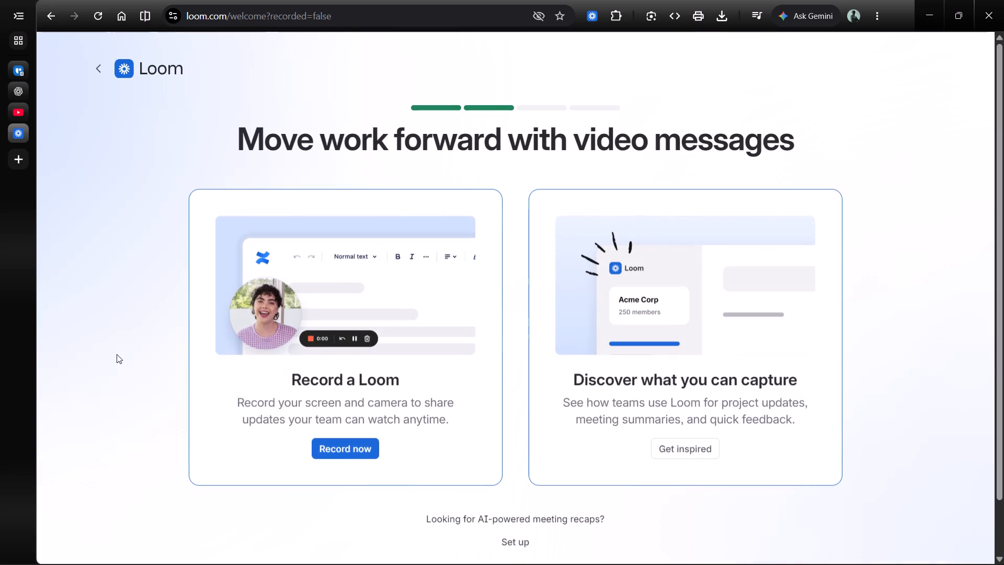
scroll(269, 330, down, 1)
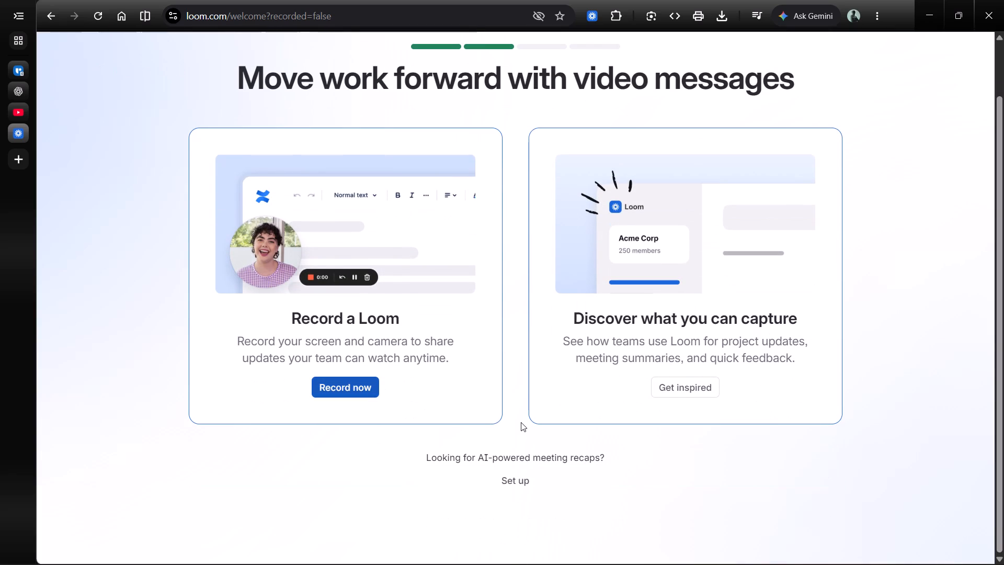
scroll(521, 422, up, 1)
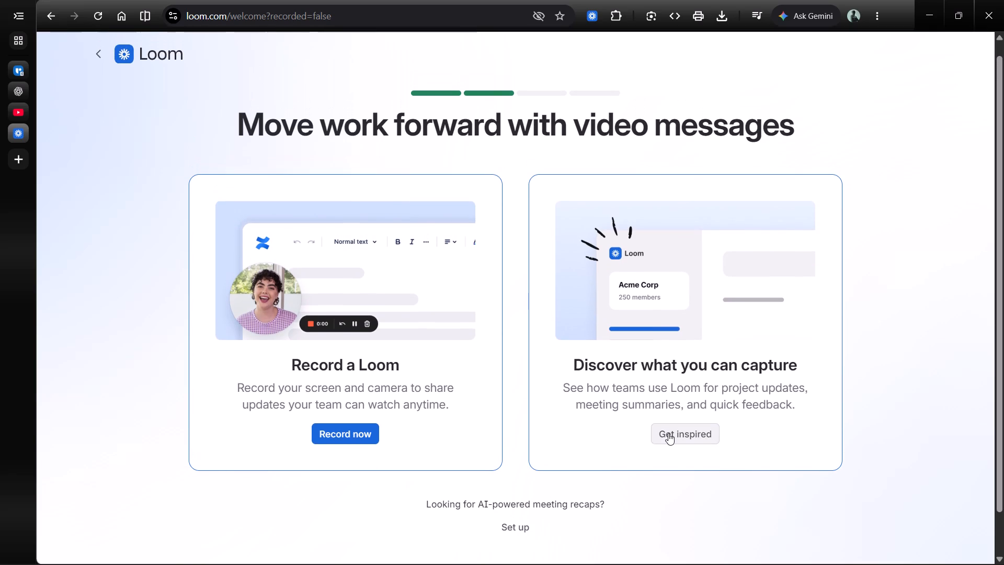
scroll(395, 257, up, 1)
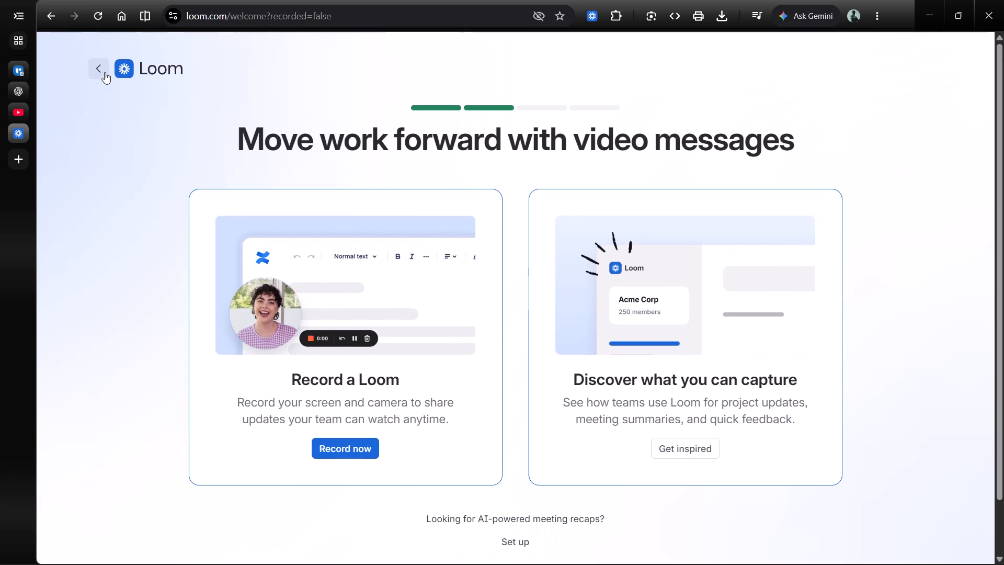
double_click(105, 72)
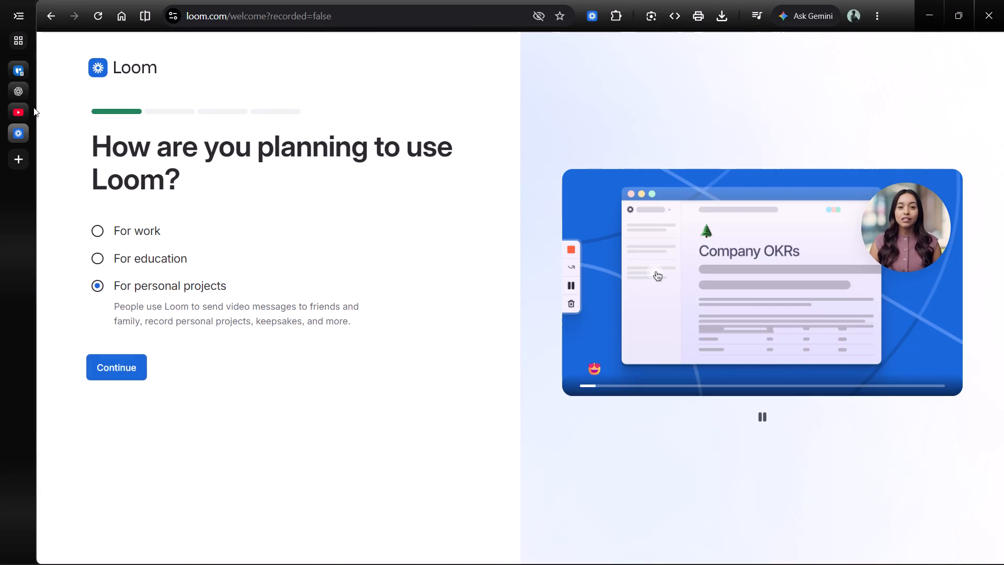
Close the Loom onboarding page and launch the Loom recorder over the Recruit CRM assignment video.
key(ctrl+w)
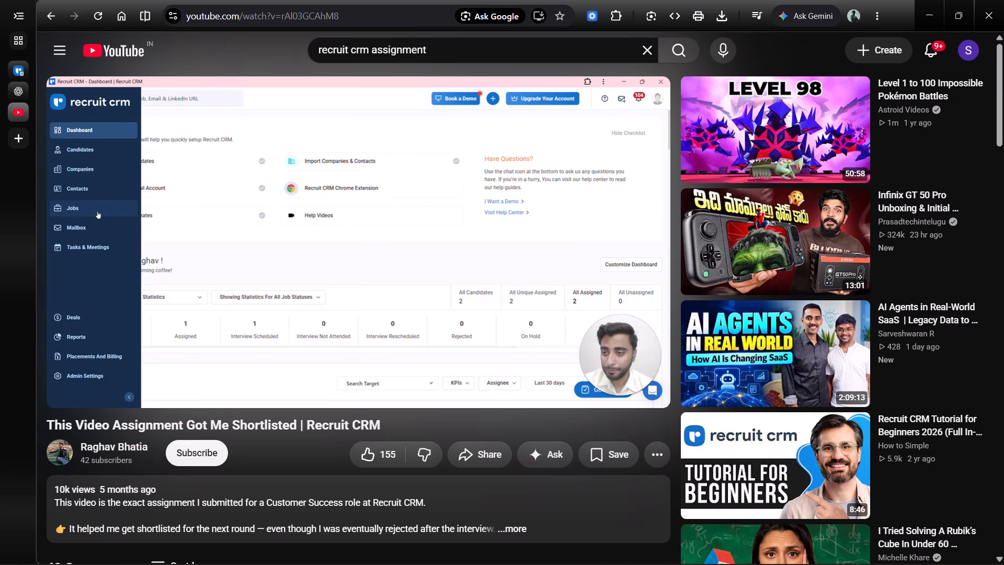
click(593, 20)
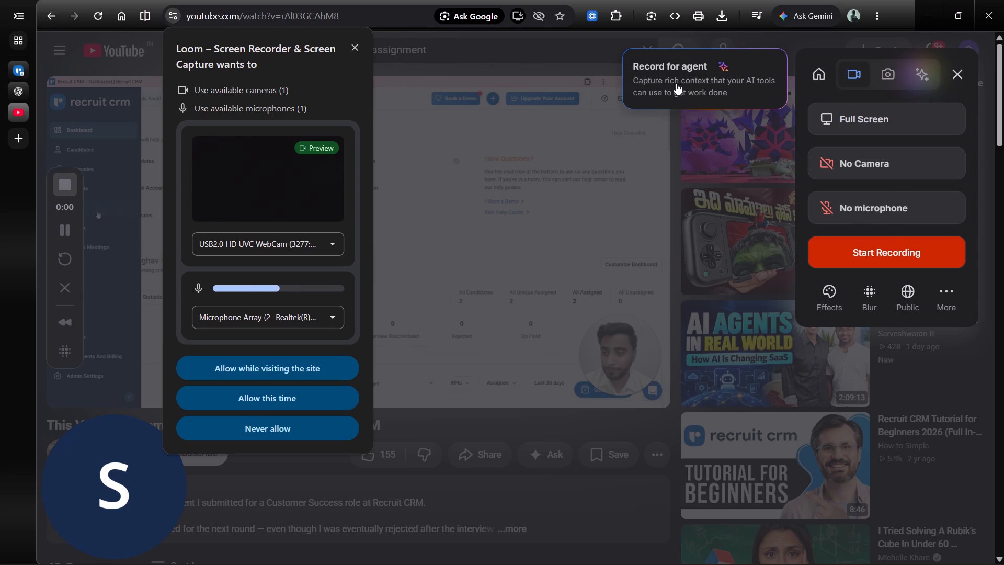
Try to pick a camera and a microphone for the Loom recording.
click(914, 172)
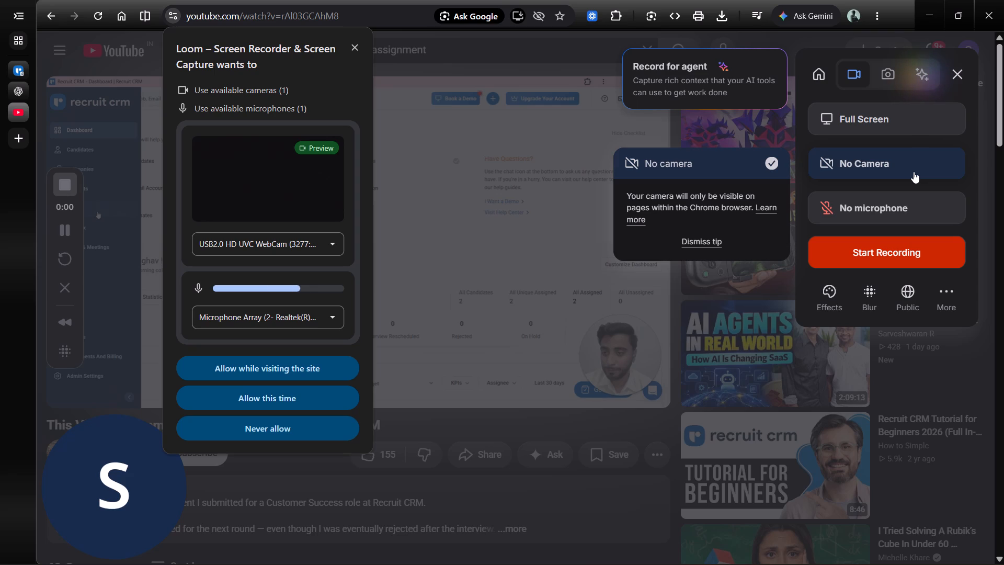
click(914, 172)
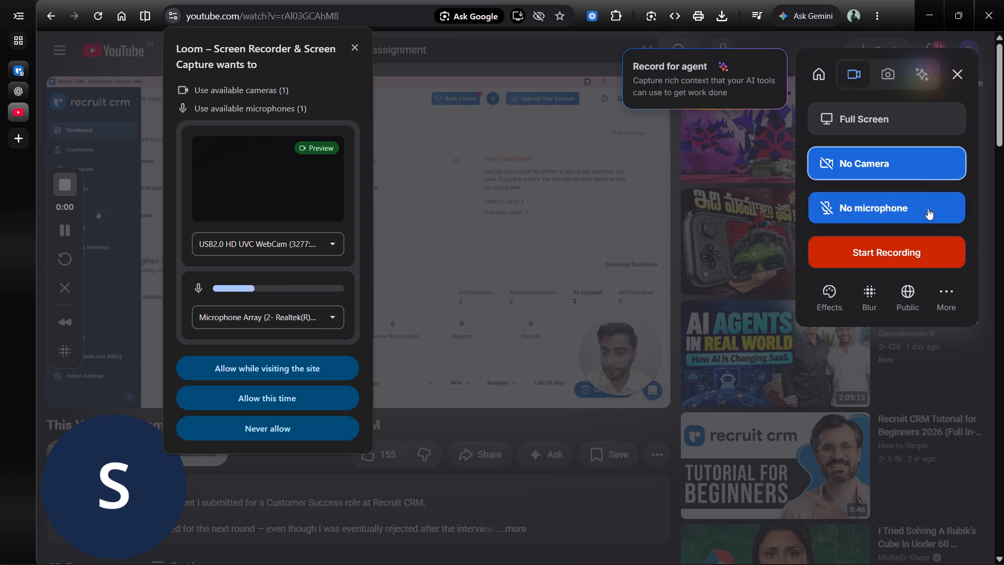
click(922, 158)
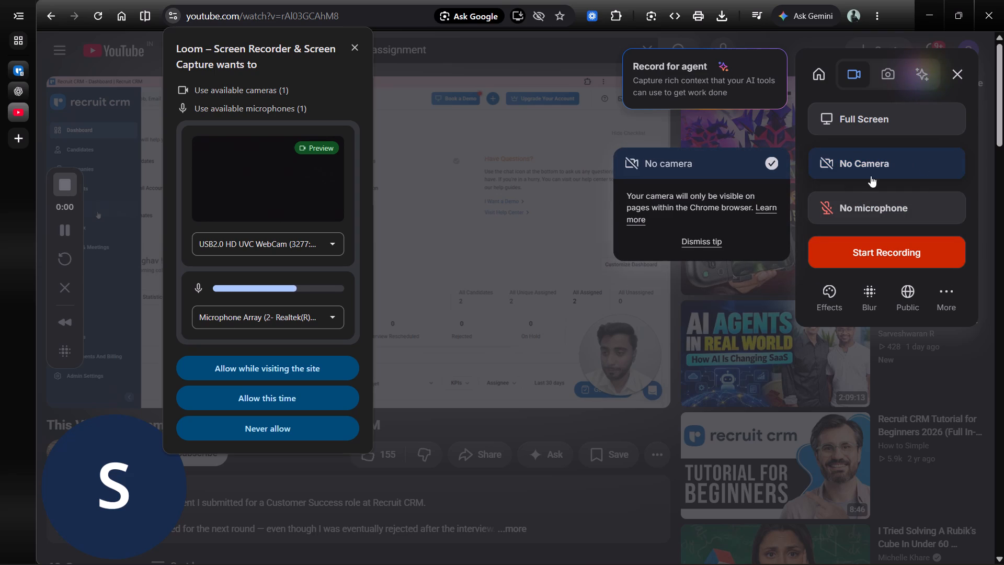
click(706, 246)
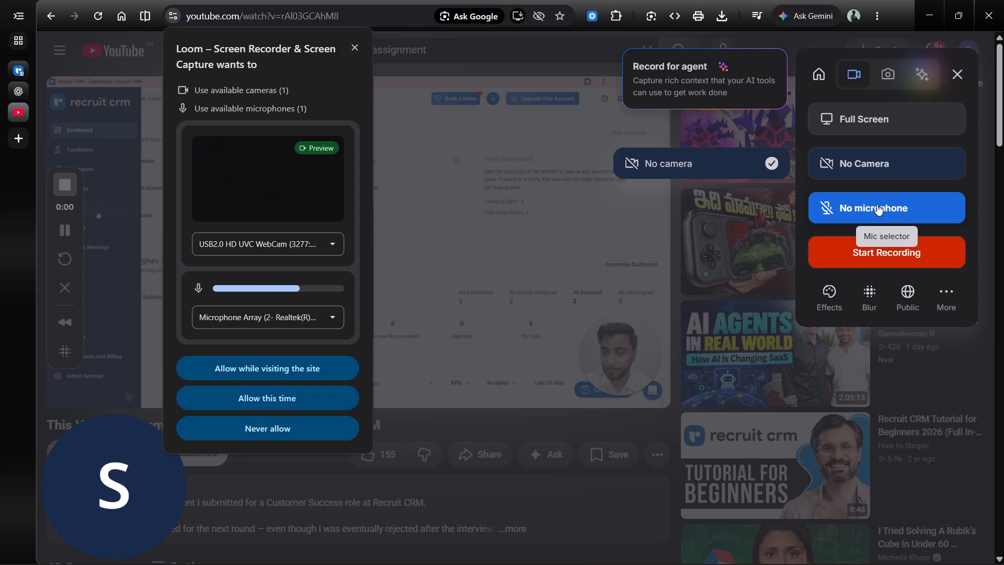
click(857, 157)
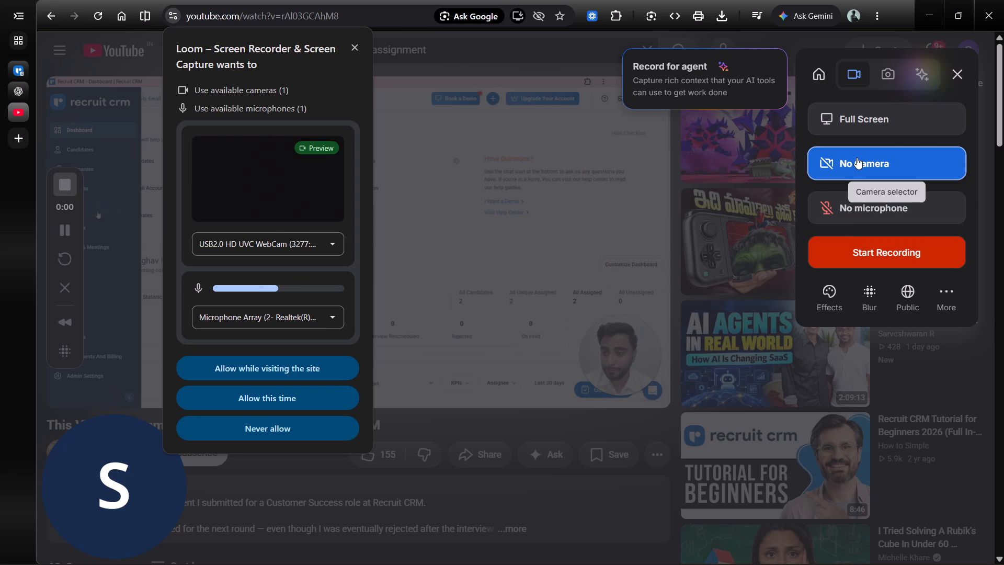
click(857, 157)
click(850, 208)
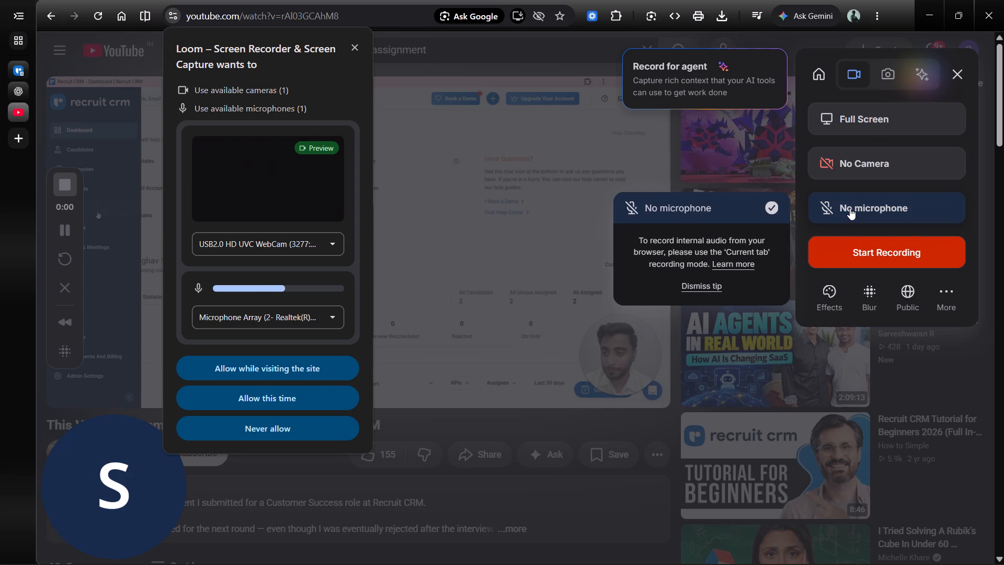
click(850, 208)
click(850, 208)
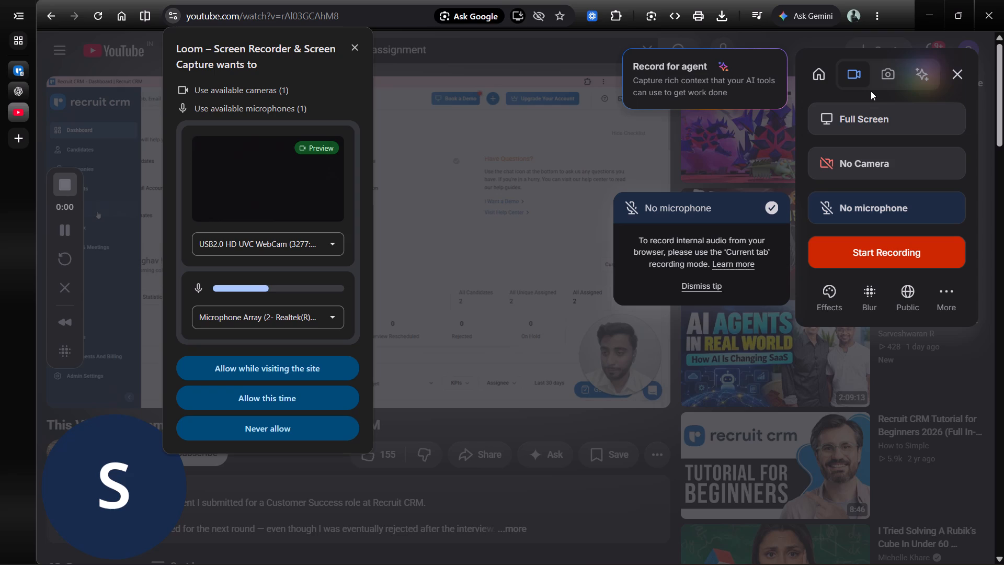
Allow Loom to use the camera and microphone while visiting the site, and choose Full Screen as the recording source.
click(869, 121)
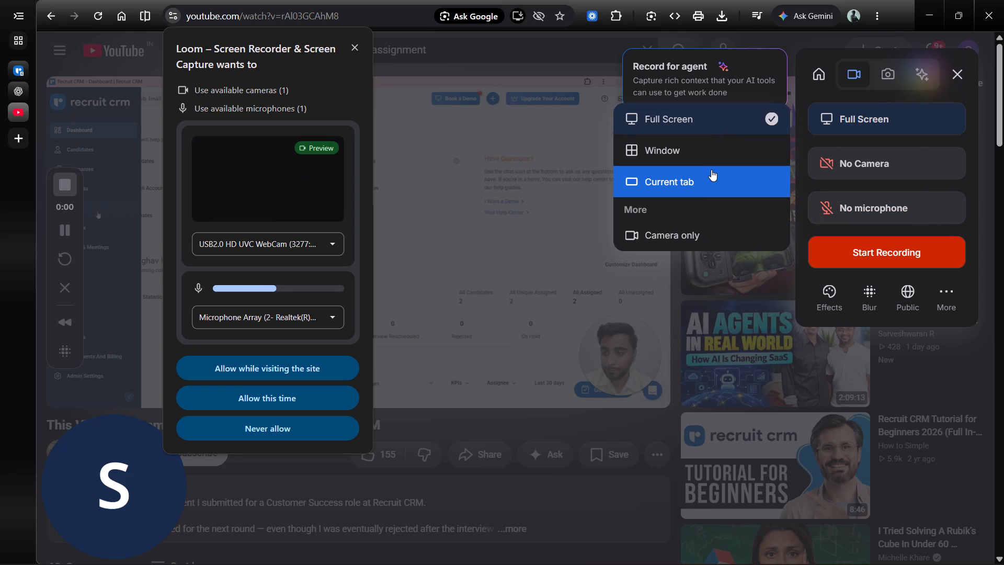
click(195, 376)
click(195, 376)
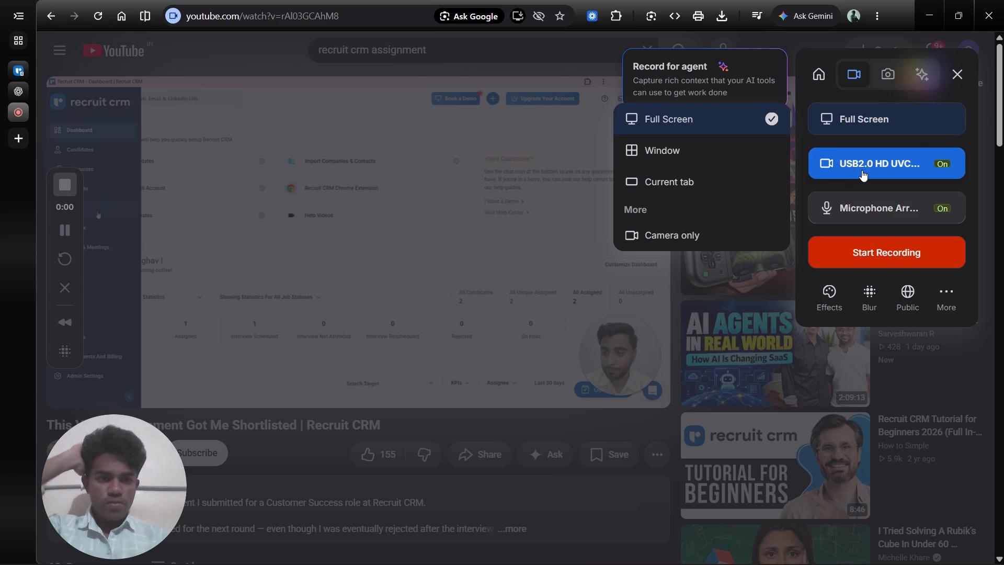
click(678, 119)
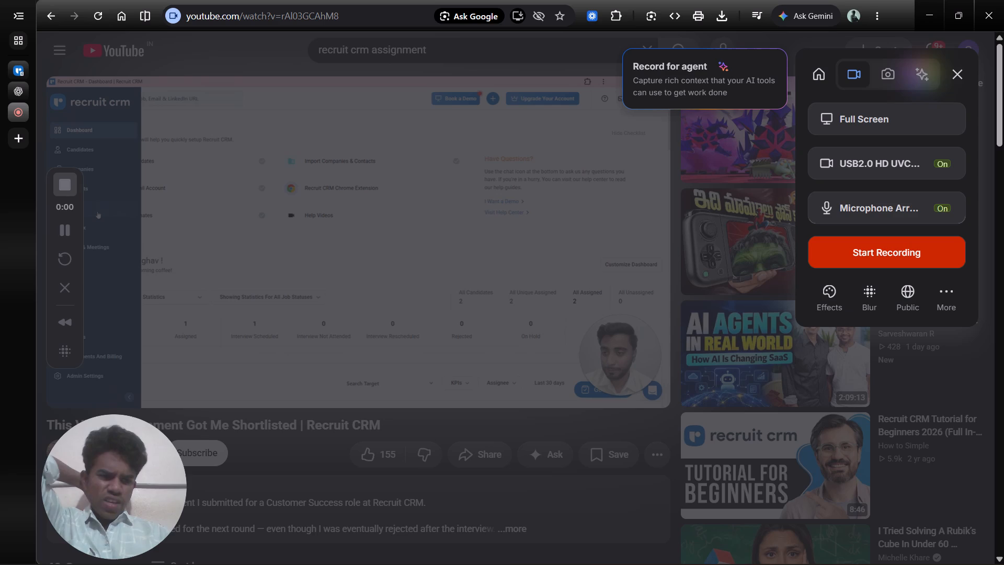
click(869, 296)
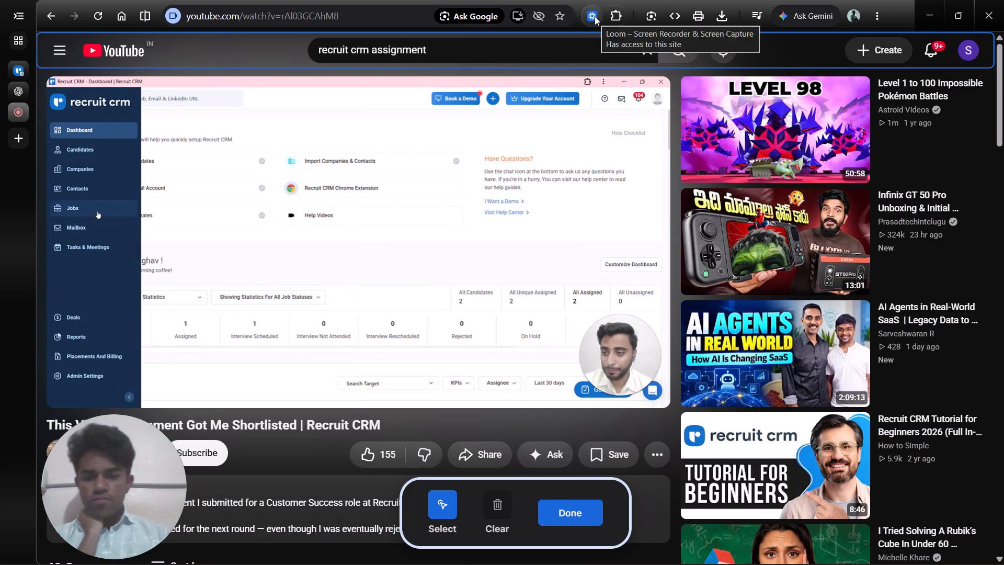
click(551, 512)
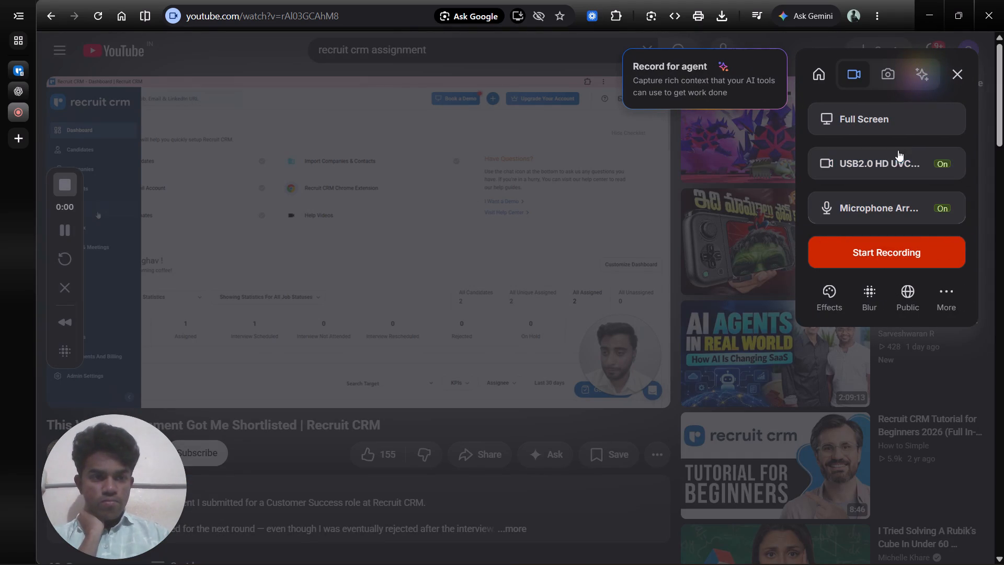
Select the USB2.0 HD UVC webcam as the recording camera.
click(889, 156)
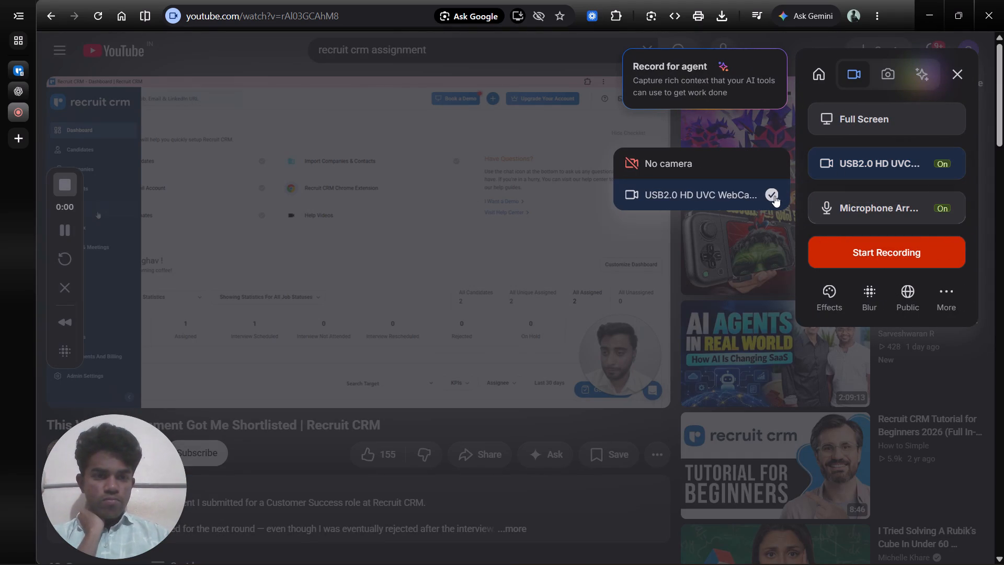
click(762, 195)
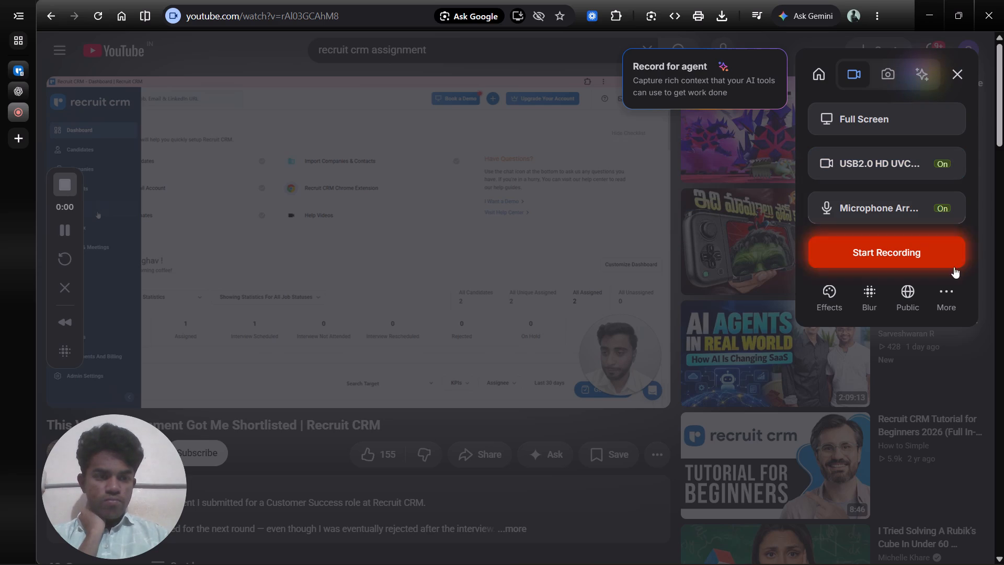
Review Loom's recording settings, including video quality, countdown, recording controls and camera options.
click(944, 289)
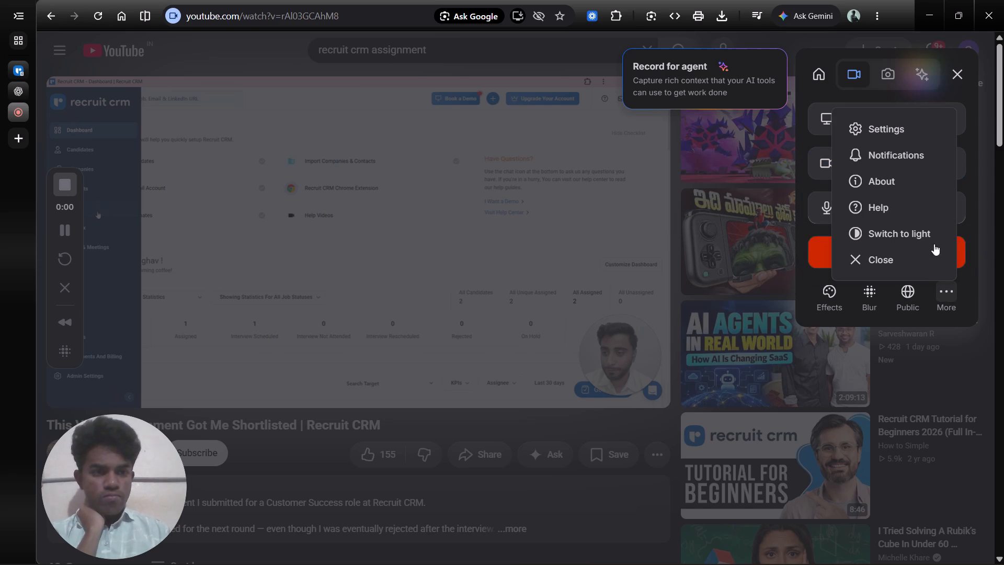
click(892, 131)
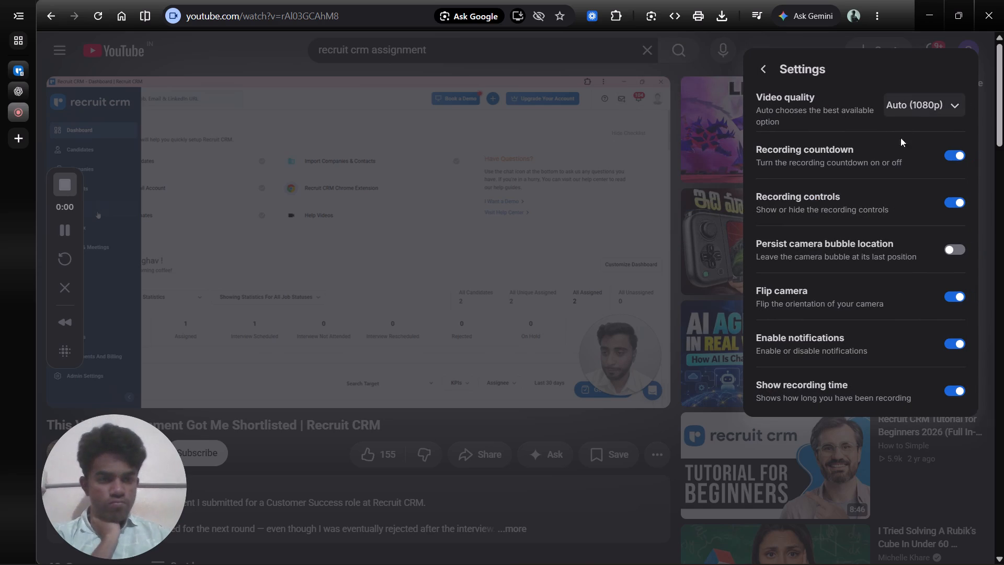
scroll(870, 299, up, 1)
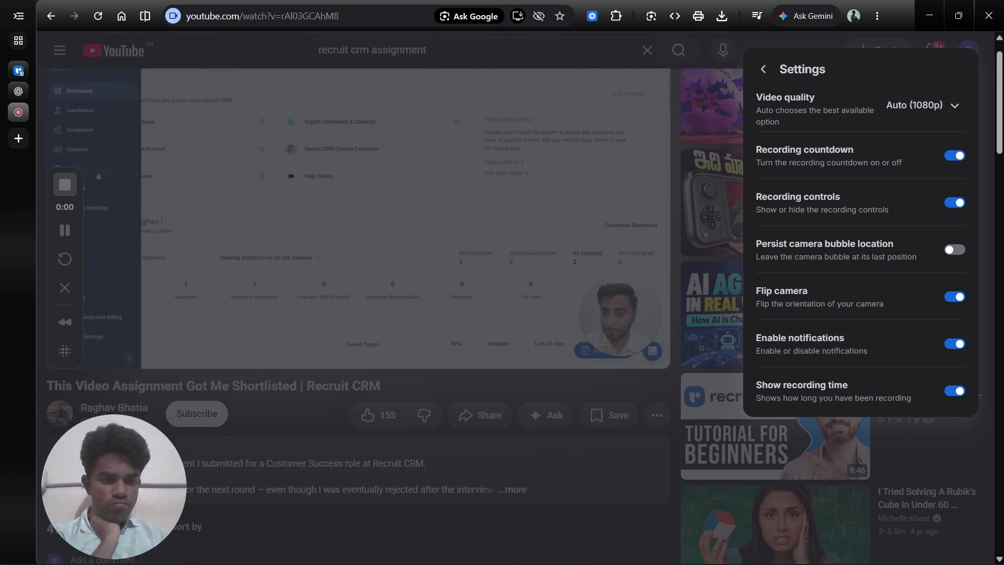
scroll(870, 299, up, 1)
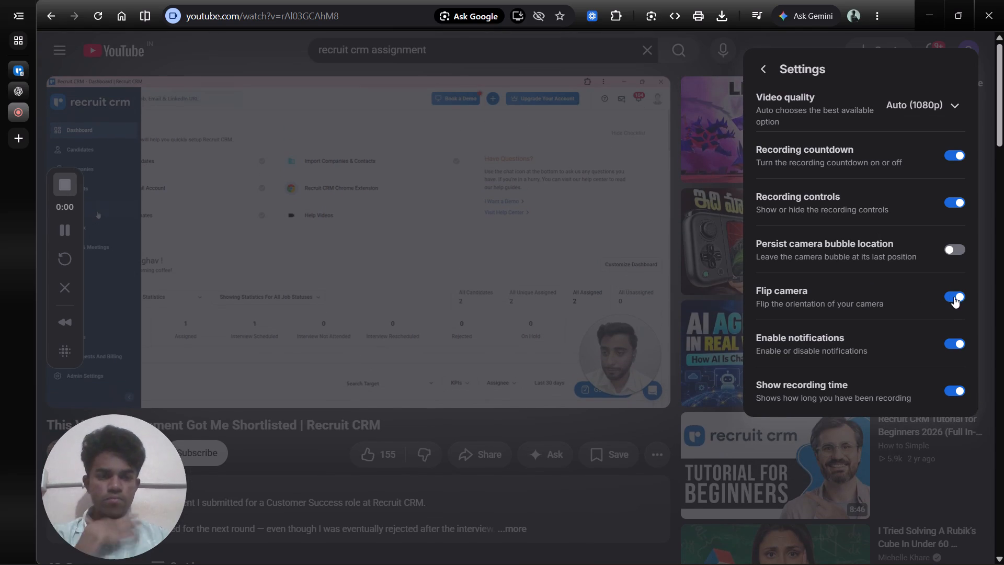
scroll(884, 171, up, 1)
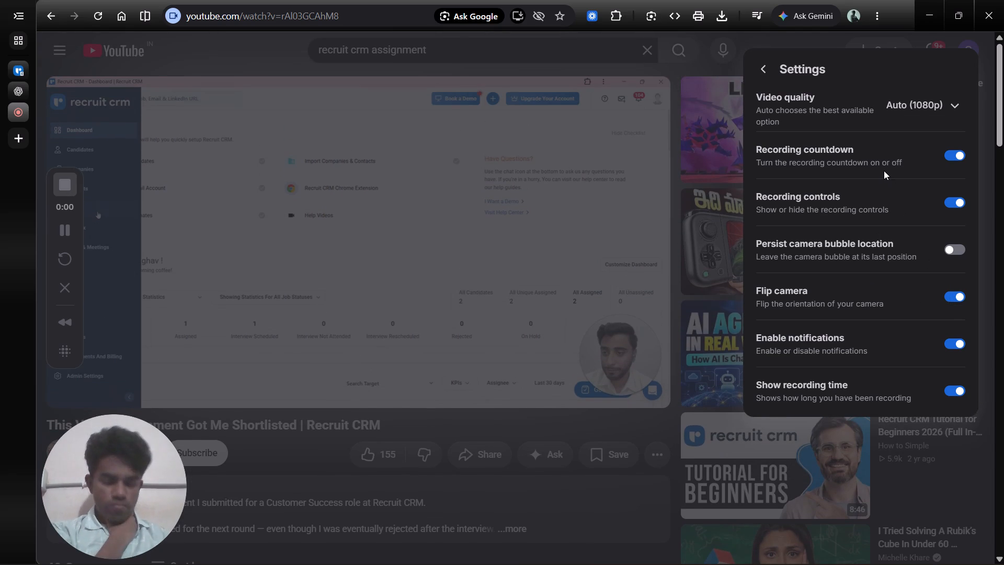
scroll(884, 171, up, 1)
click(766, 75)
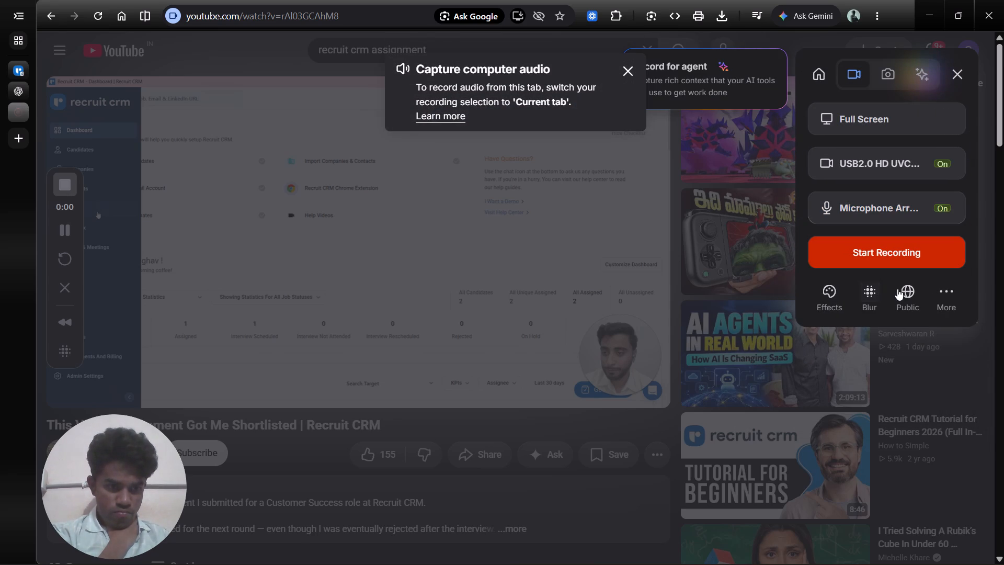
Try out the blurred, pink bokeh and orange-blue gradient webcam backgrounds, and settle on the Blur background for the recording.
click(820, 297)
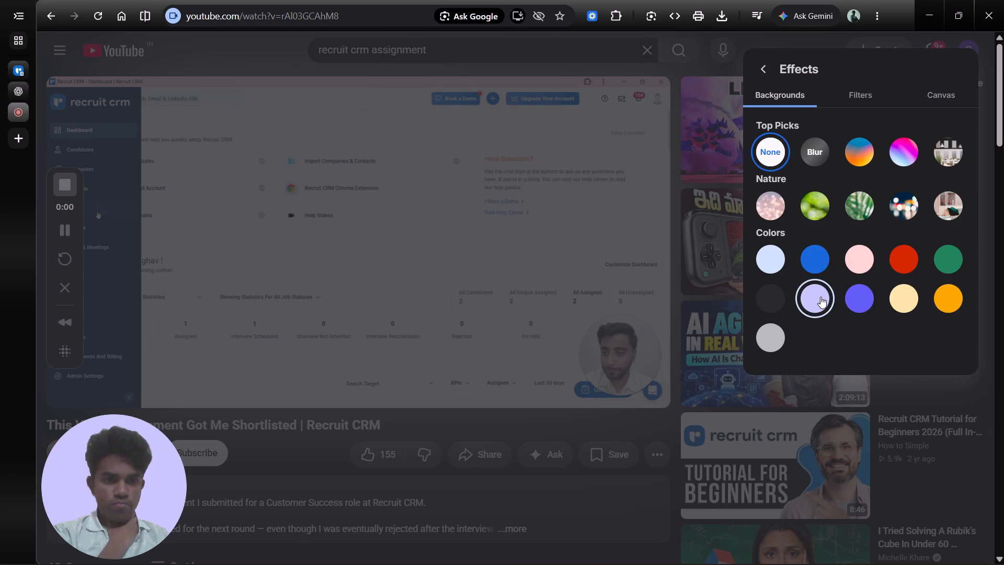
click(800, 156)
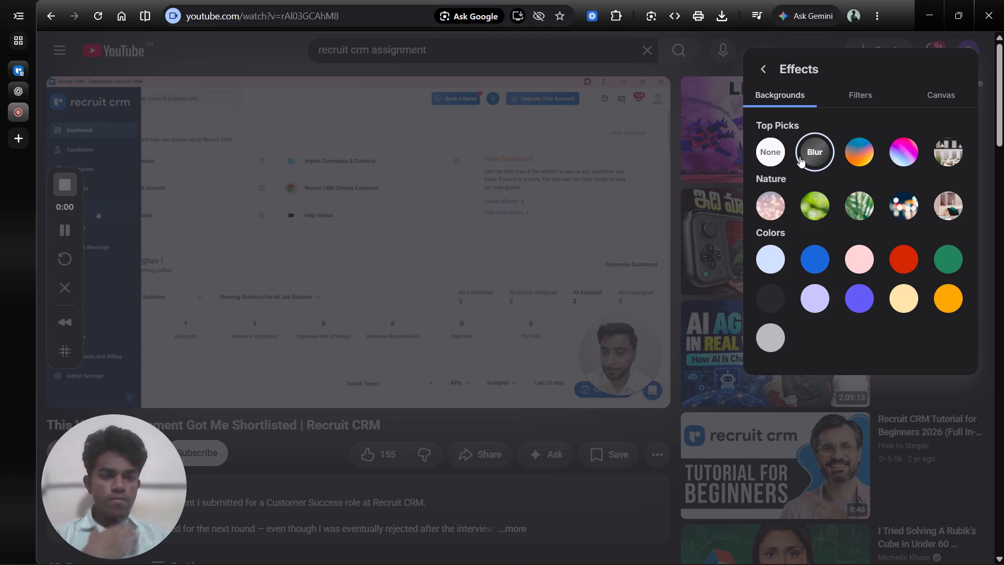
click(765, 199)
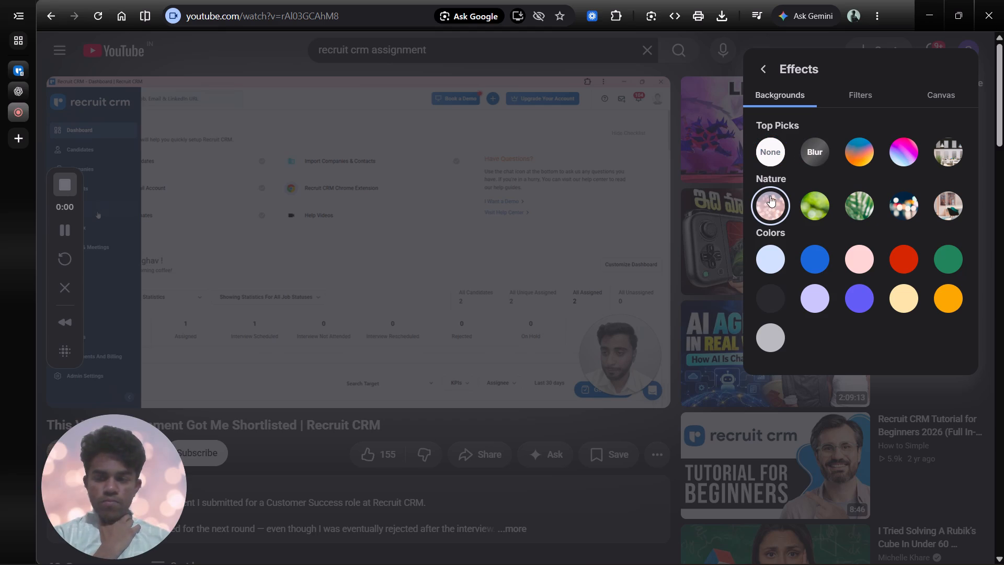
click(855, 160)
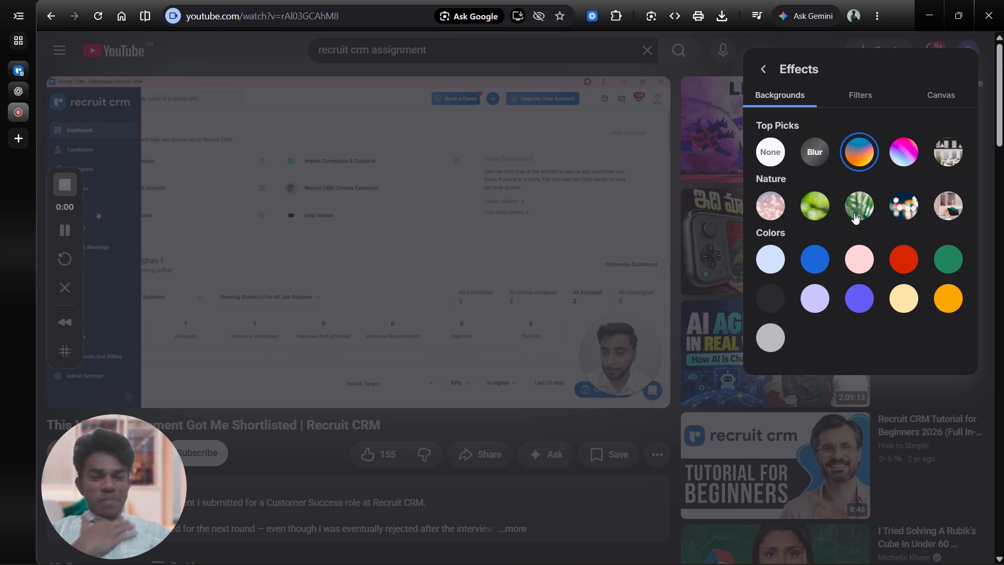
click(821, 165)
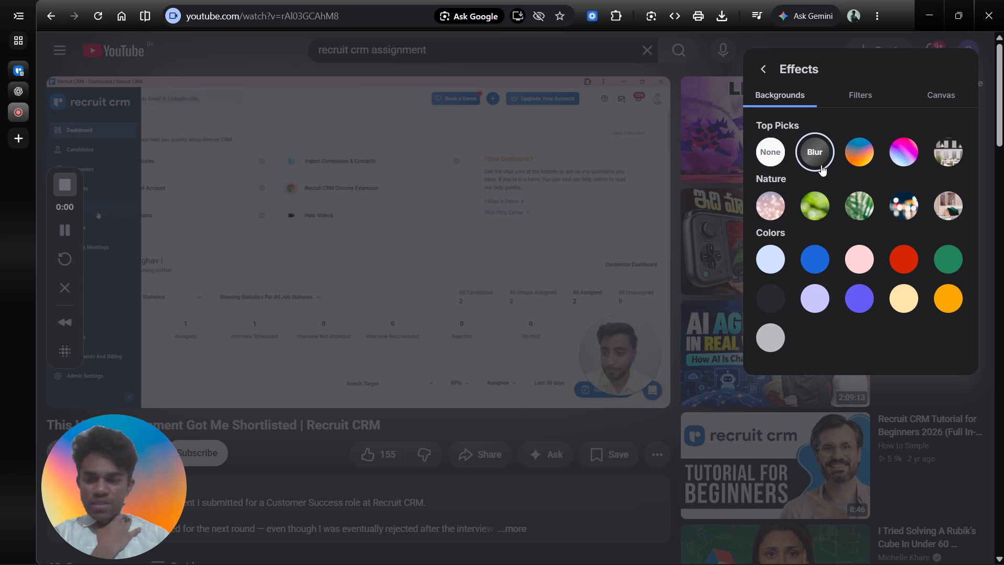
click(821, 165)
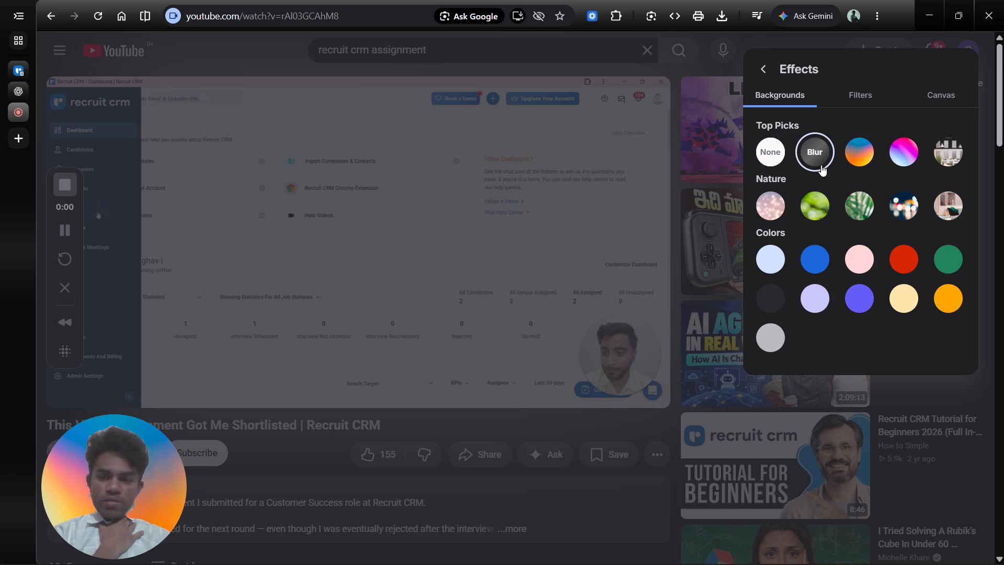
click(821, 165)
click(855, 157)
click(855, 157)
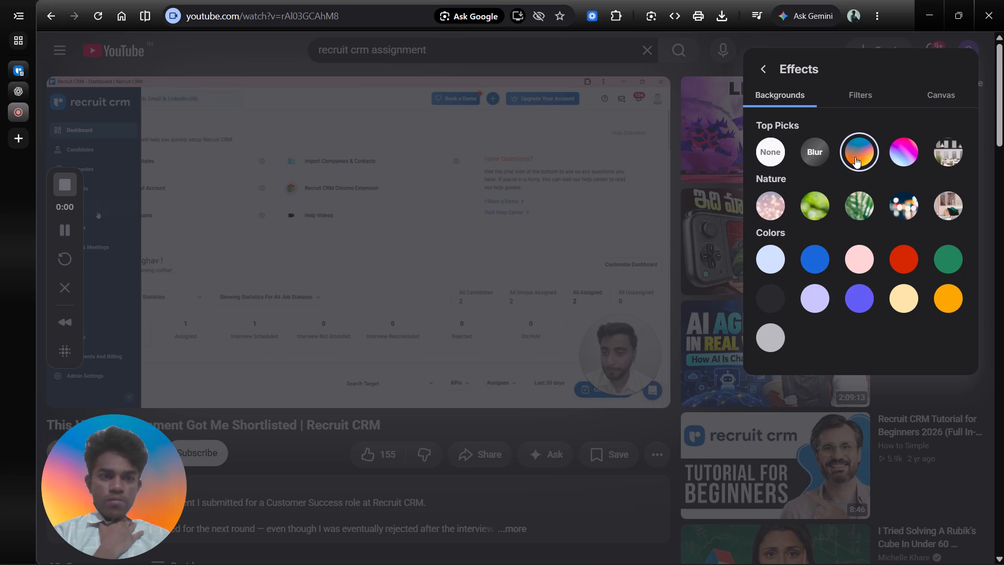
click(779, 153)
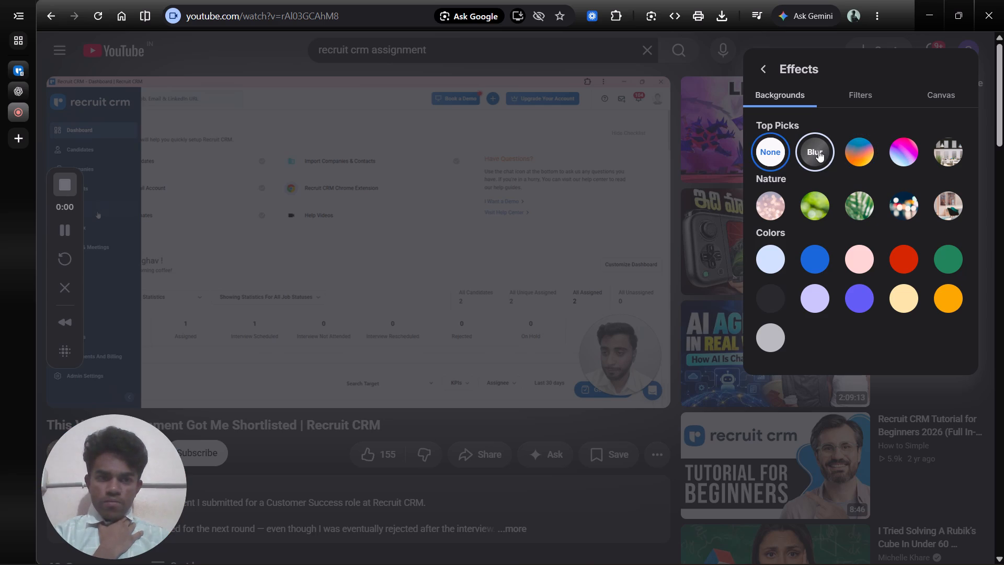
click(818, 151)
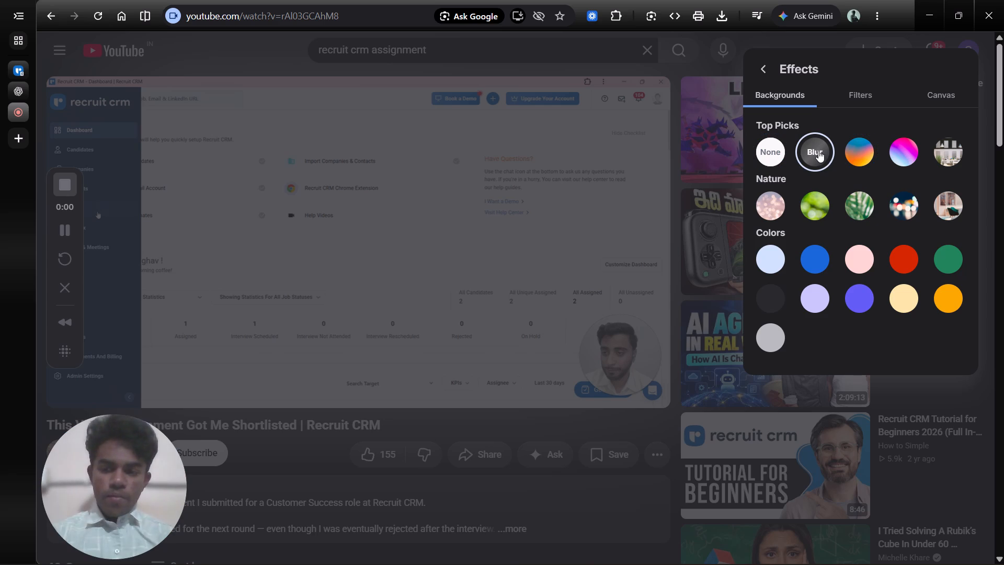
click(818, 151)
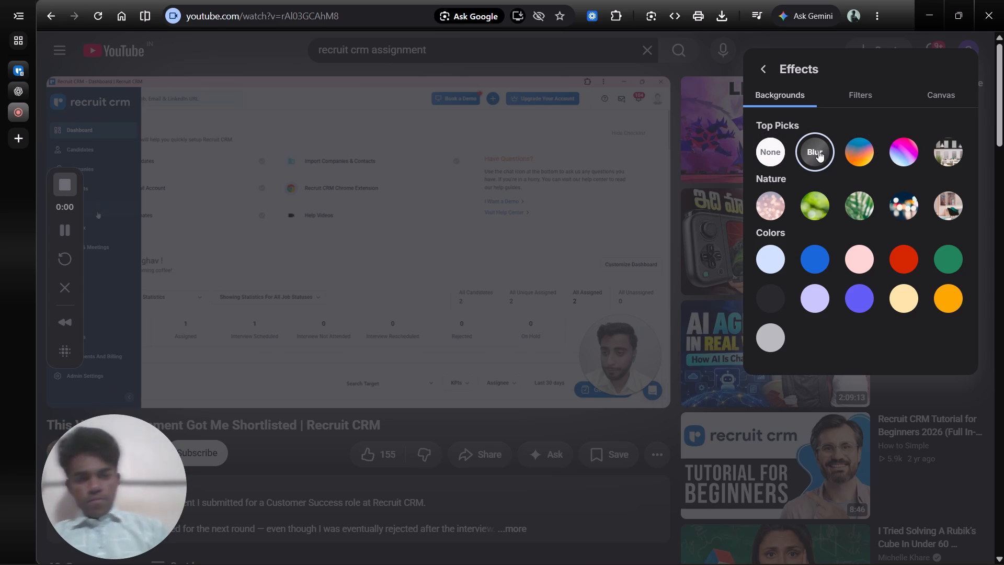
click(765, 72)
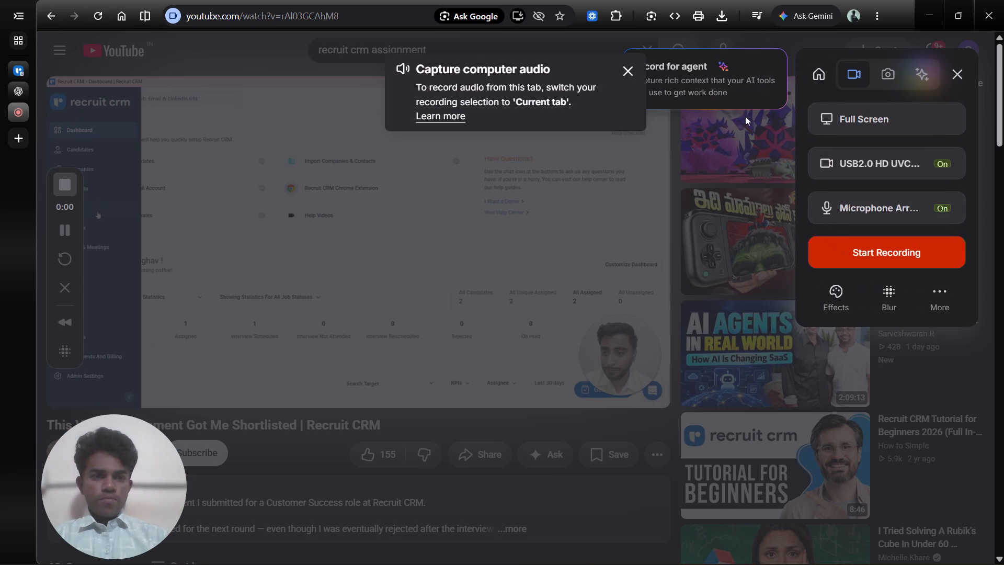
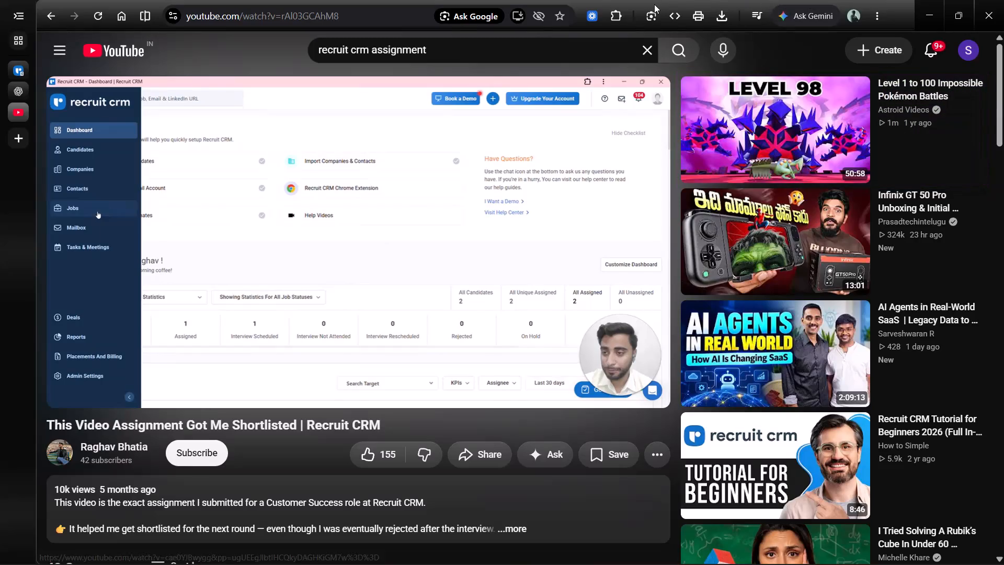
Change Loom's recording source to Current tab for the YouTube video page.
click(589, 17)
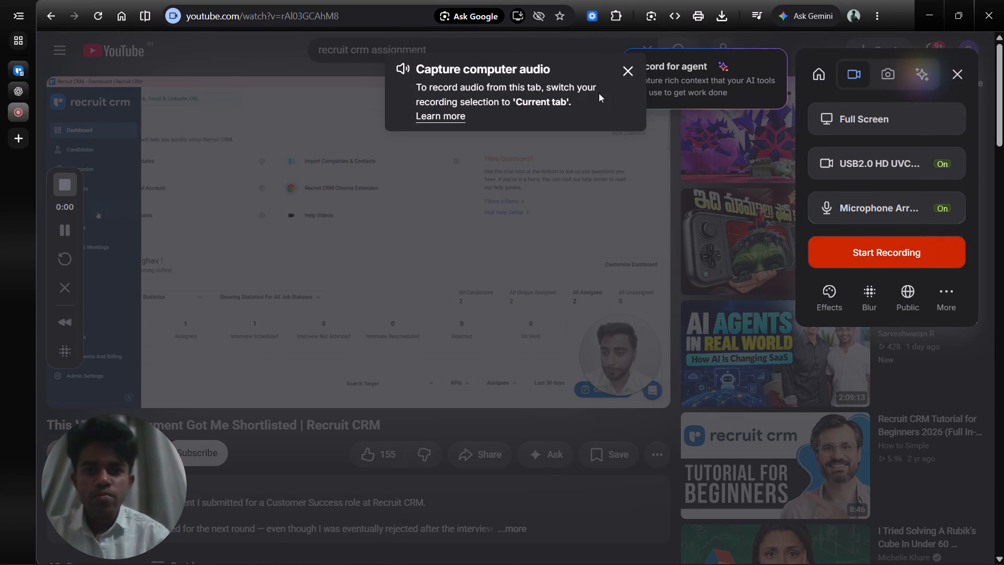
click(859, 134)
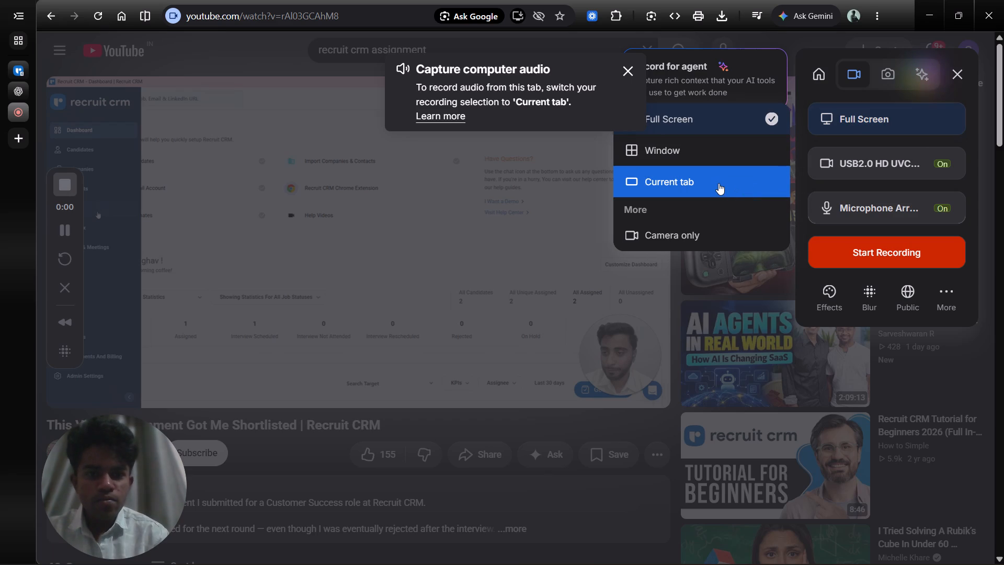
click(716, 183)
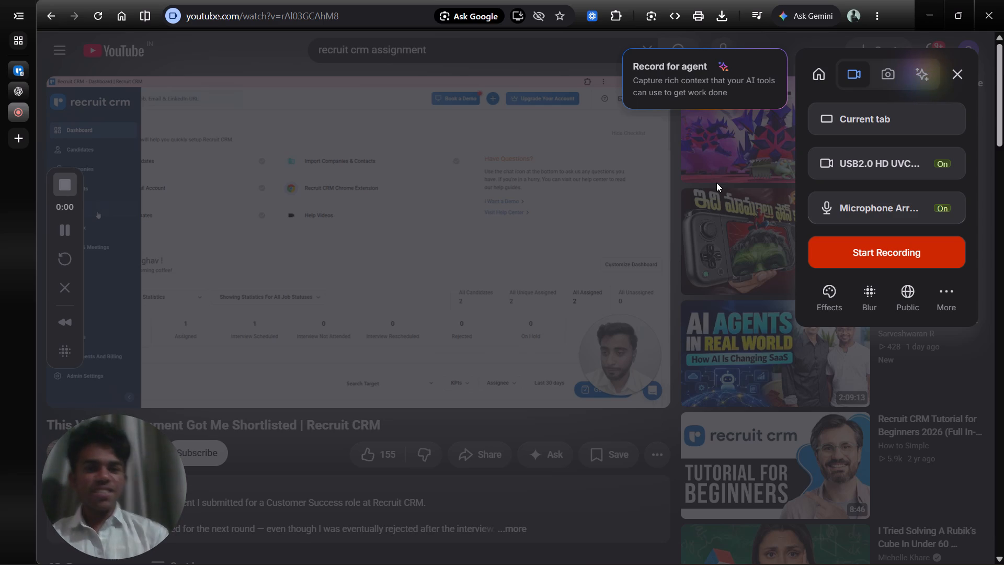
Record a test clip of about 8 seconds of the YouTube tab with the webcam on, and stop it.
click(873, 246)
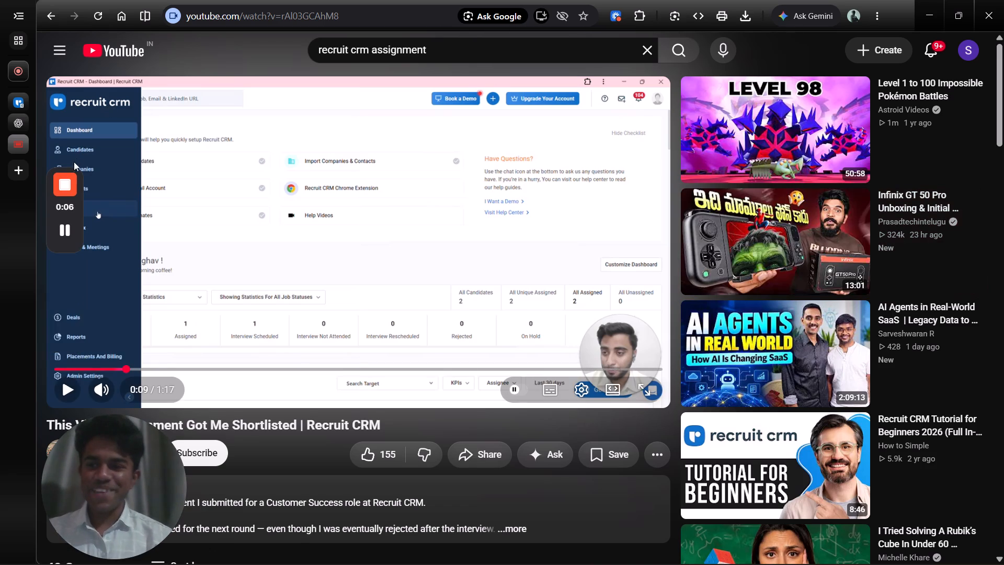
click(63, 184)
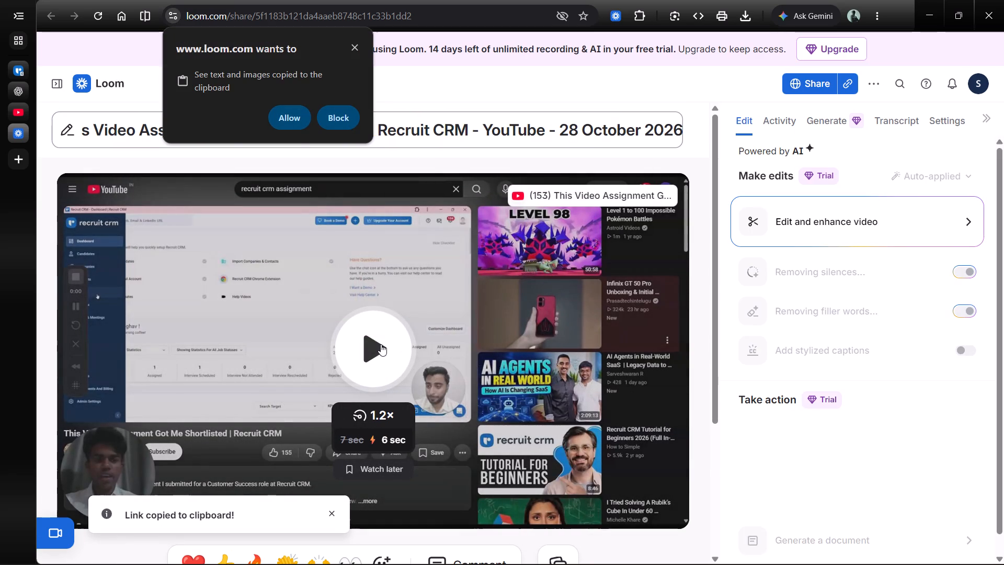
Allow the Loom site to see text and images copied to the clipboard.
scroll(381, 344, down, 1)
click(279, 121)
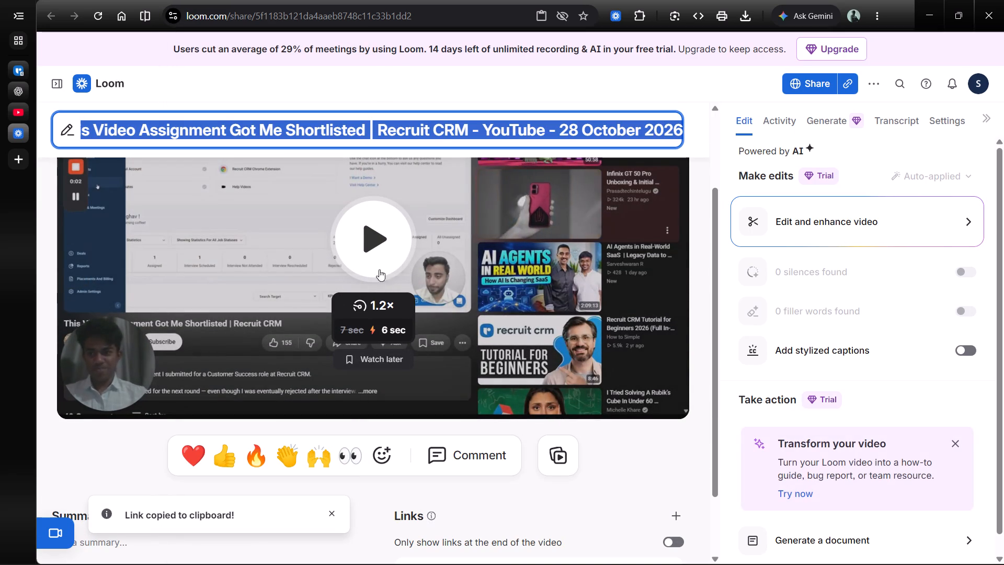
Play back the YouTube-tab test clip, replay it at 1× speed, and look over its video page.
click(366, 243)
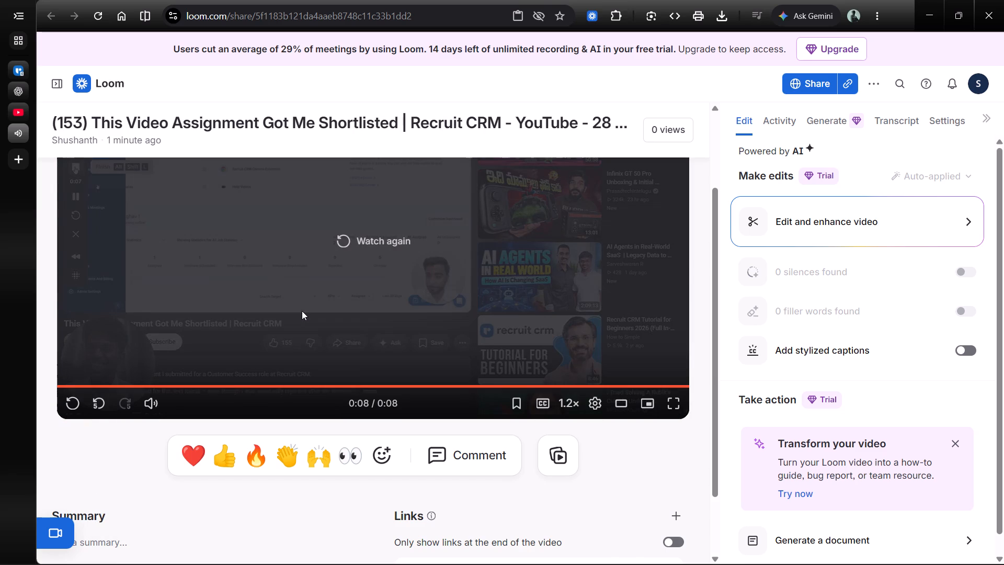
click(567, 406)
click(551, 232)
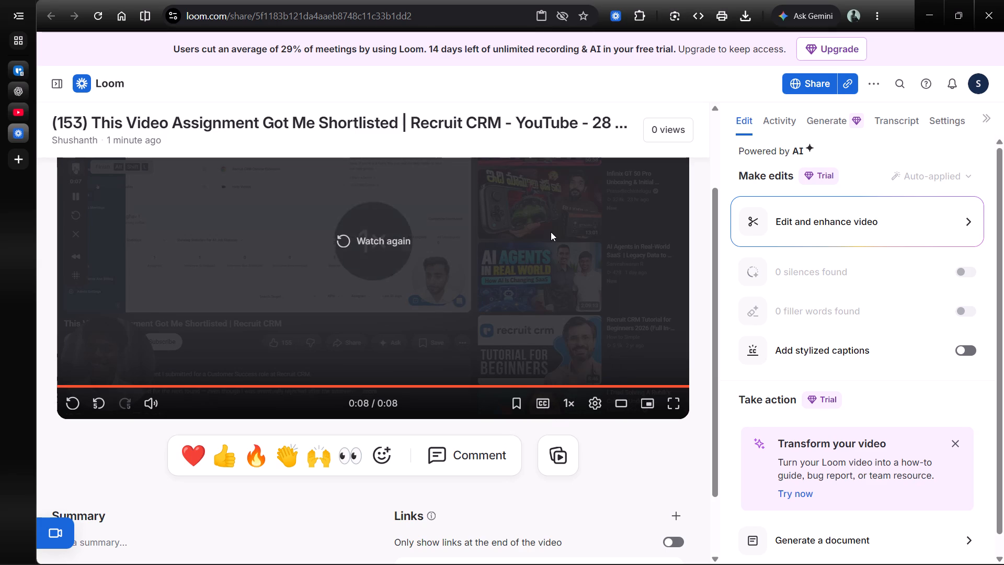
key(space)
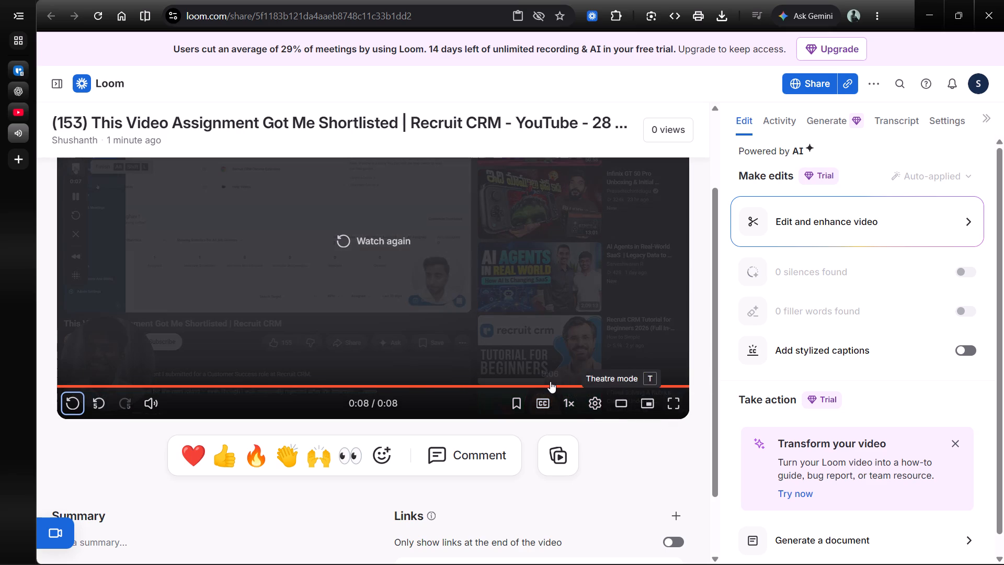
scroll(288, 189, up, 5)
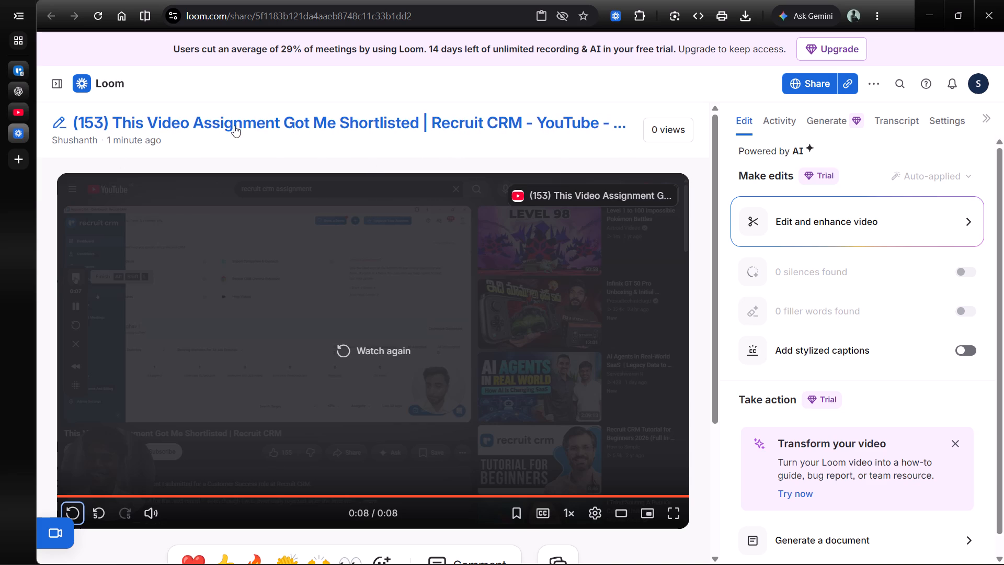
scroll(234, 126, down, 4)
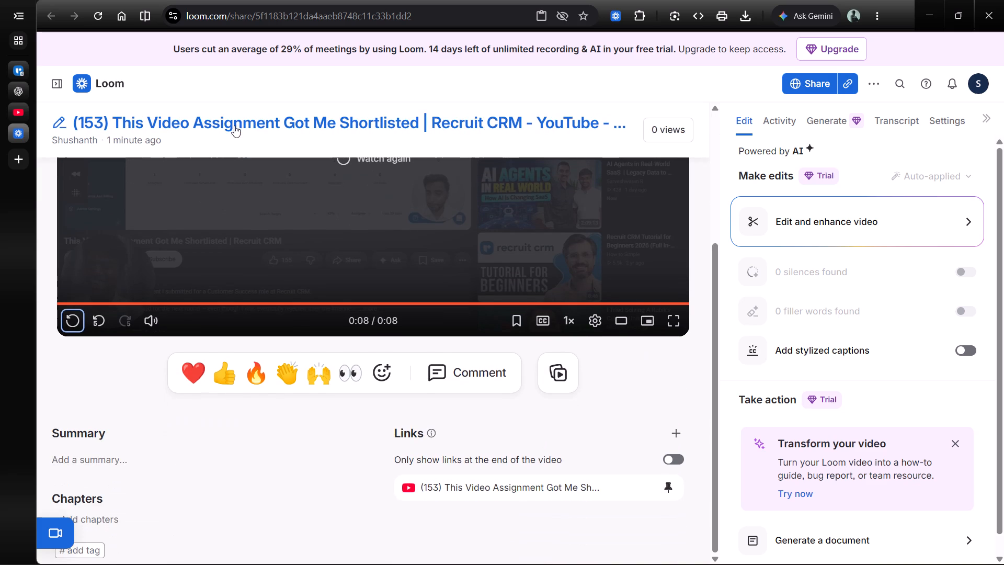
scroll(234, 126, down, 1)
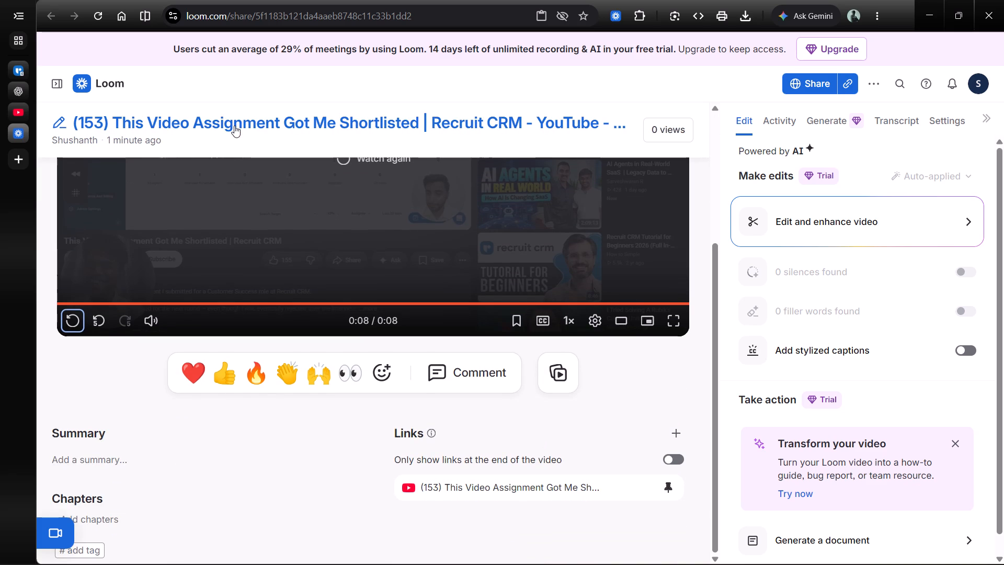
scroll(333, 417, up, 2)
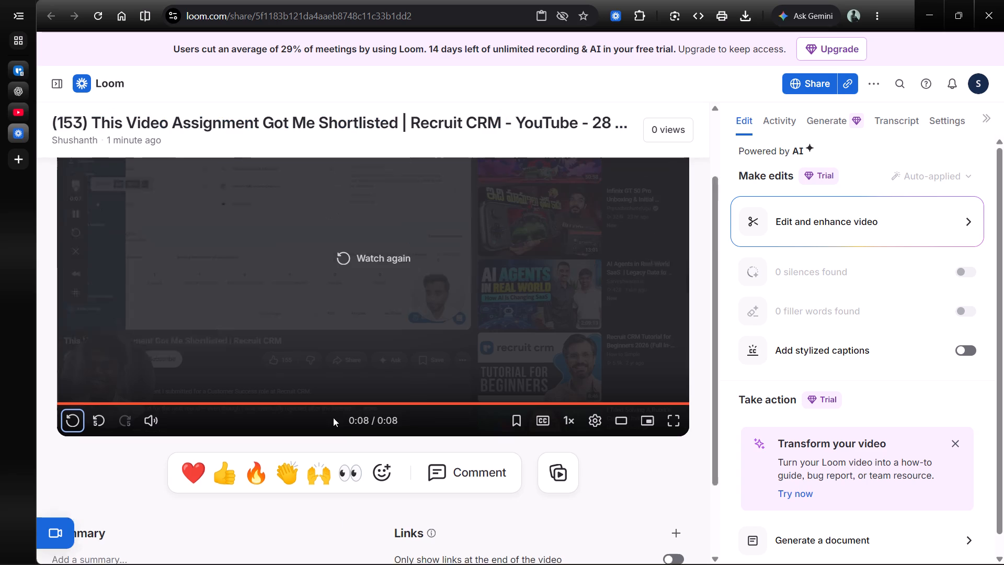
scroll(333, 417, up, 3)
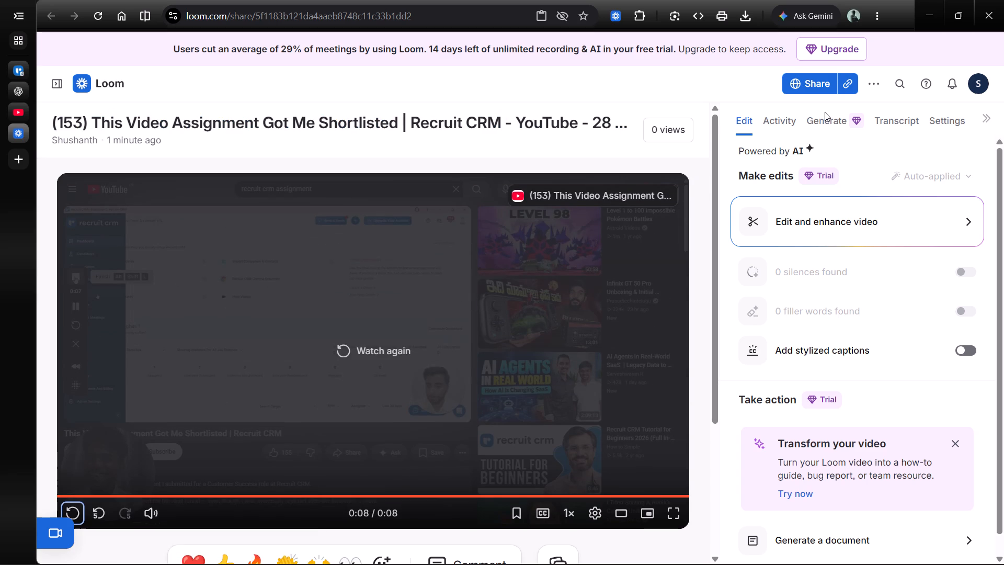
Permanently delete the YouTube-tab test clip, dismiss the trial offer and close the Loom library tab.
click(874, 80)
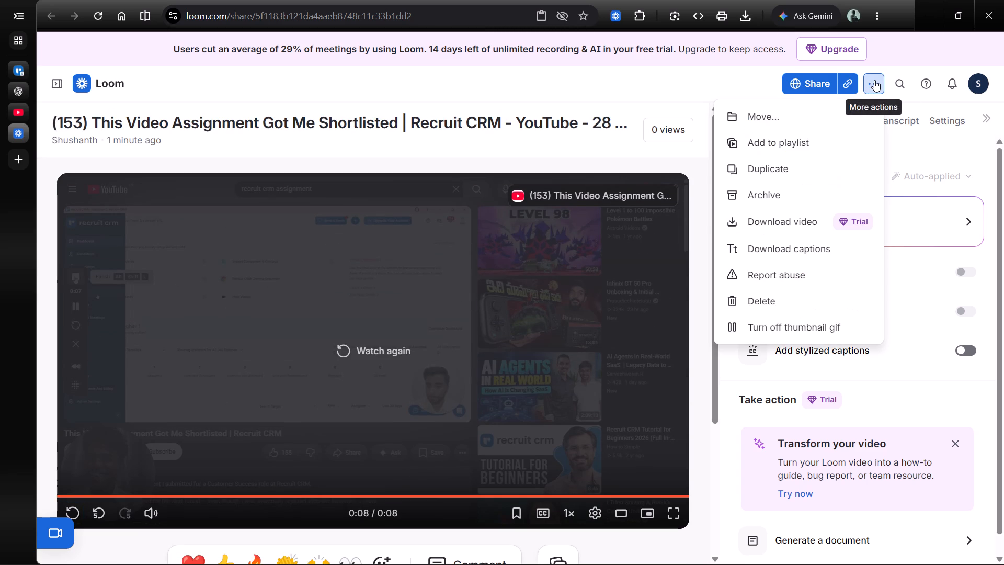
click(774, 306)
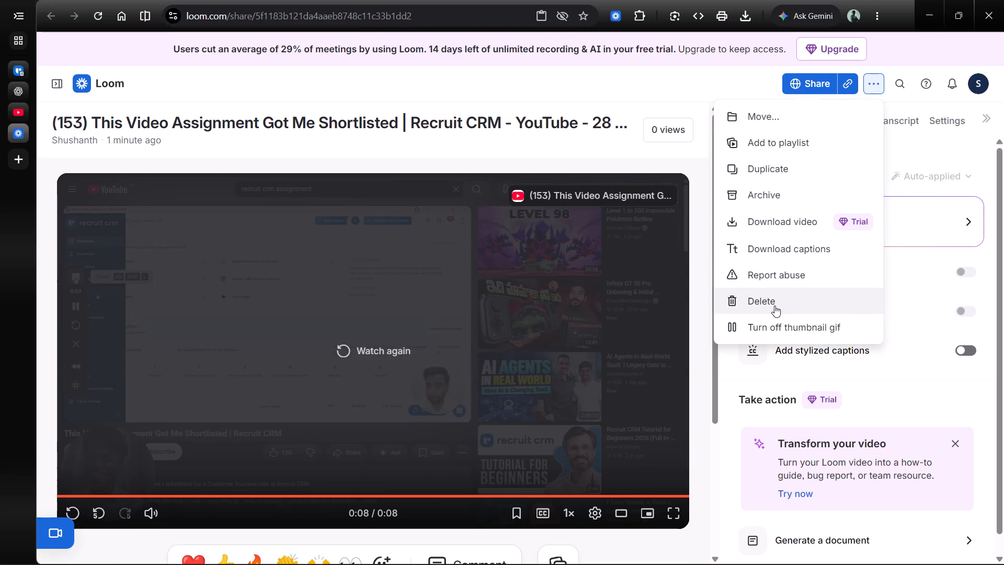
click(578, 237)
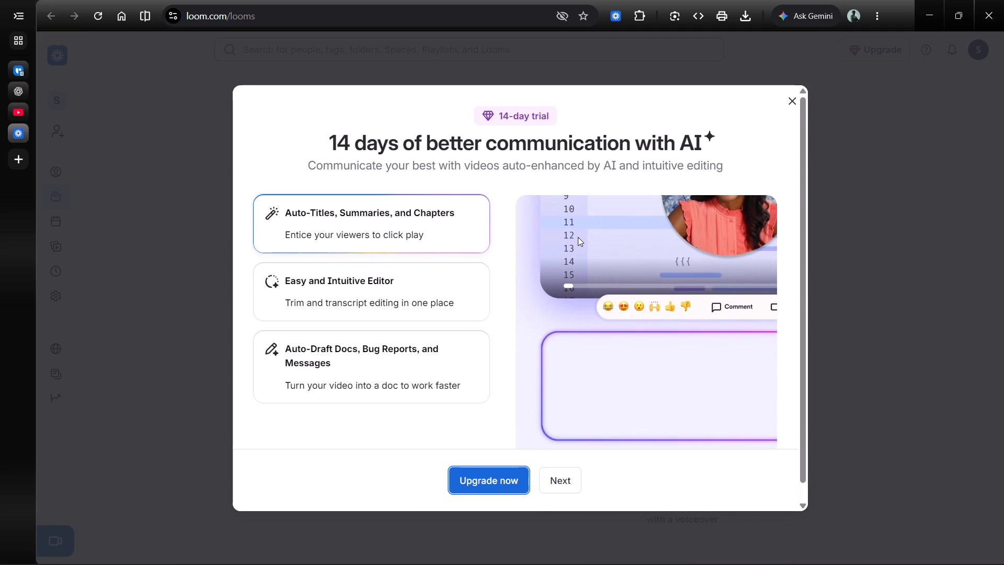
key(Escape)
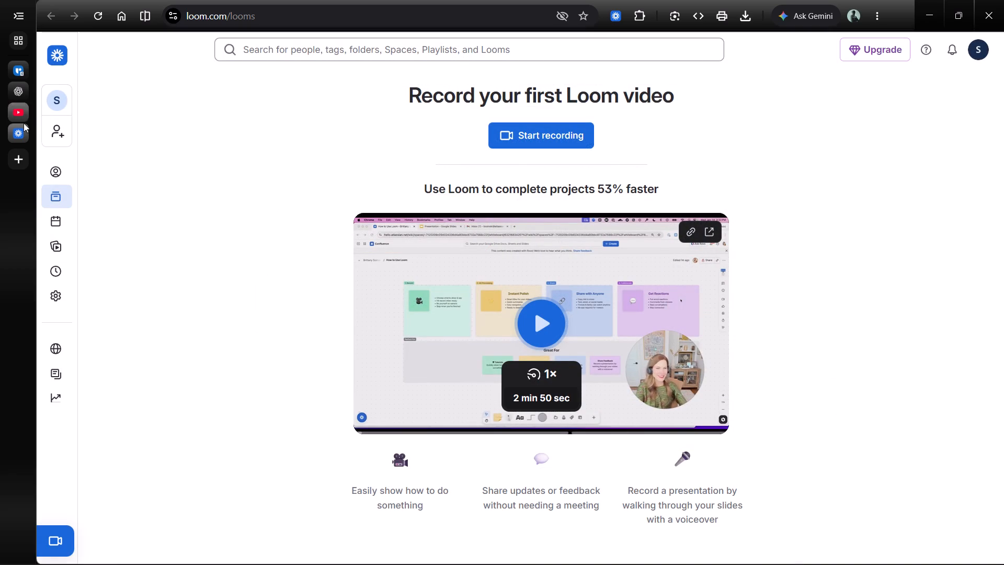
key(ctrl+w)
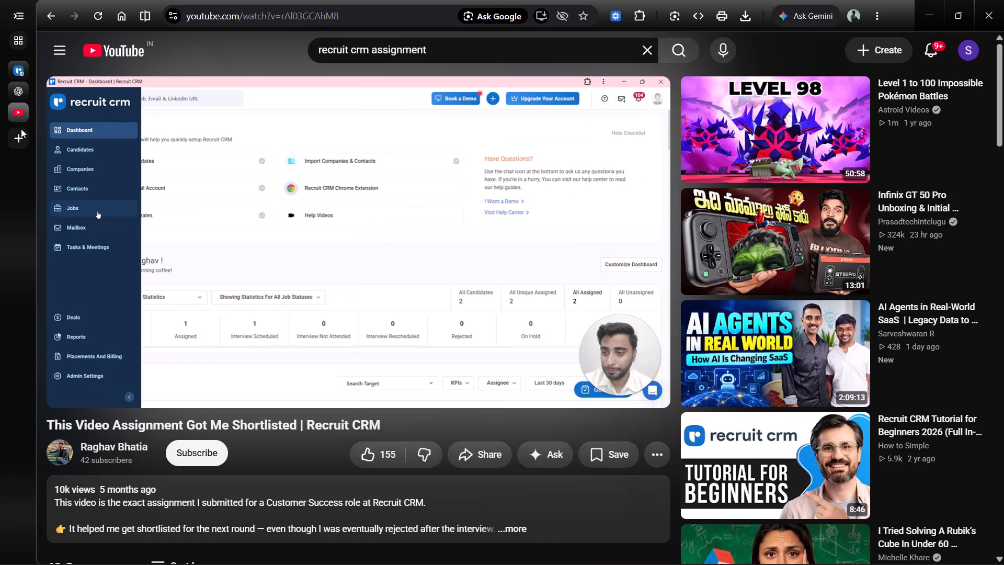
On the Recruit CRM dashboard, set Loom's microphone to the OnePlus Bullets headset, keeping the USB2.0 HD UVC webcam as camera.
key(ctrl+Tab)
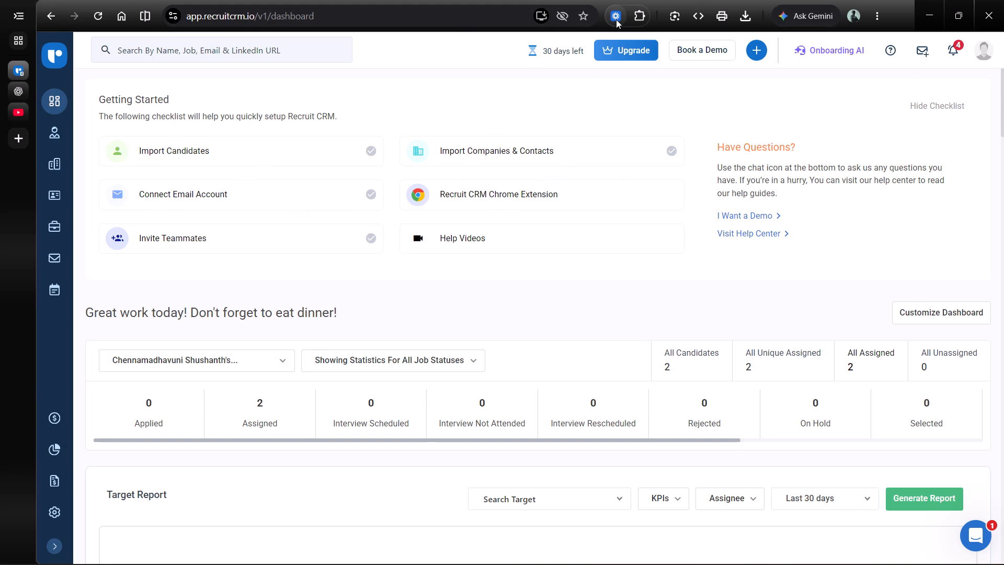
key(super+a)
key(Escape)
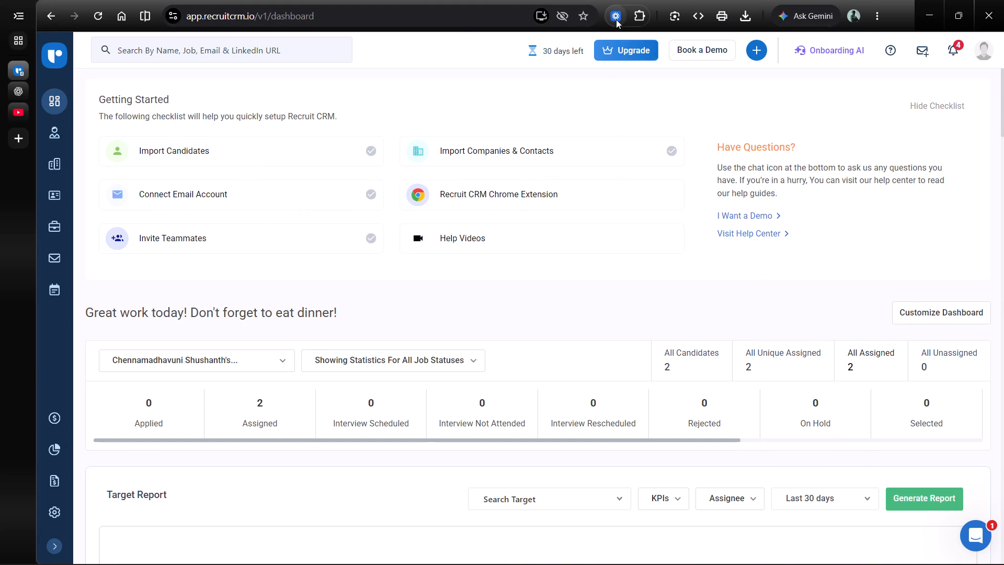
click(616, 19)
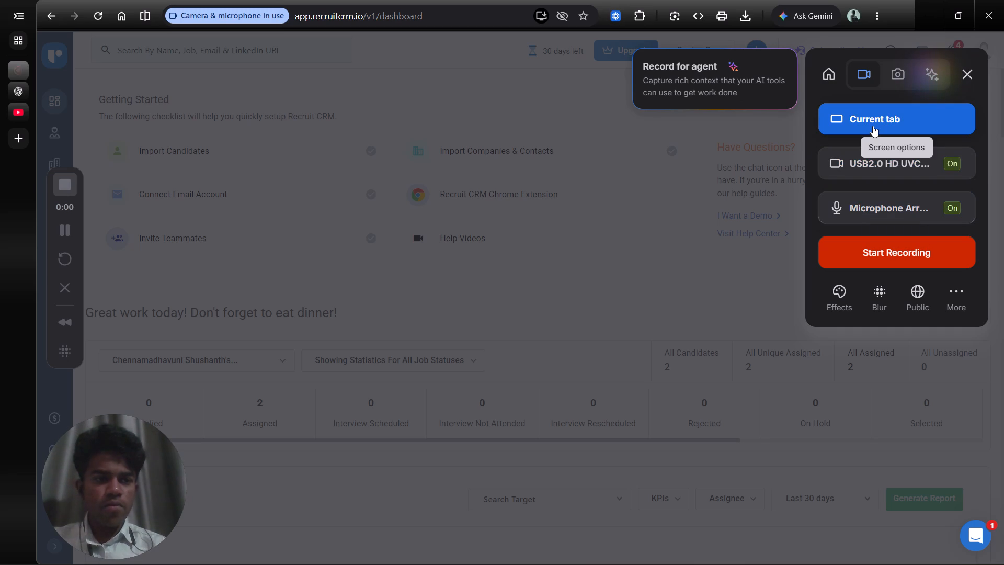
click(876, 200)
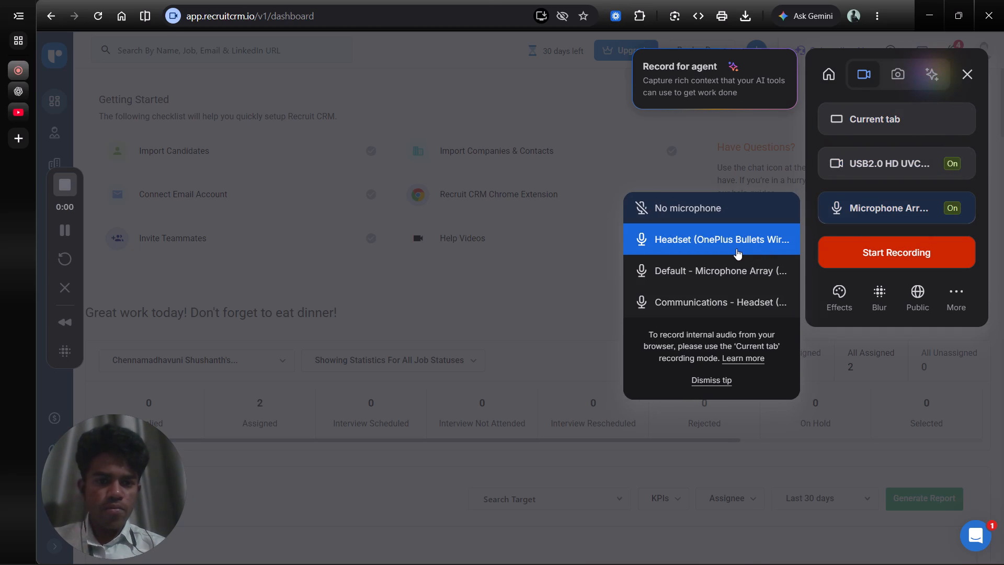
click(736, 248)
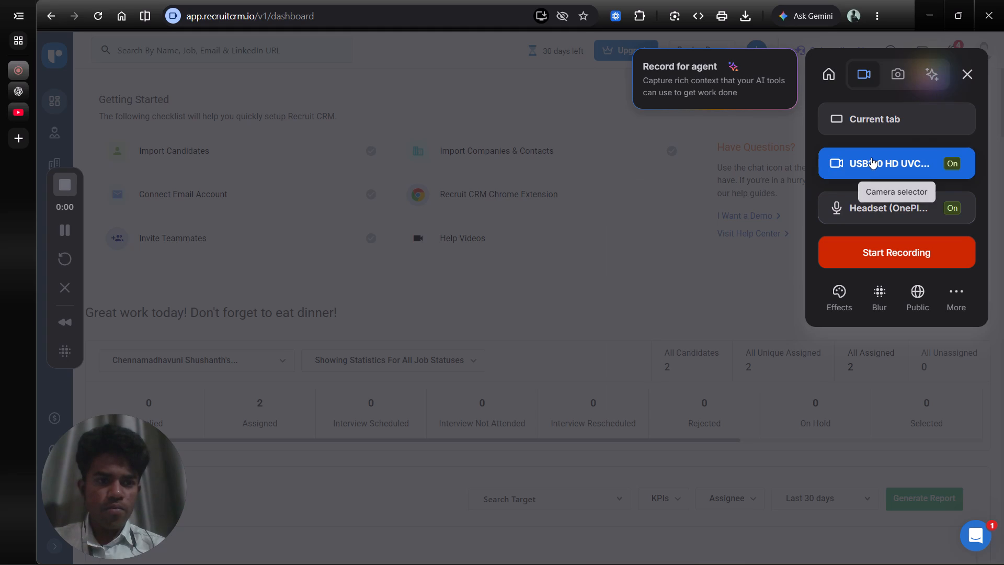
click(871, 157)
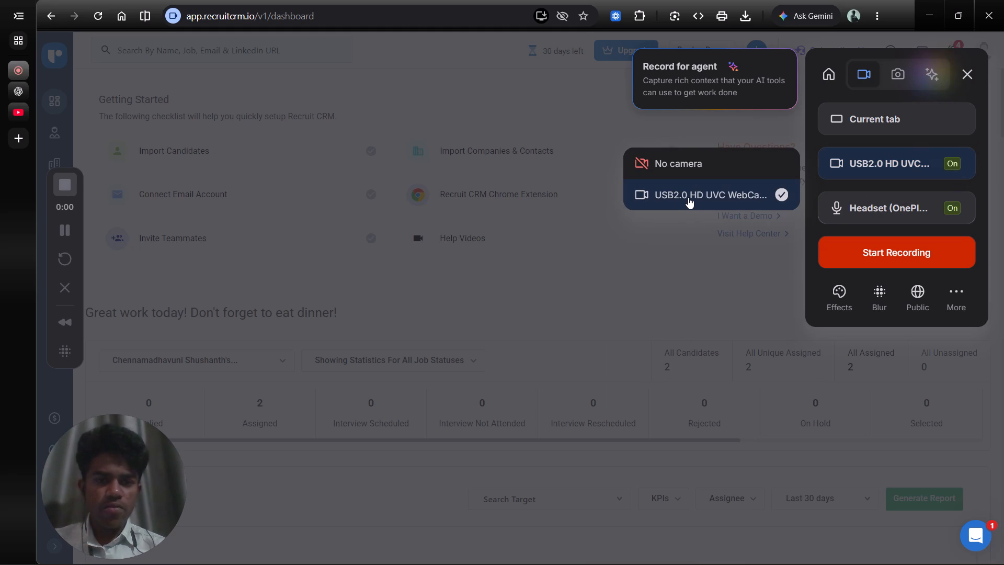
click(688, 197)
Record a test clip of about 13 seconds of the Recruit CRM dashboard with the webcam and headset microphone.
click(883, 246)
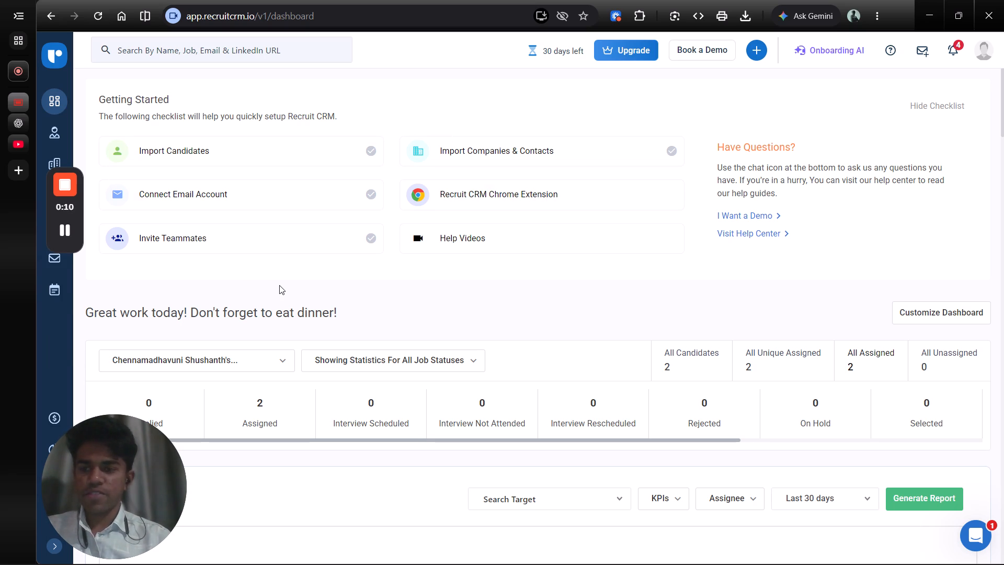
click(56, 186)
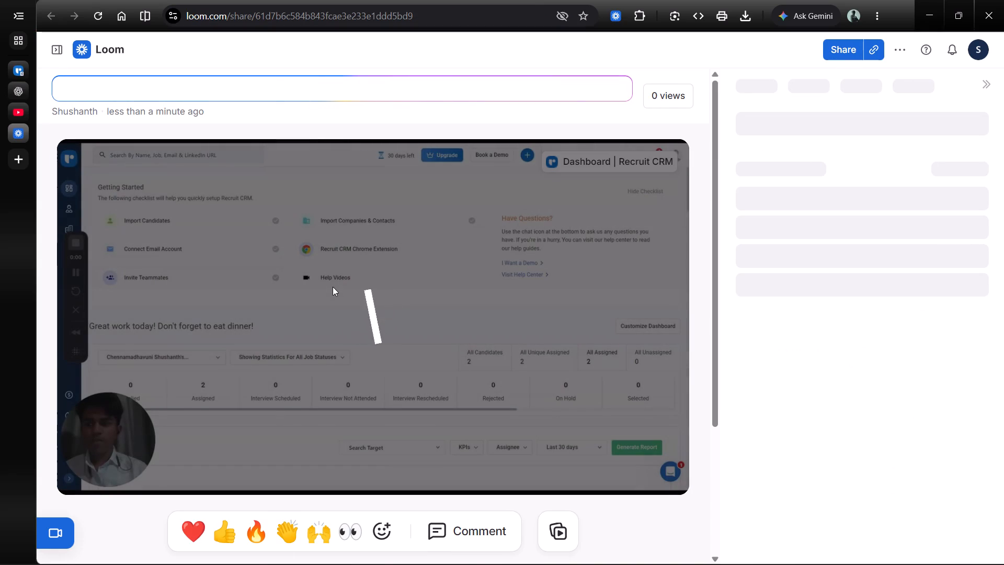
Play back the dashboard test clip several times to check the headset sound and webcam picture.
scroll(508, 412, down, 1)
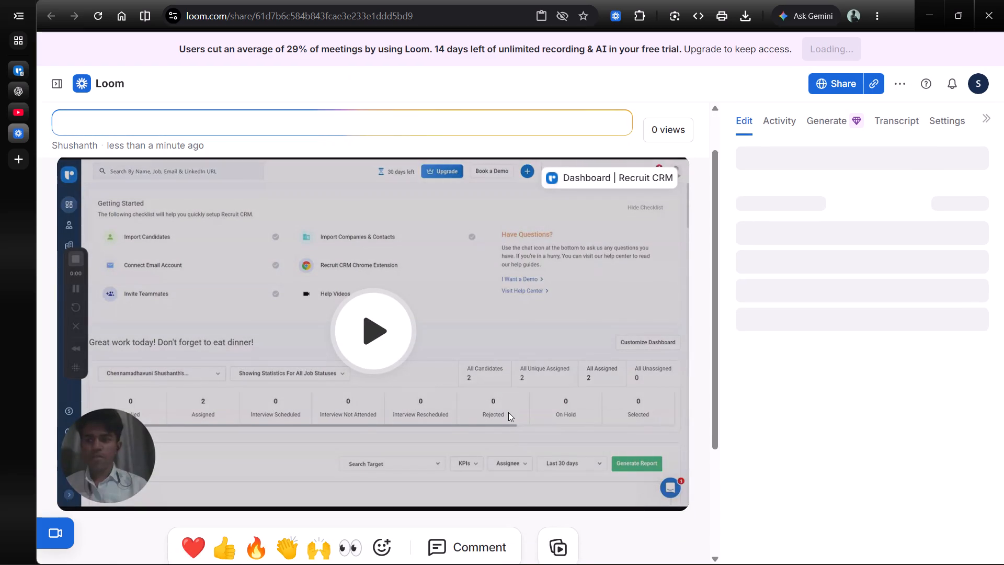
scroll(508, 412, down, 1)
click(370, 290)
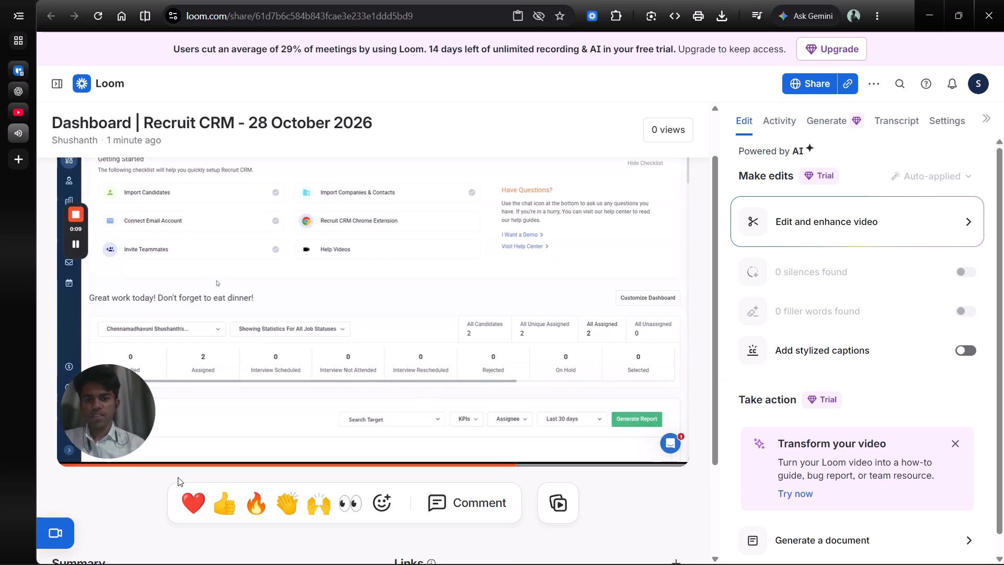
click(146, 455)
click(146, 455)
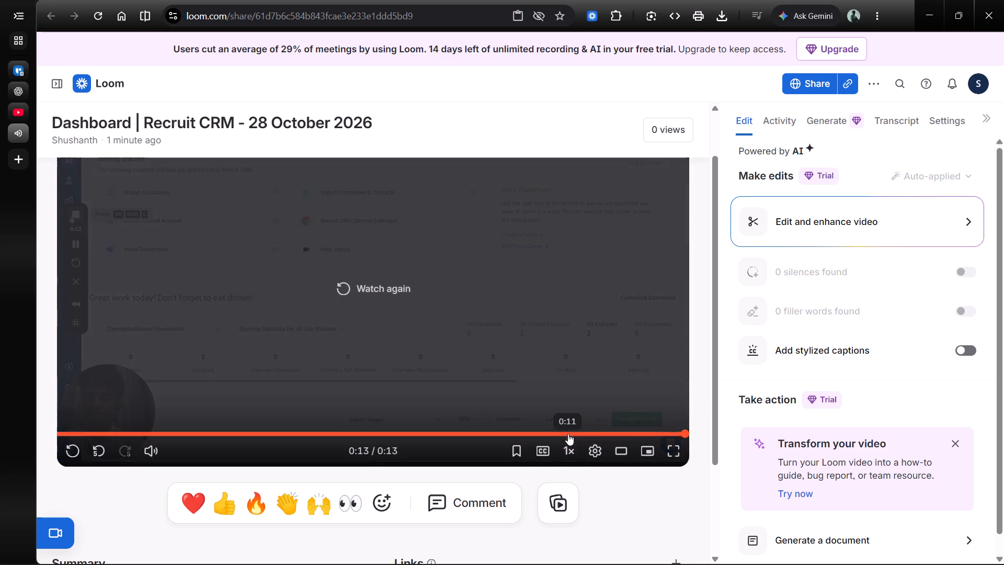
click(371, 288)
click(345, 291)
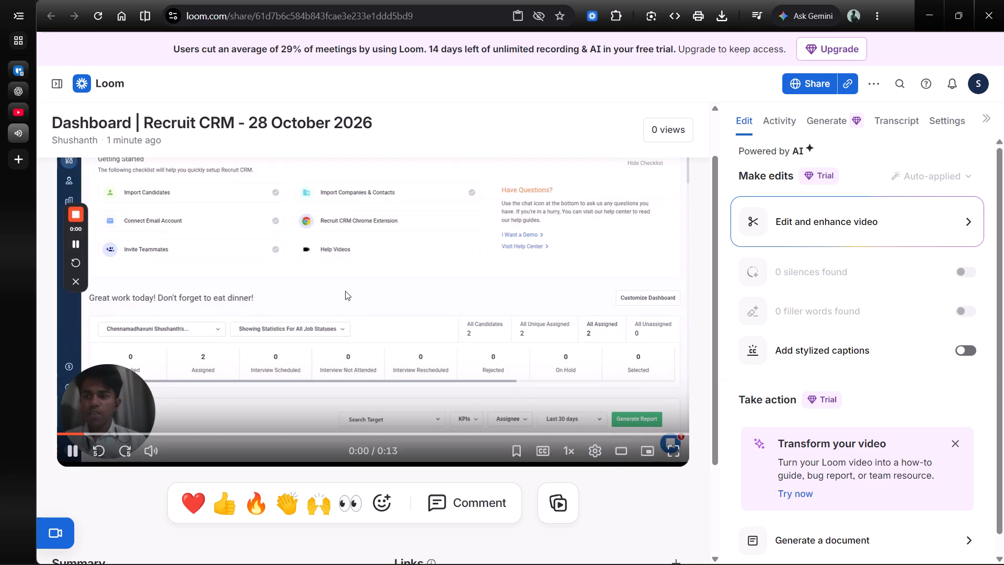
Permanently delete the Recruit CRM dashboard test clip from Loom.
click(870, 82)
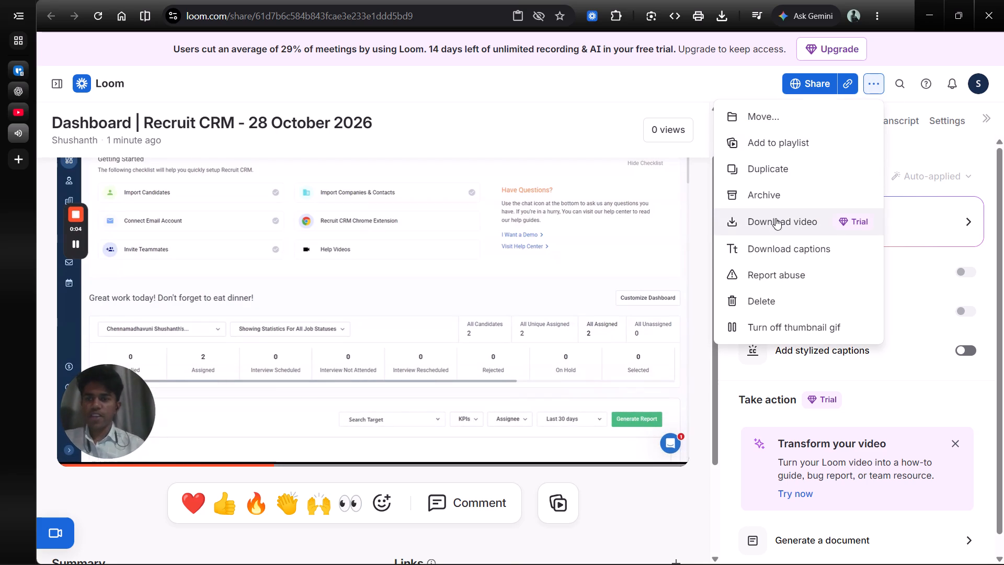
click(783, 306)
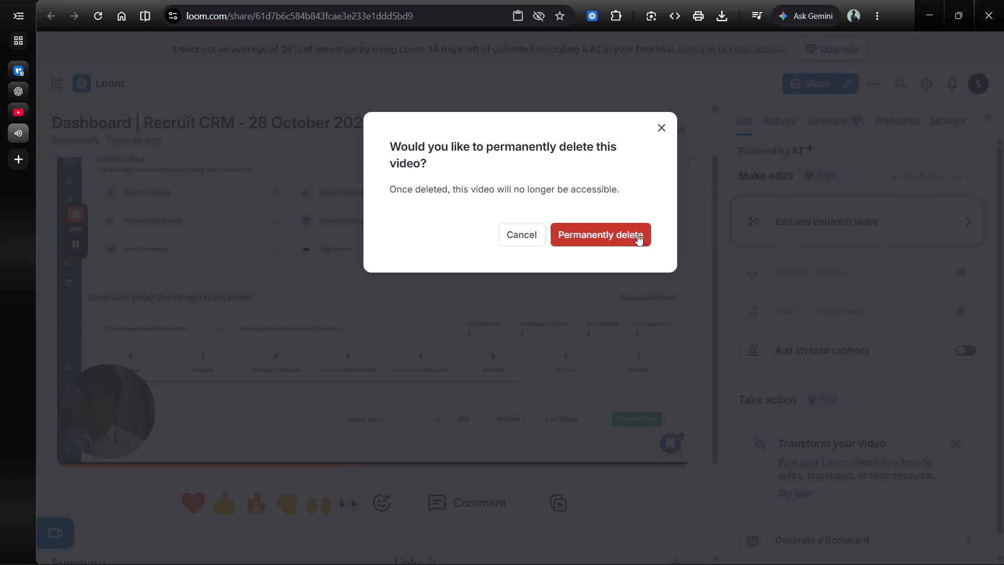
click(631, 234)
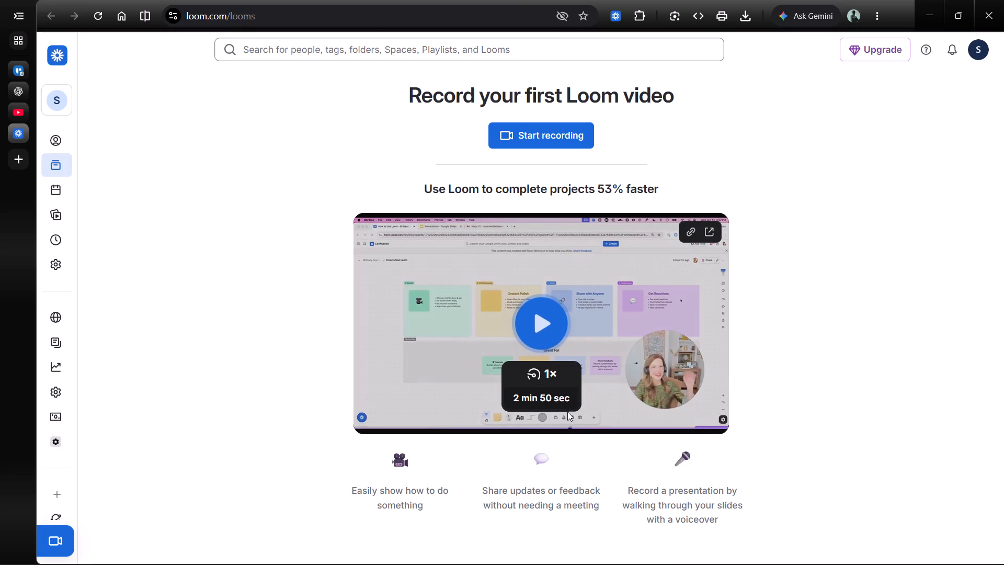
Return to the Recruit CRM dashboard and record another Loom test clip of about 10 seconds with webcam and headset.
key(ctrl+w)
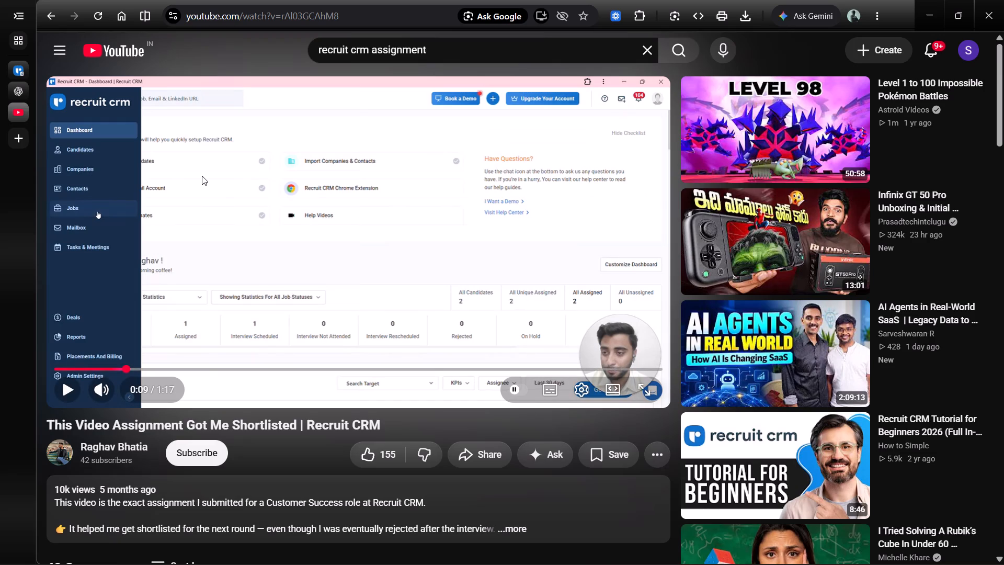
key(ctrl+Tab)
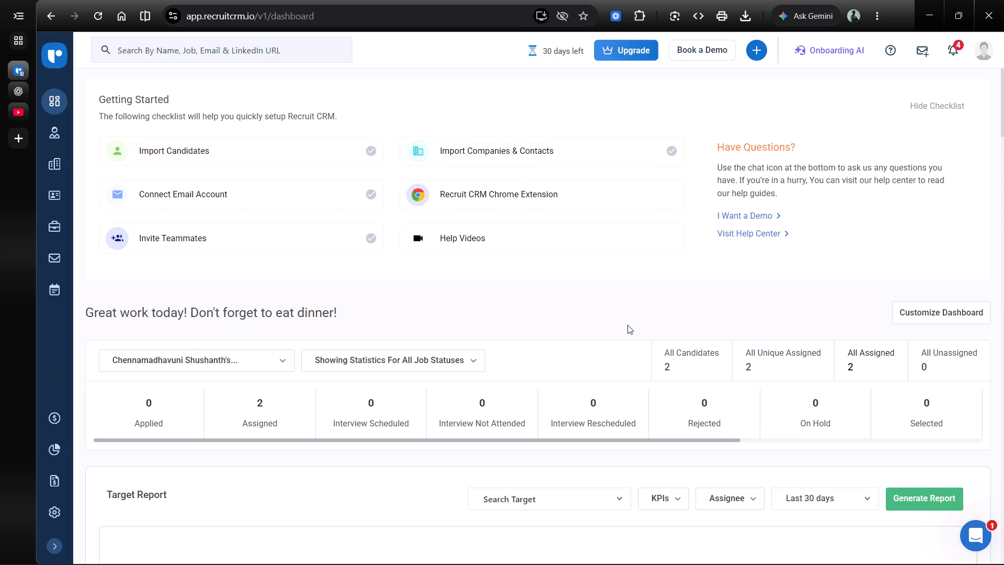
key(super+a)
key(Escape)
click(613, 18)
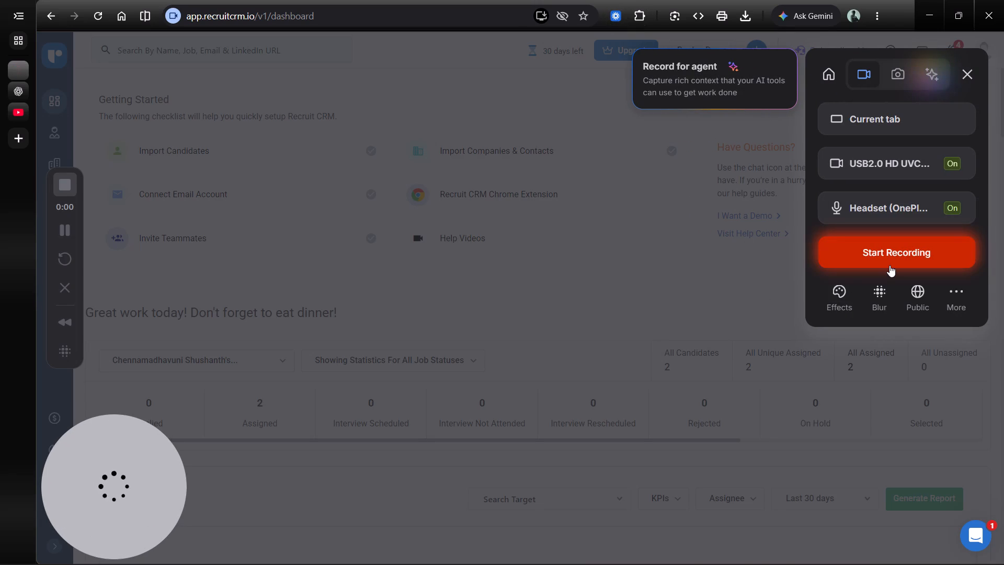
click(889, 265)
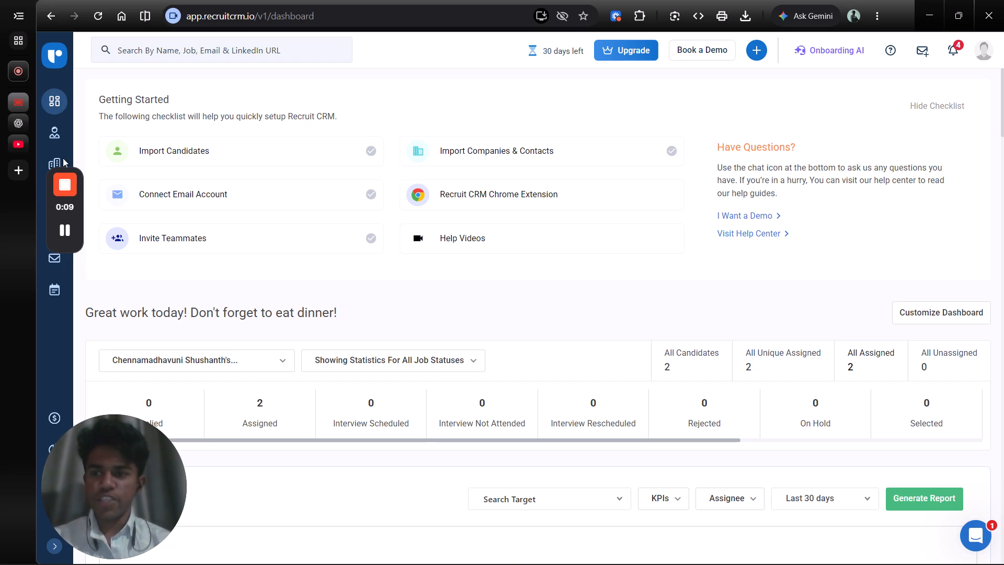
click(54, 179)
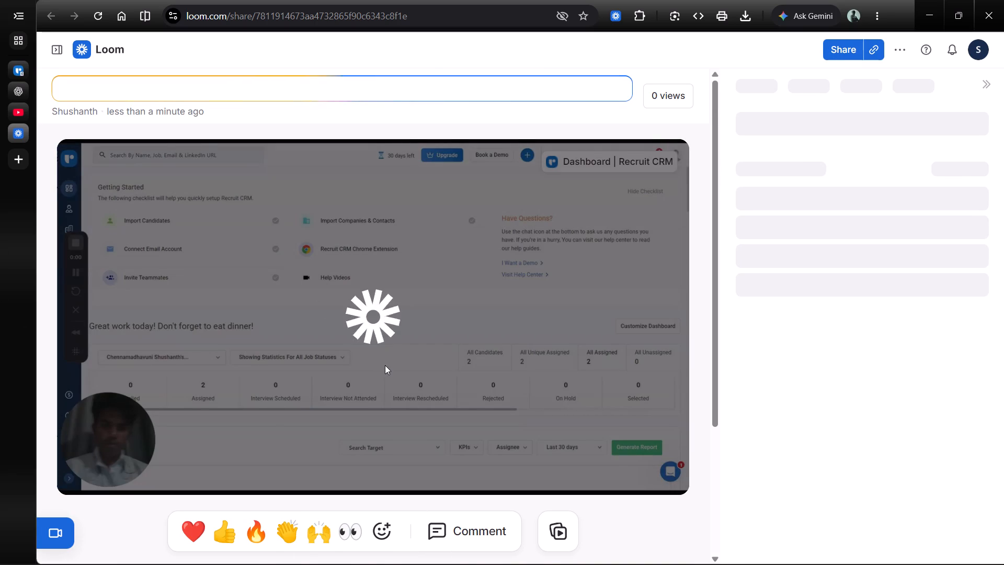
Play back the new dashboard test clip in full to check its sound and picture, and dismiss the filler-word tip.
scroll(385, 365, down, 1)
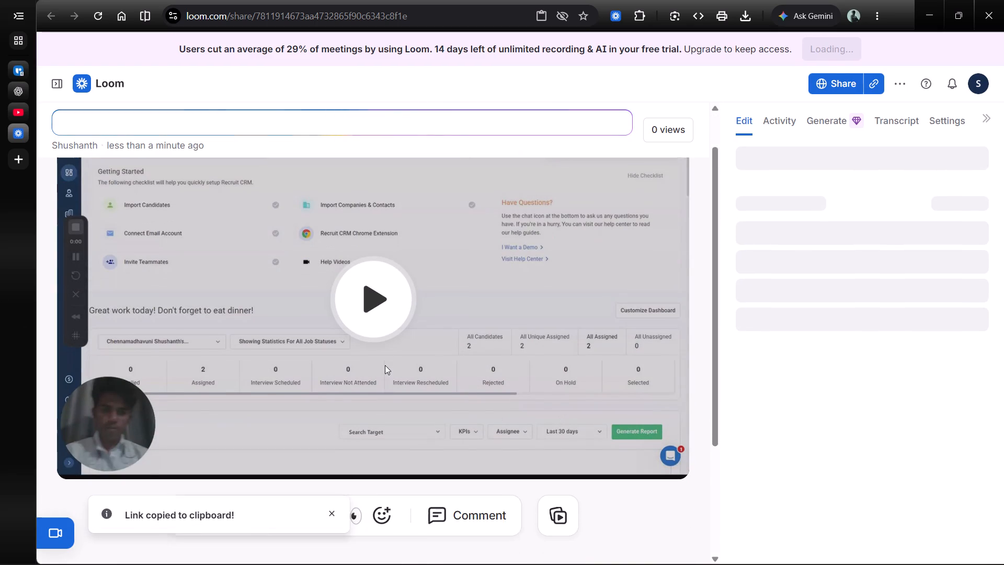
scroll(385, 365, down, 1)
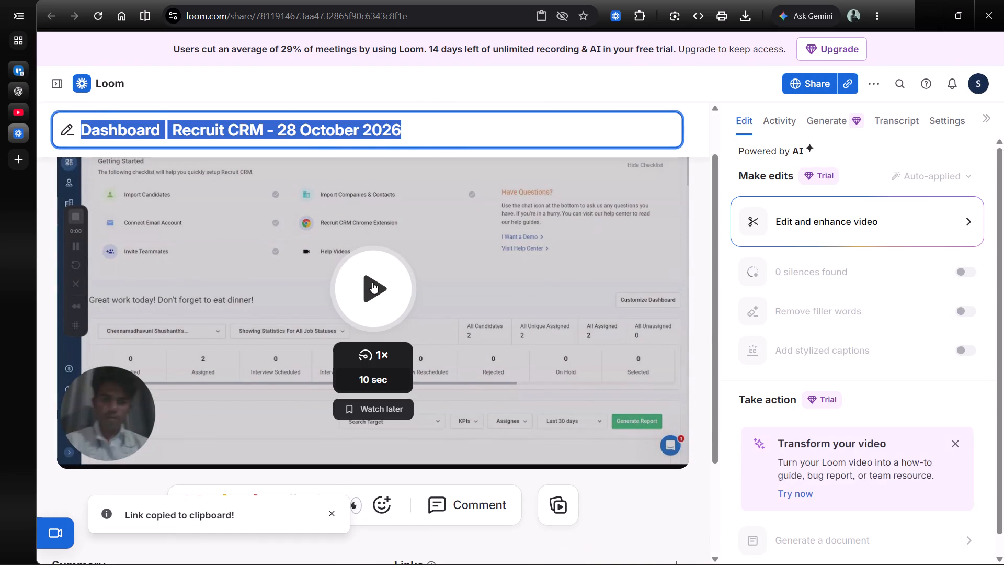
click(372, 282)
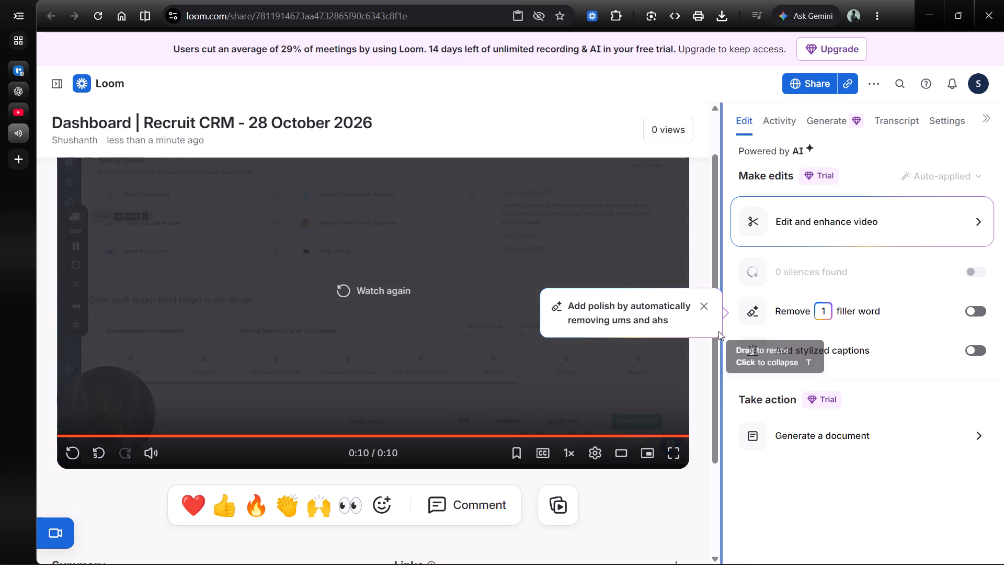
click(704, 309)
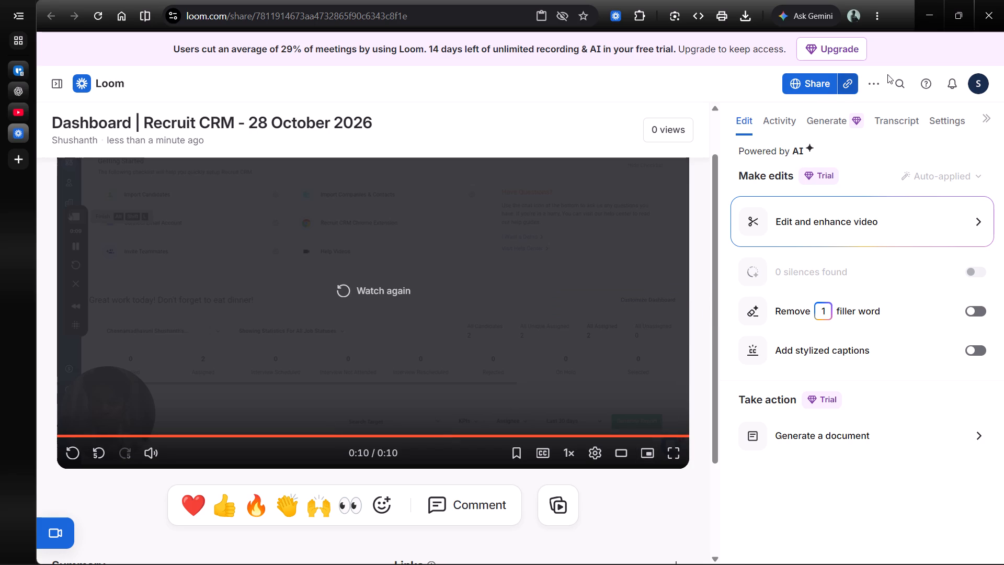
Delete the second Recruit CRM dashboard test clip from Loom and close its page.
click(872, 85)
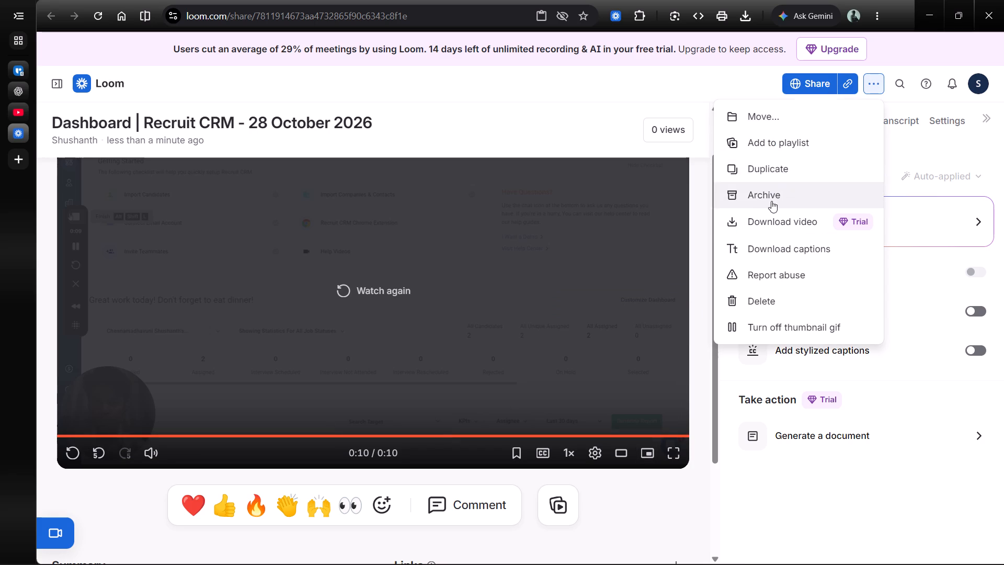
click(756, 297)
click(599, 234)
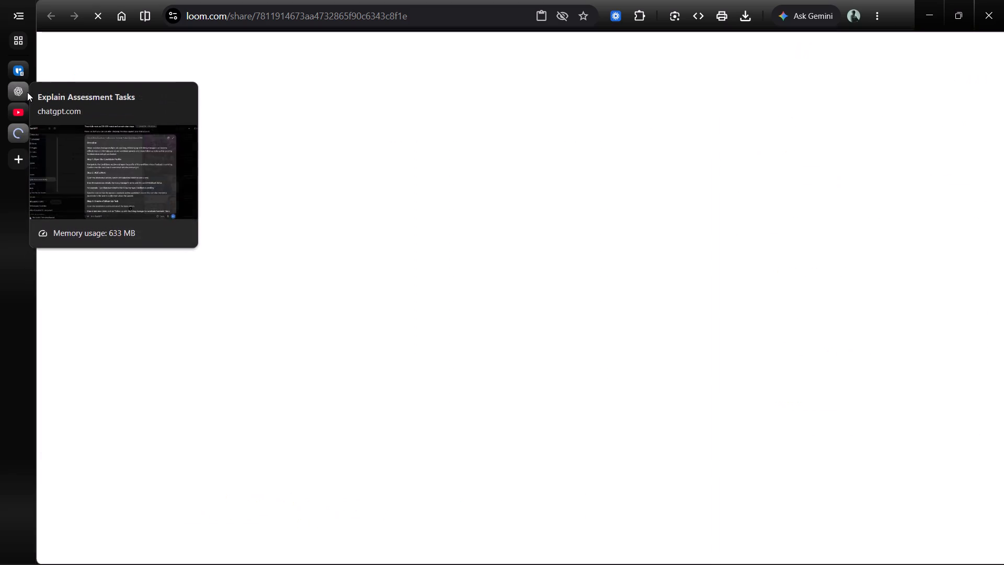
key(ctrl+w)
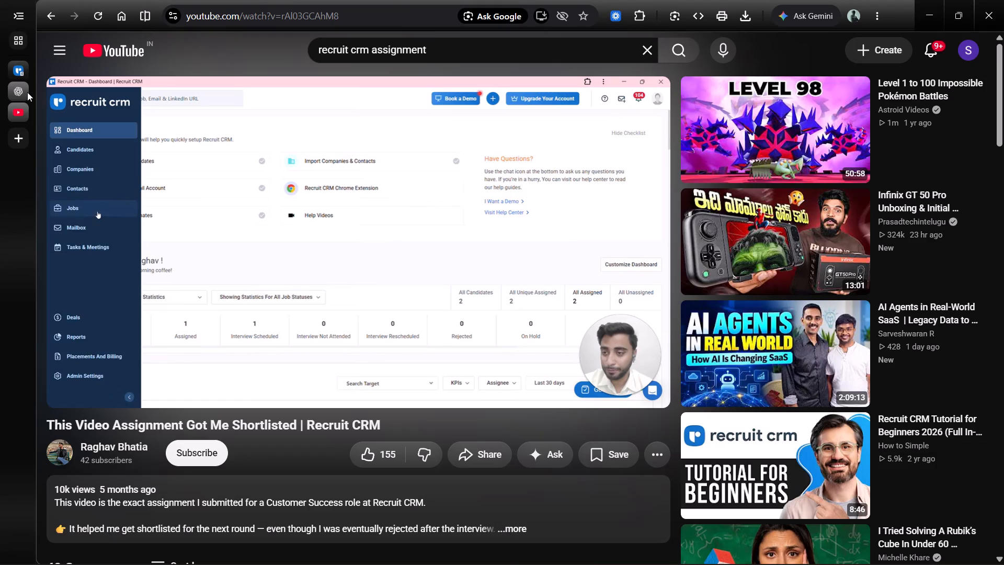
key(ctrl+Tab)
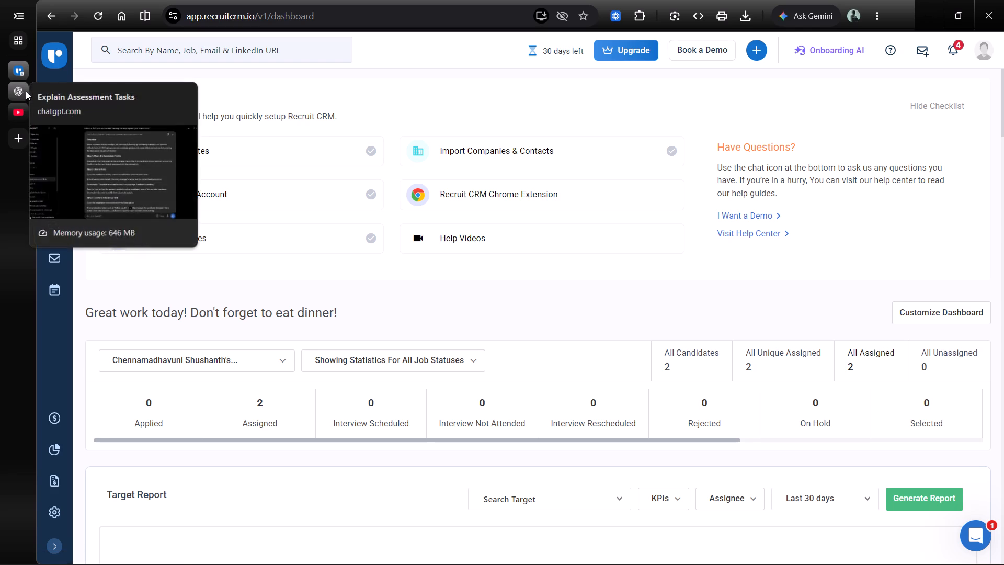
click(17, 111)
click(17, 111)
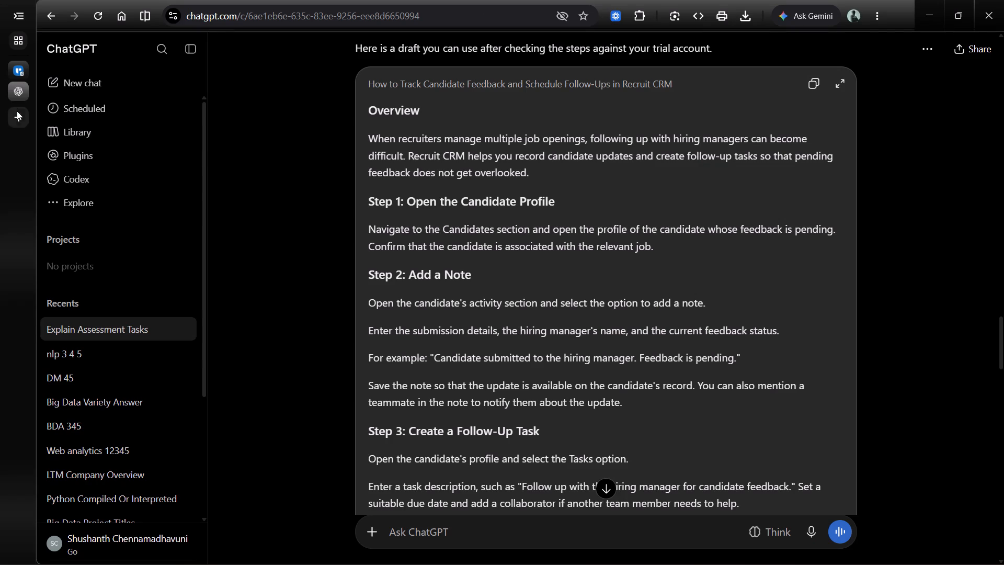
click(17, 94)
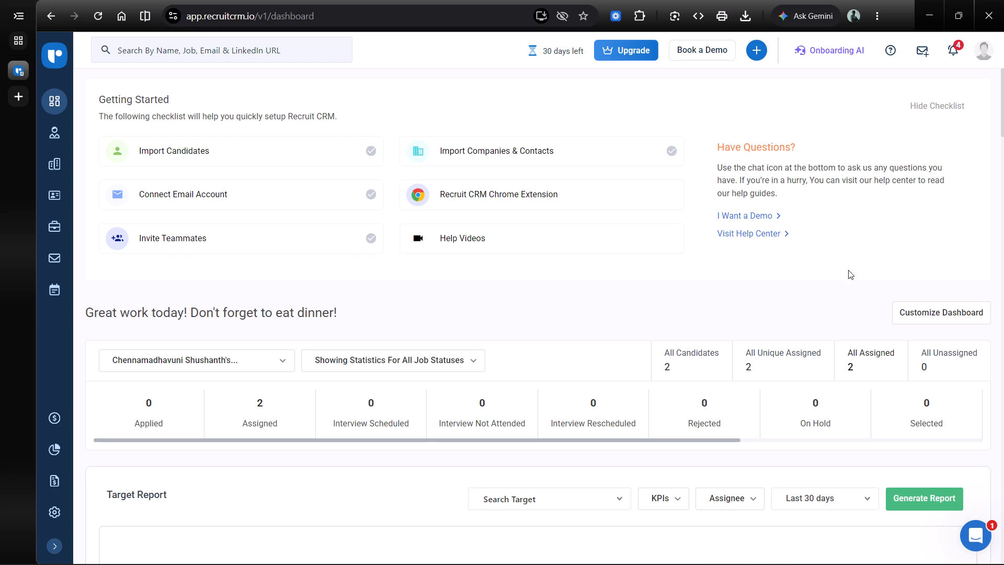
Open the Loom recorder over the Recruit CRM dashboard.
click(612, 14)
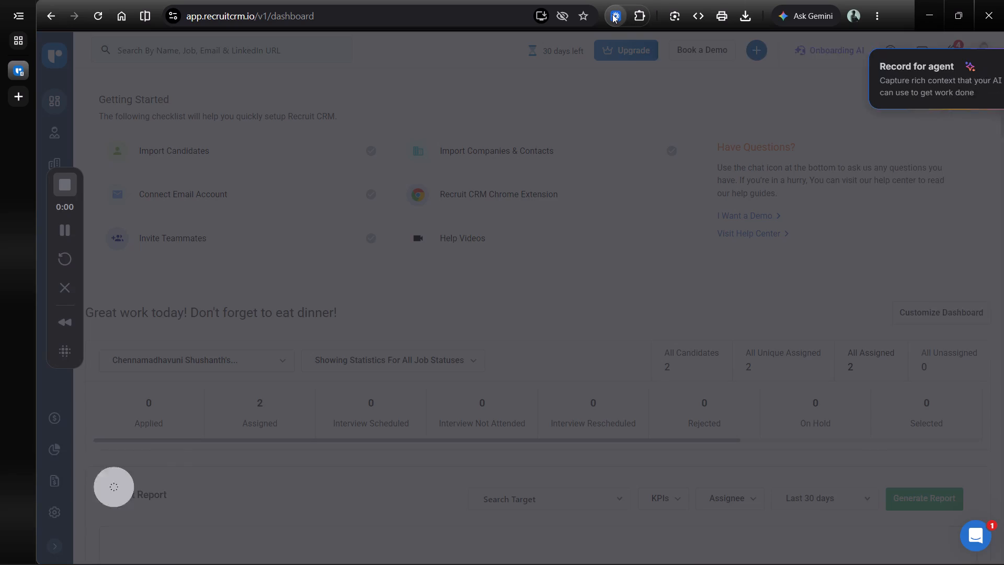
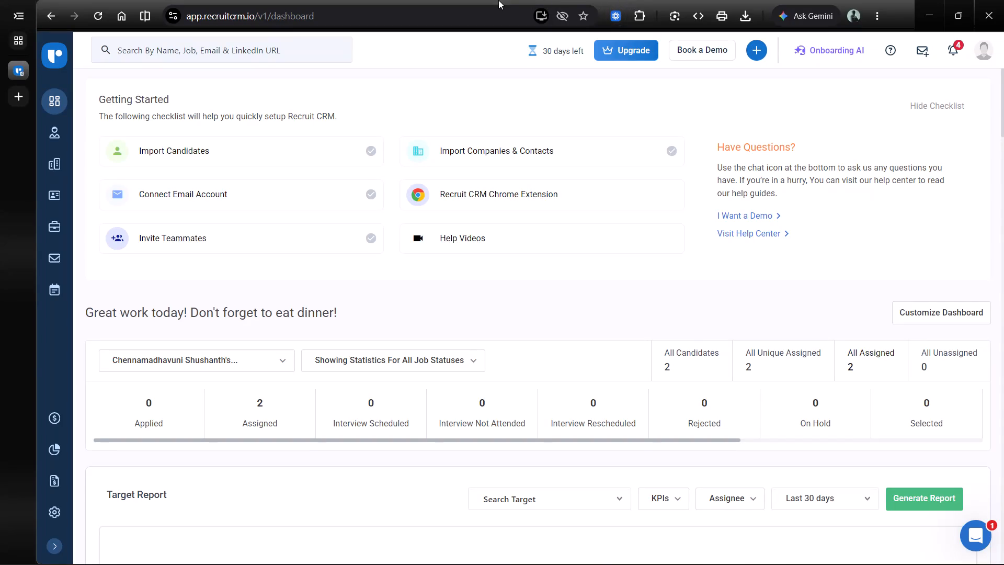
Bring up the Loom recorder on the Recruit CRM dashboard, ready for a current-tab recording with camera and microphone.
click(610, 12)
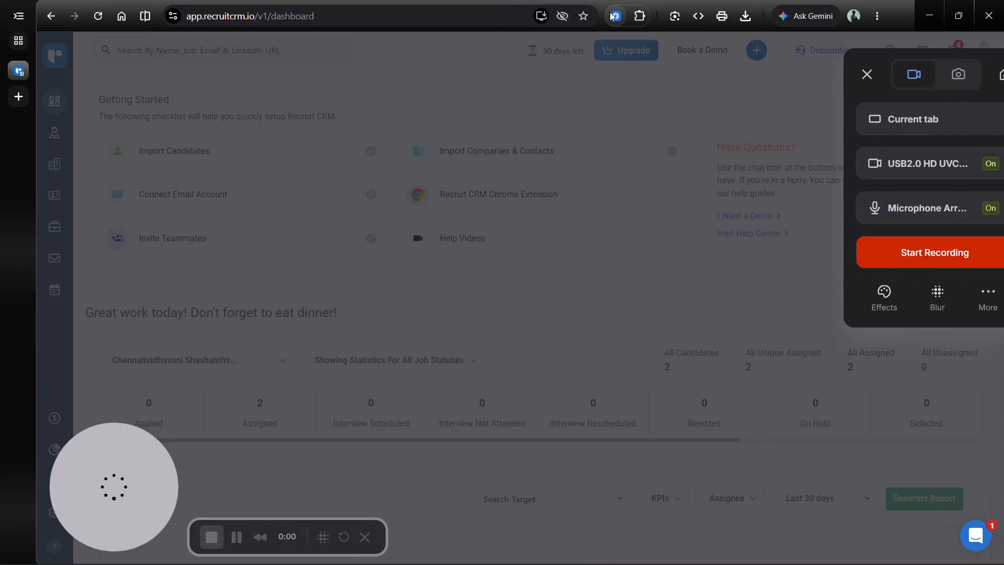
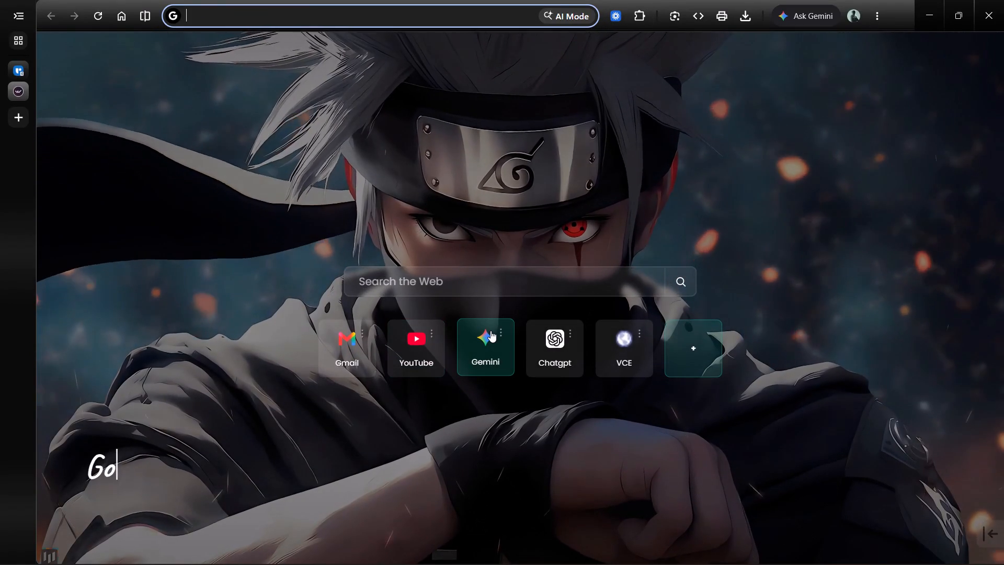
Close the blank new tab and return to the Recruit CRM dashboard.
key(ctrl+w)
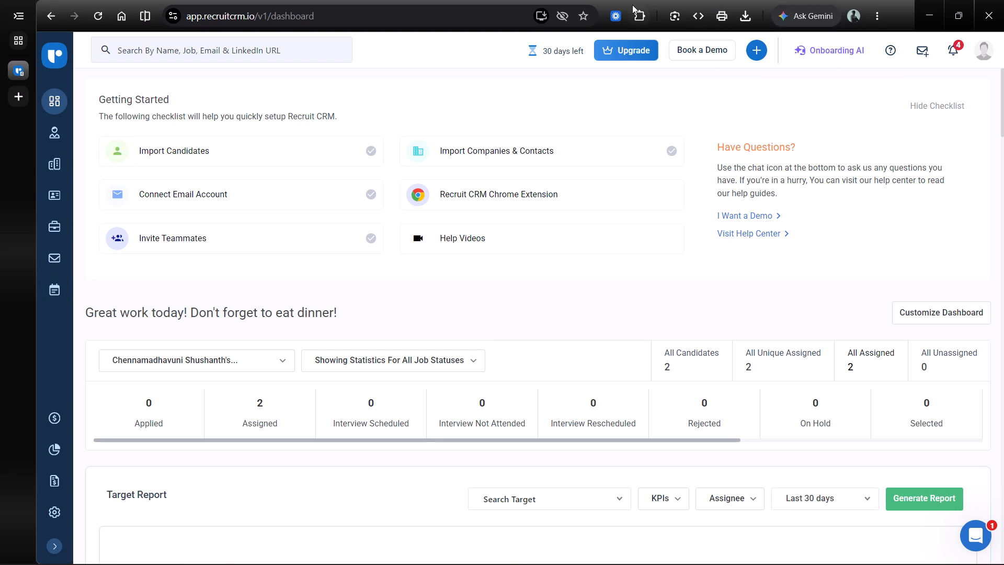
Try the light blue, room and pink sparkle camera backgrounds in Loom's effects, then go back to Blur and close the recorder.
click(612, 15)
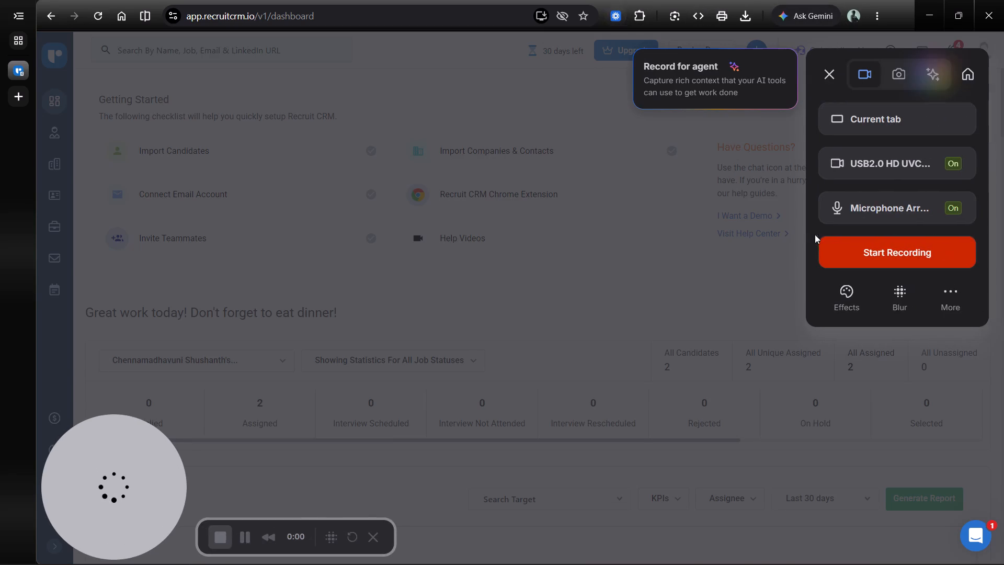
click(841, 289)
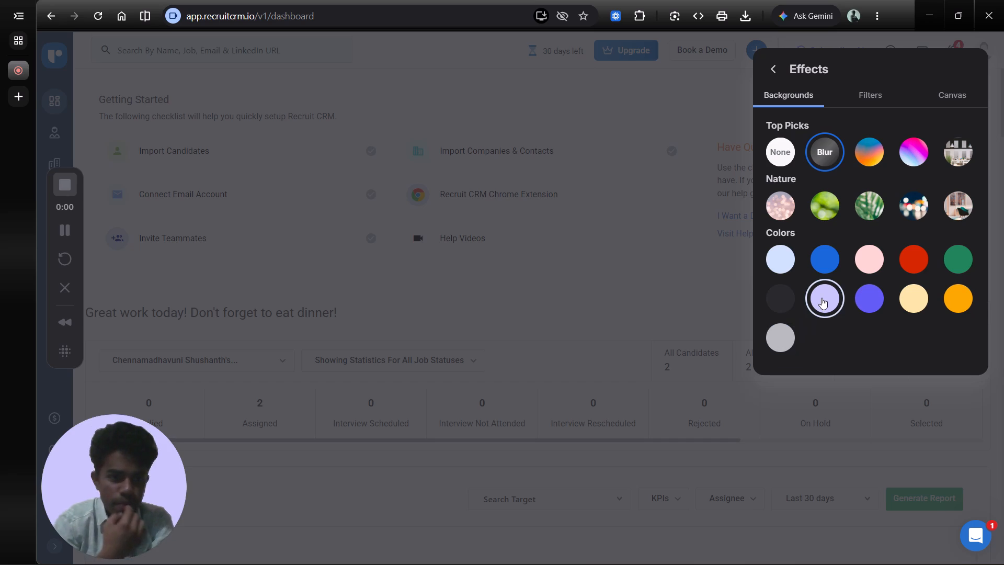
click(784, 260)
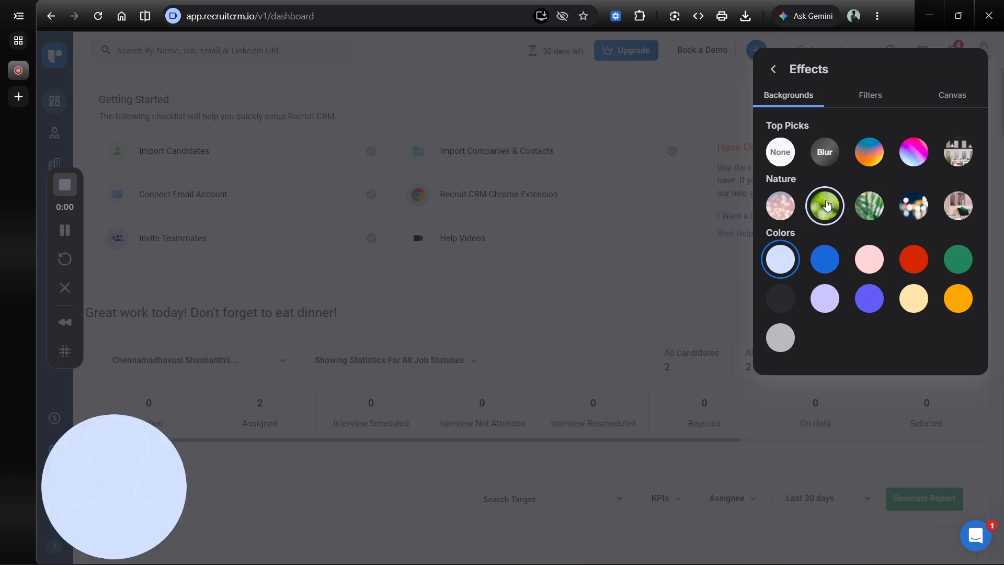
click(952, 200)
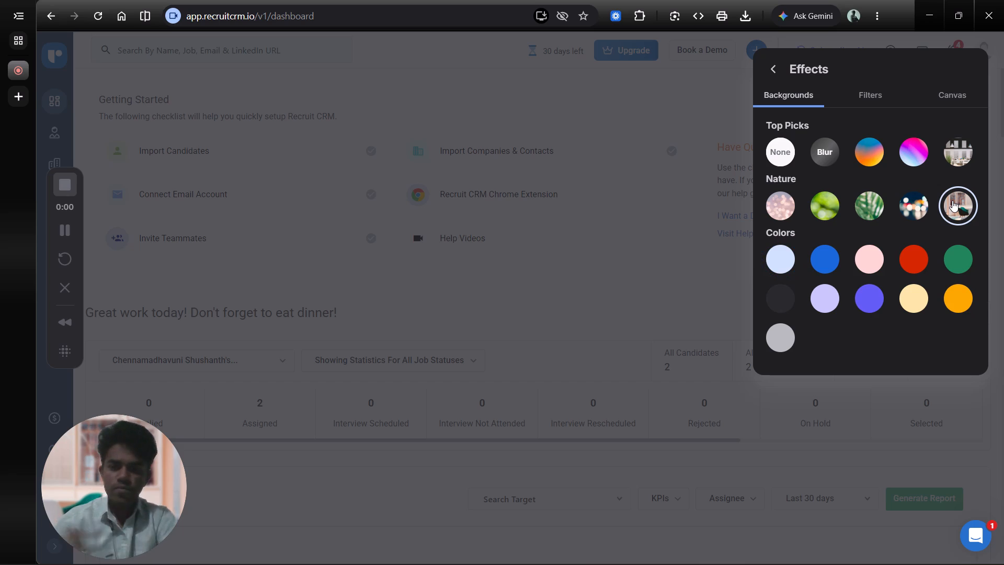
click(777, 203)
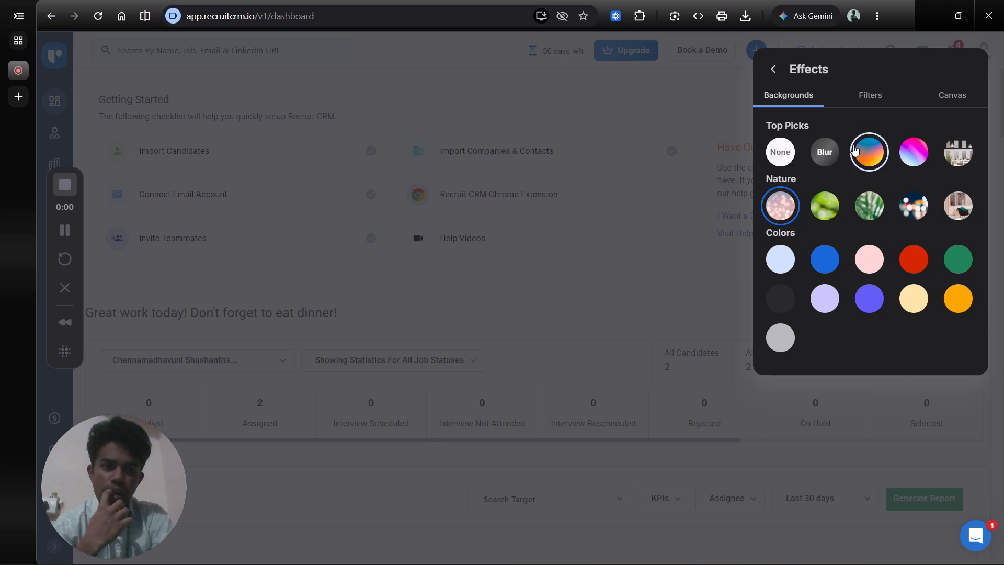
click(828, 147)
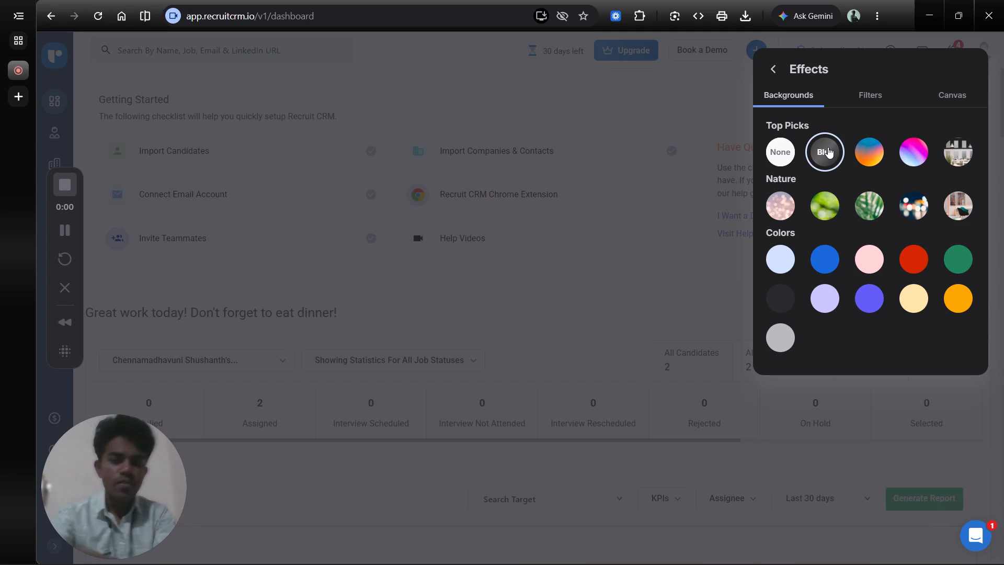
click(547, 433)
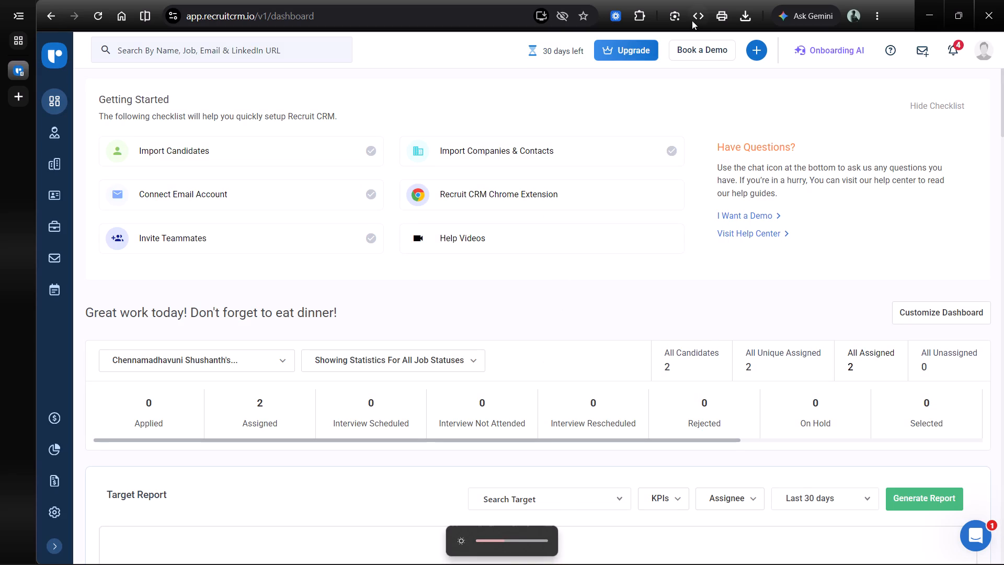
Reopen the Loom recorder to check the camera preview with the Blur background, then dismiss it.
click(610, 13)
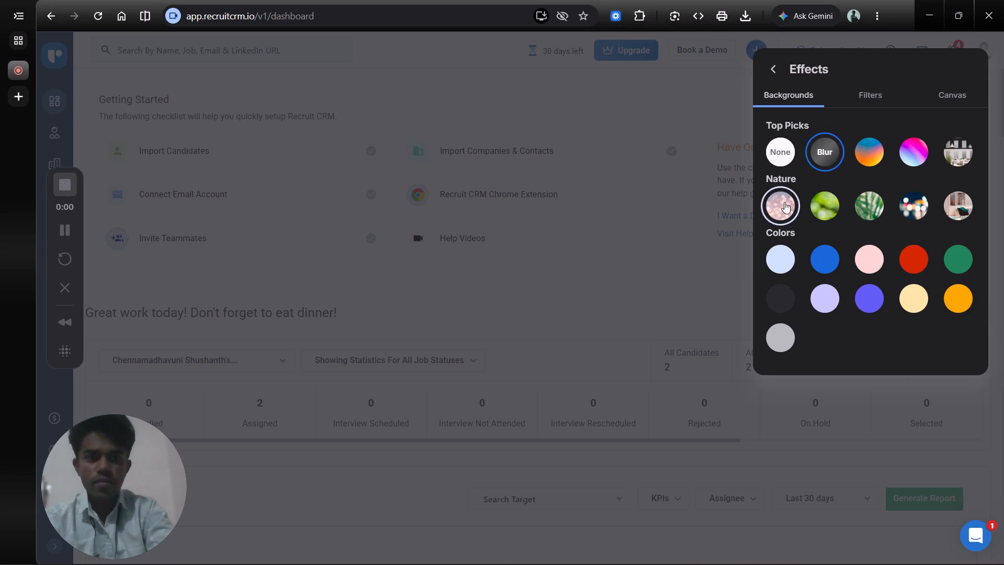
key(Escape)
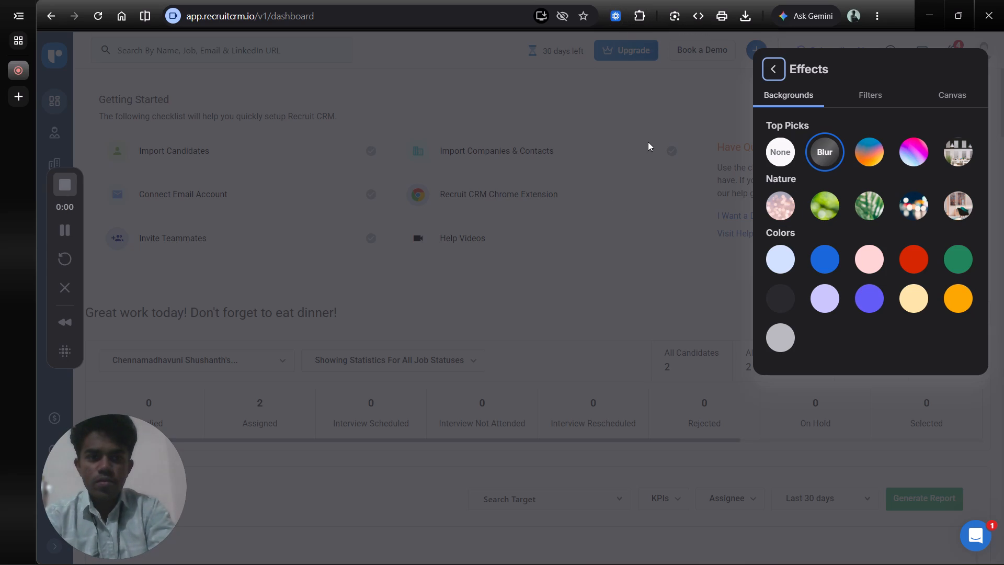
click(648, 141)
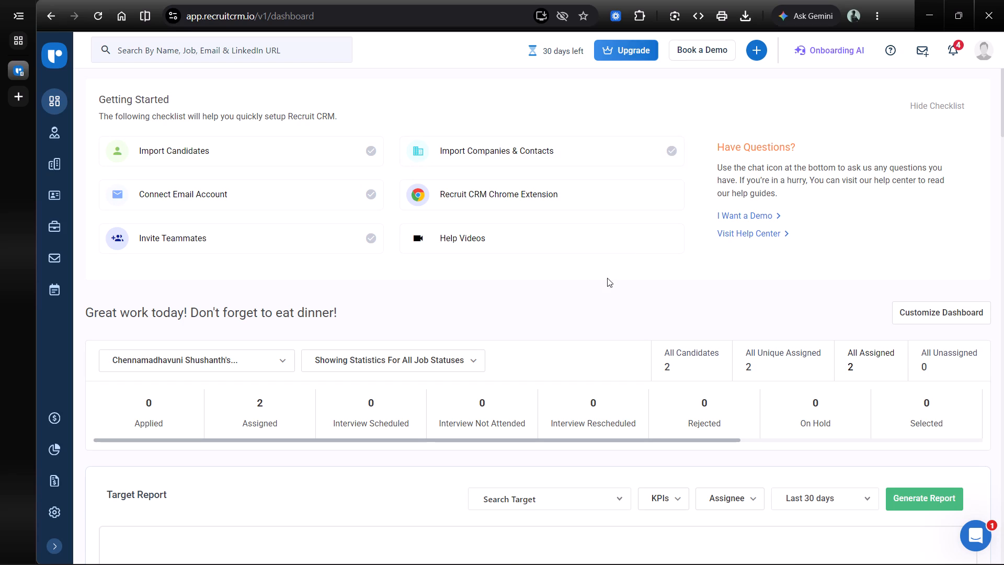
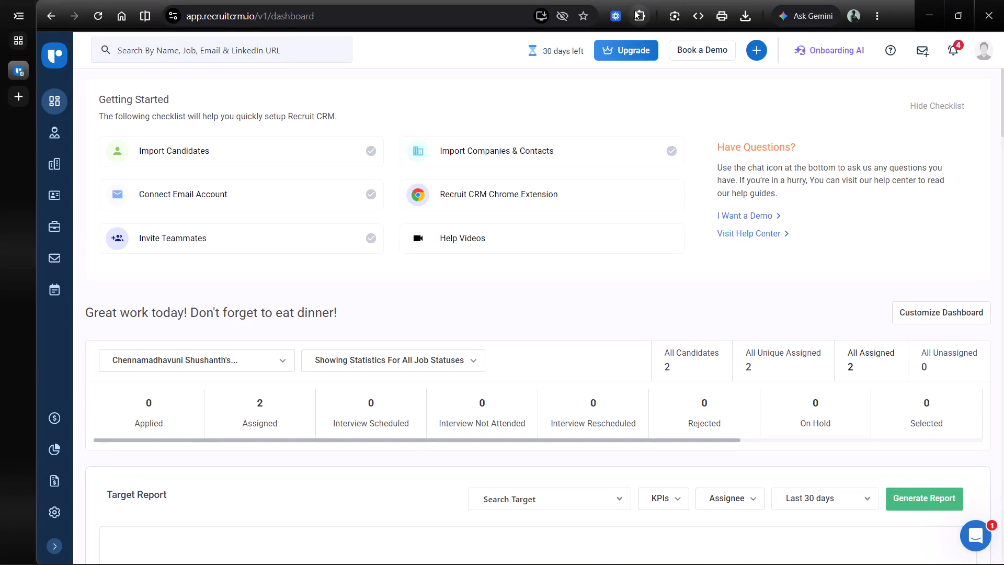
Open the Loom recorder over the dashboard to check the camera preview, then dismiss it.
click(614, 13)
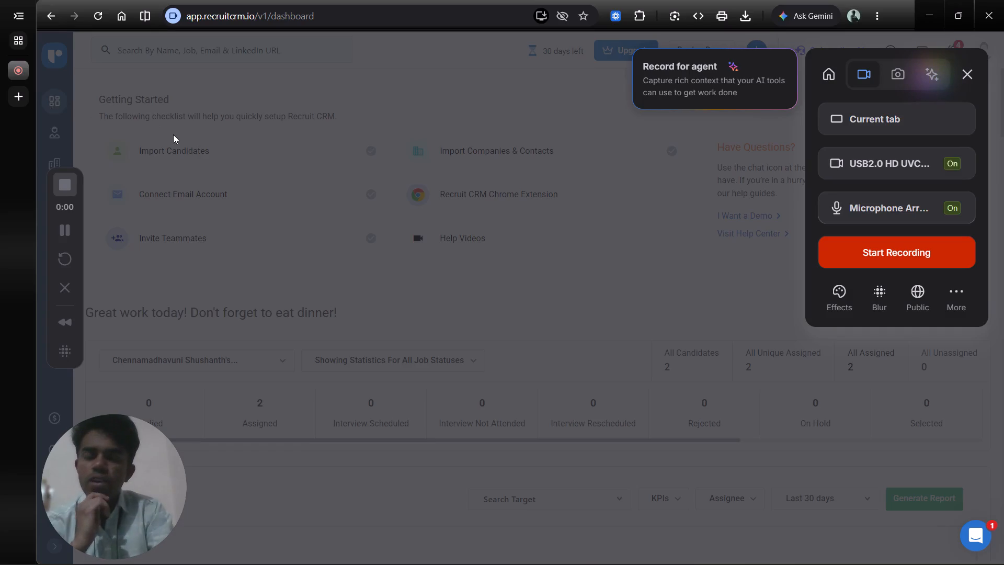
click(100, 136)
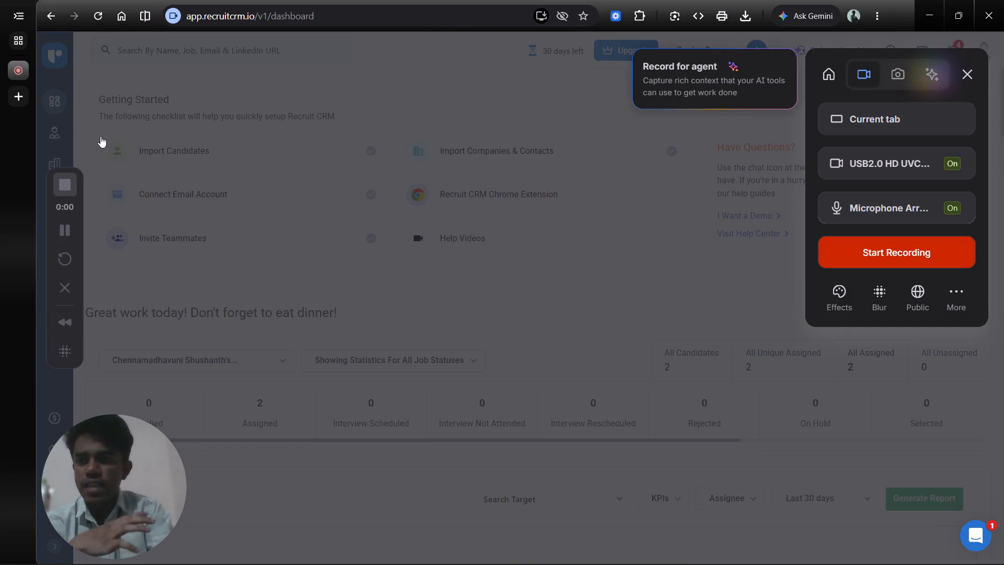
Open the first candidate's profile from the candidate list, go back to the list, and reopen the profile.
click(56, 128)
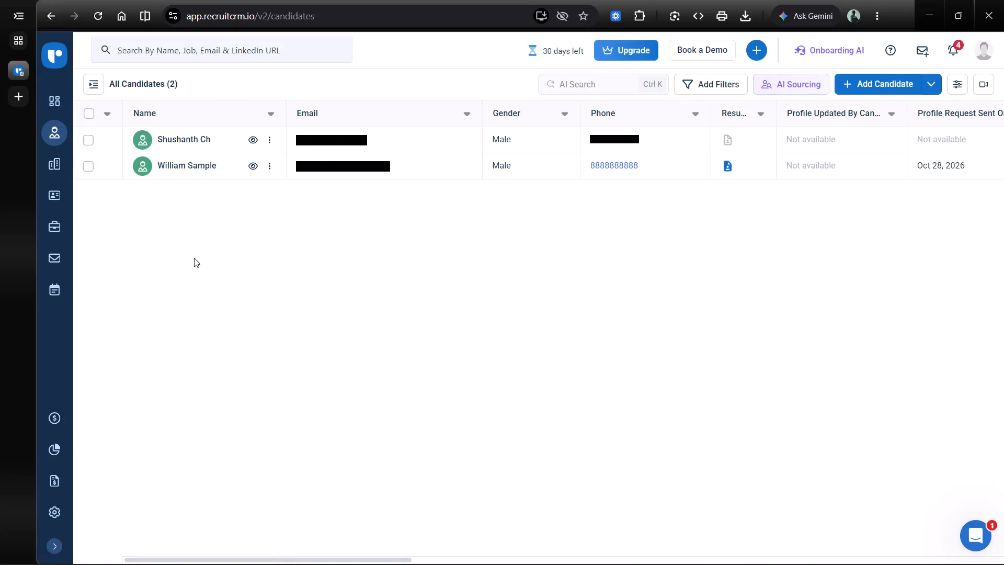
click(164, 132)
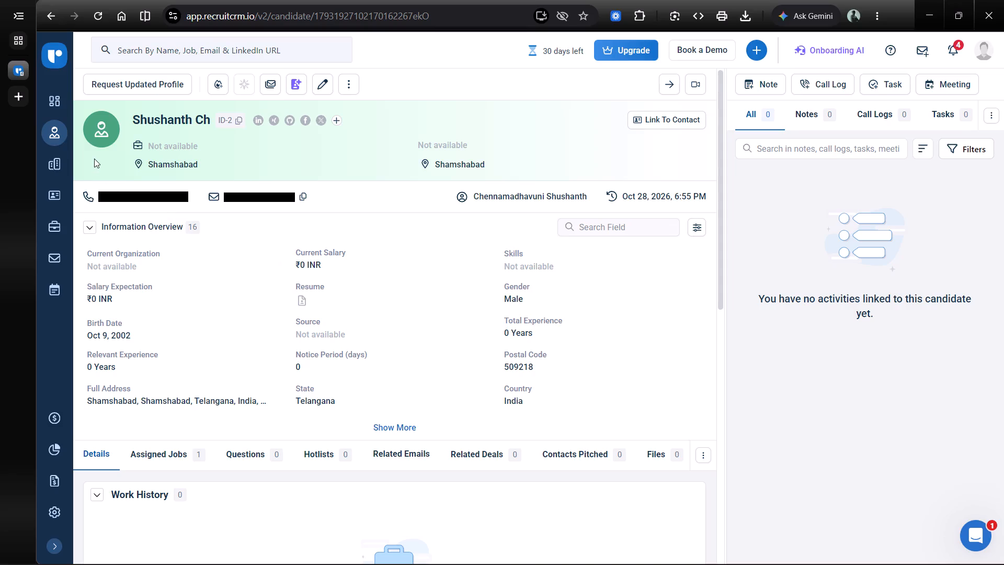
click(50, 130)
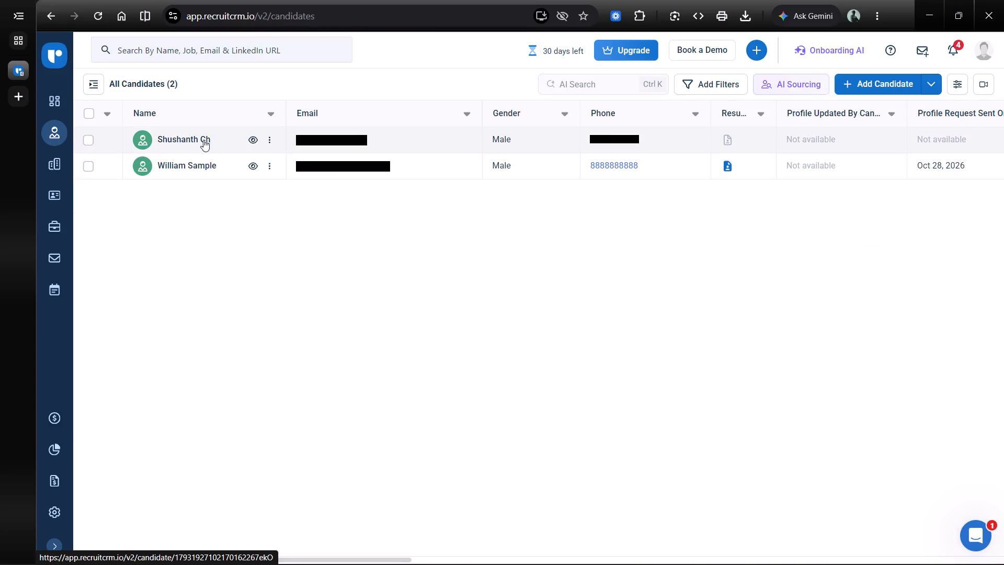
click(191, 136)
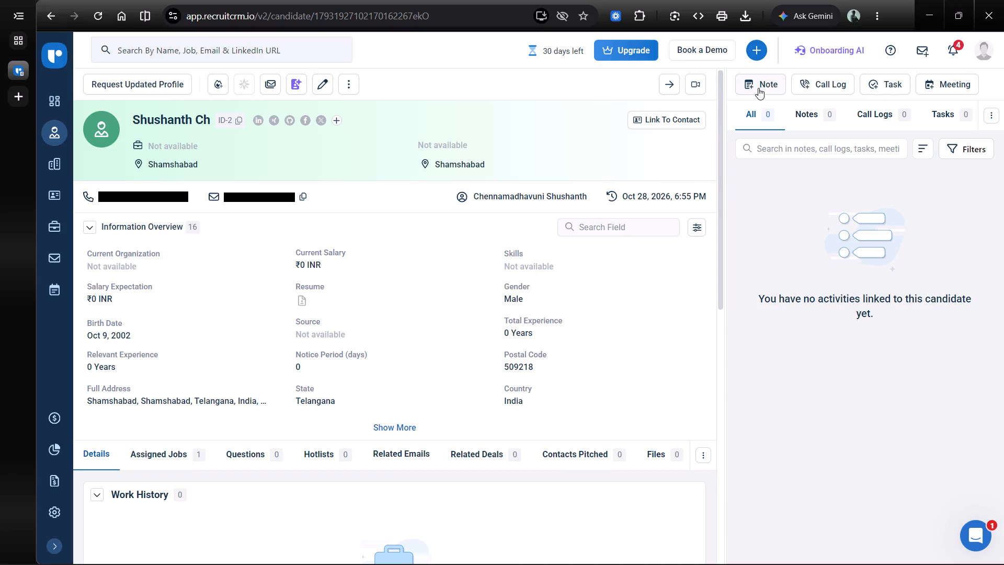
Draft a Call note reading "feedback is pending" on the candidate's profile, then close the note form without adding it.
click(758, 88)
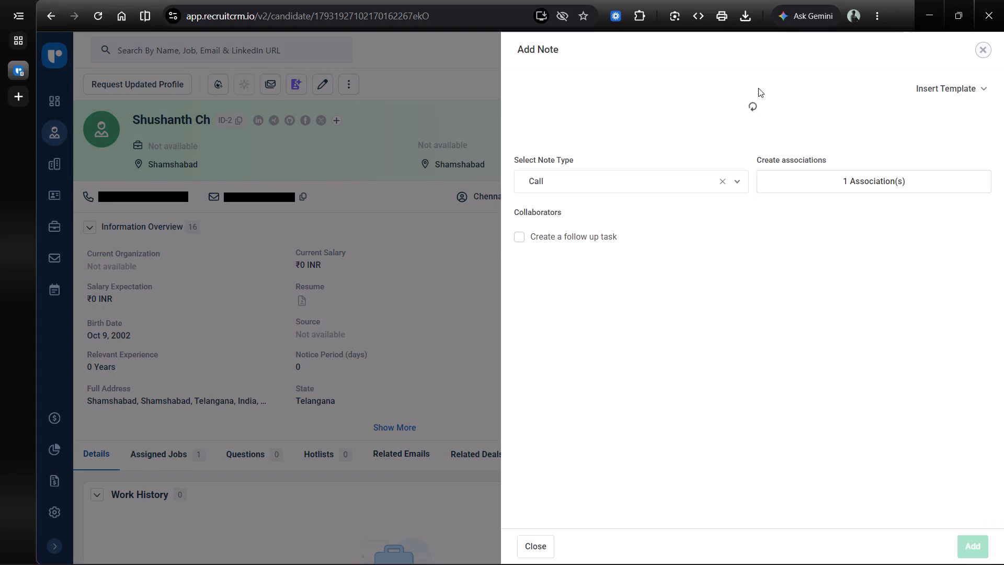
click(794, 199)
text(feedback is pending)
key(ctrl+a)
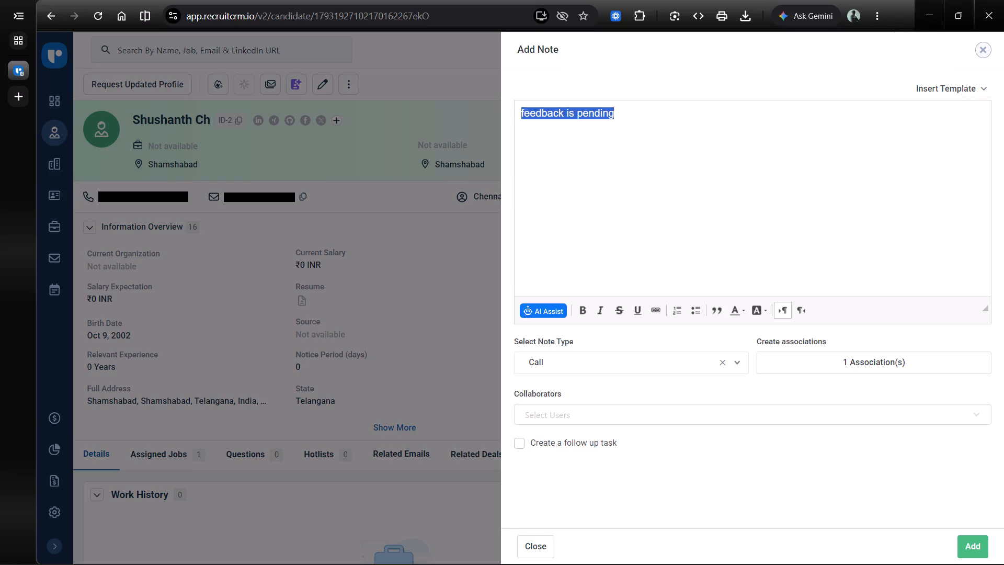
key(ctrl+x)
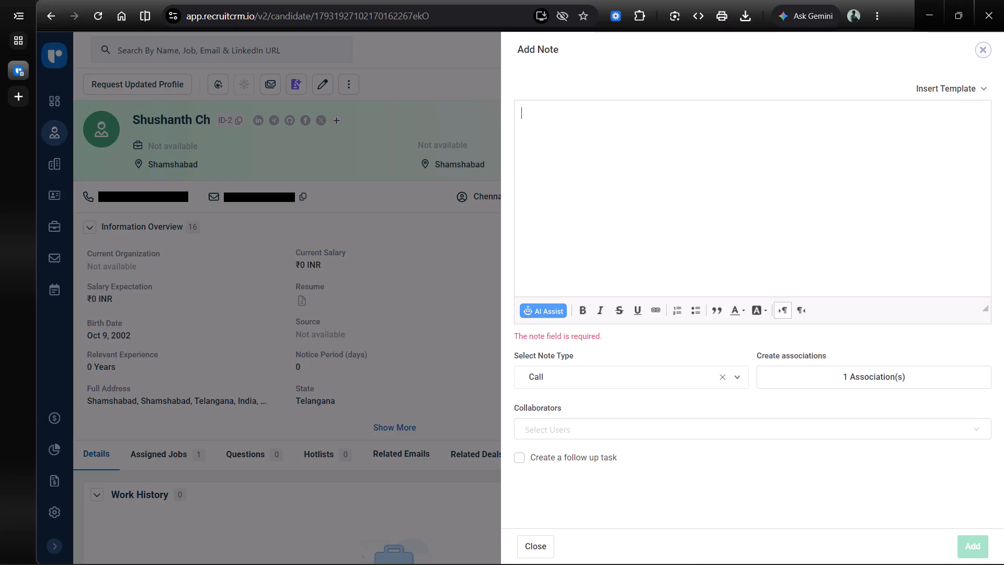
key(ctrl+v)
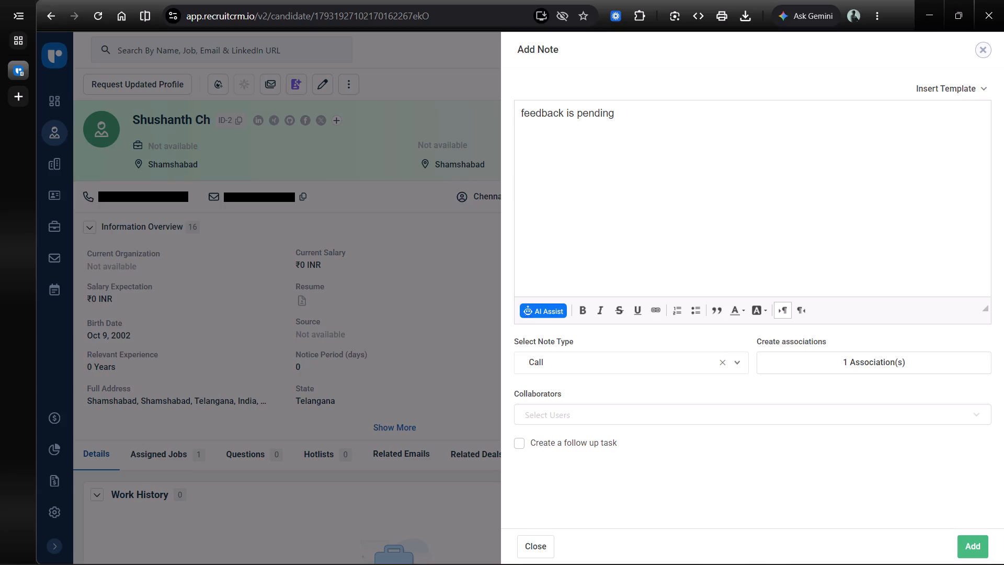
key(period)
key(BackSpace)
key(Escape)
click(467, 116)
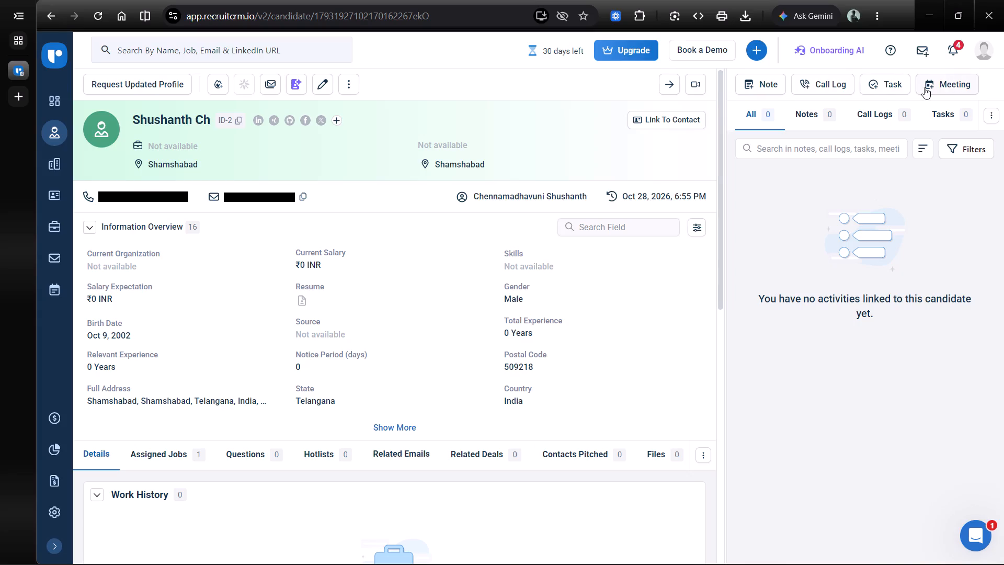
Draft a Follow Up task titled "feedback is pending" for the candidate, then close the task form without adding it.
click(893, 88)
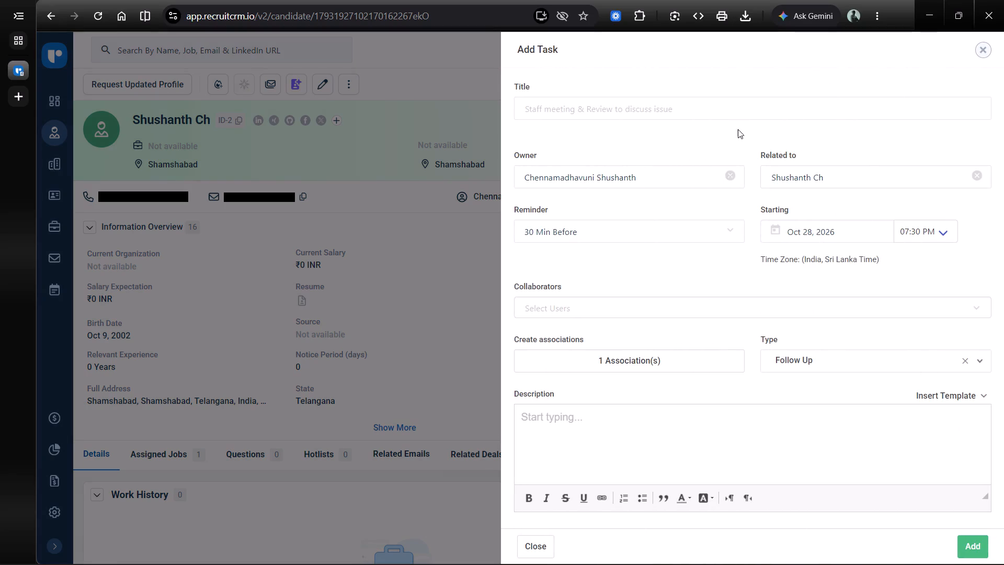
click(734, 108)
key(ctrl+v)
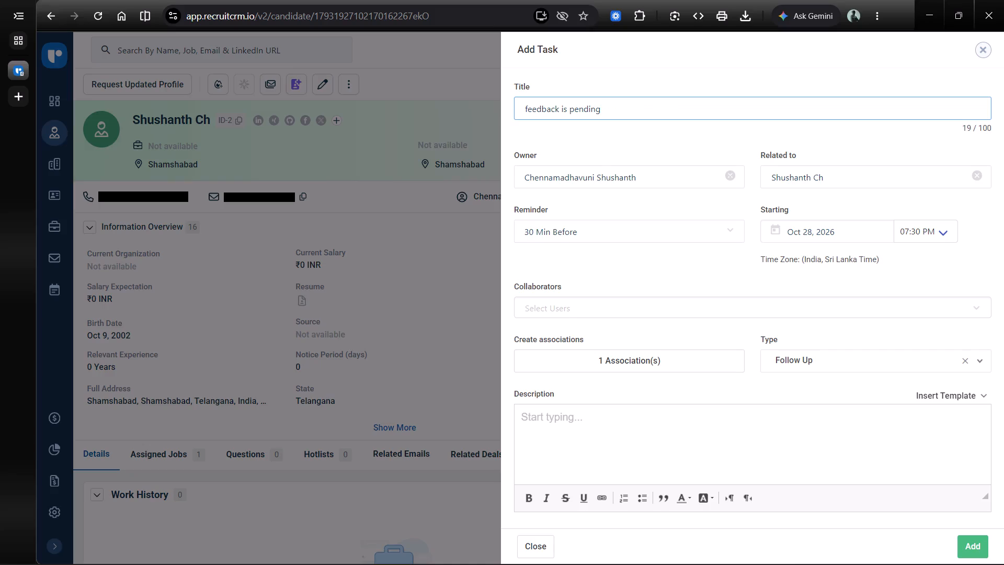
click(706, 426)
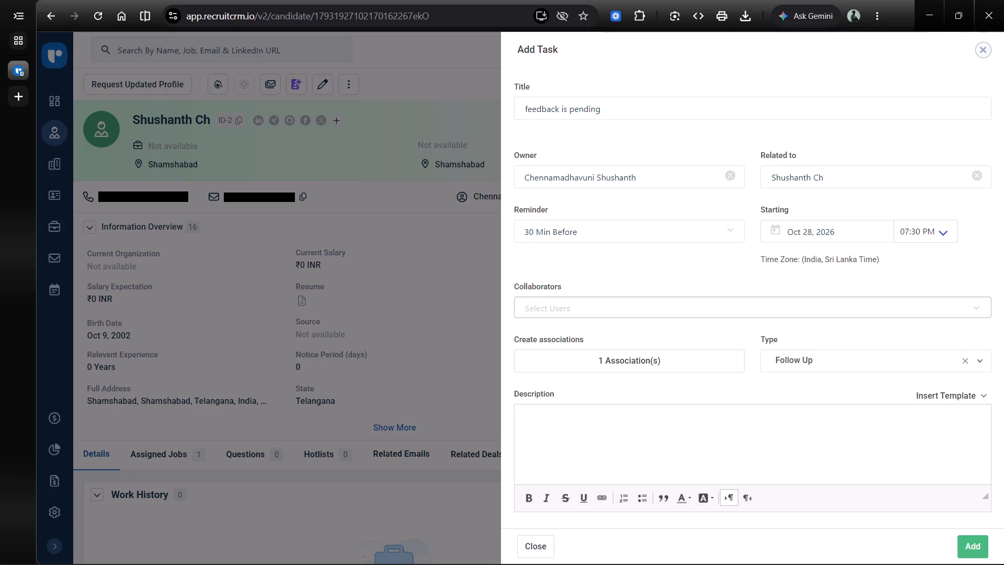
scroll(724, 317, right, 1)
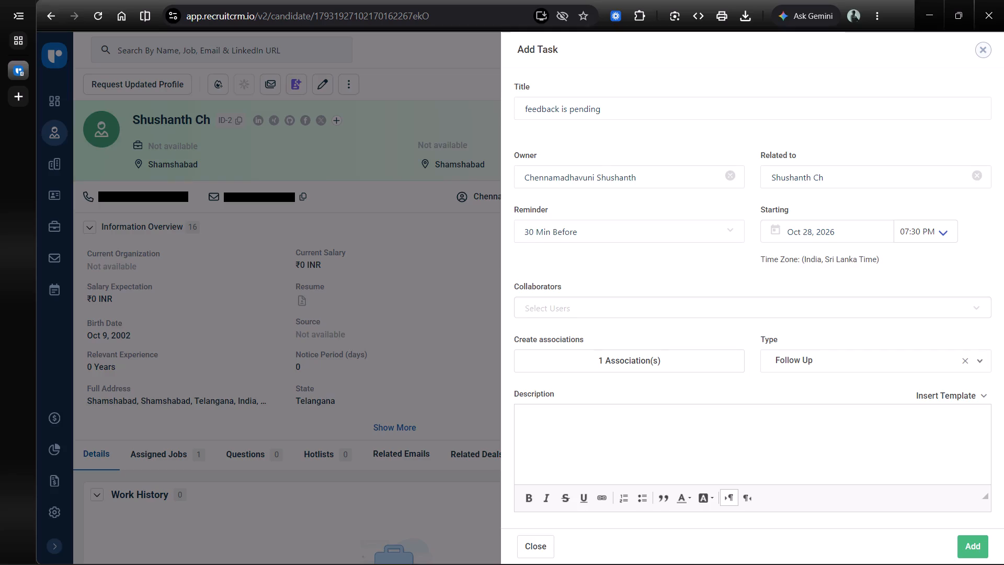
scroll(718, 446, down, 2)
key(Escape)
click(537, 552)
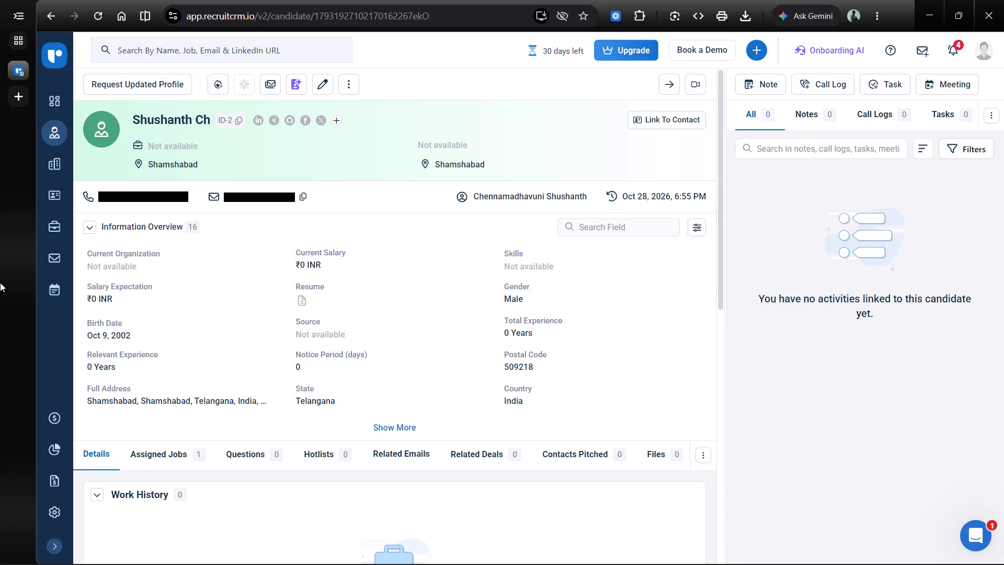
View the tasks list, then open the Paper Sales Executive job and look over its candidates pipeline.
click(54, 281)
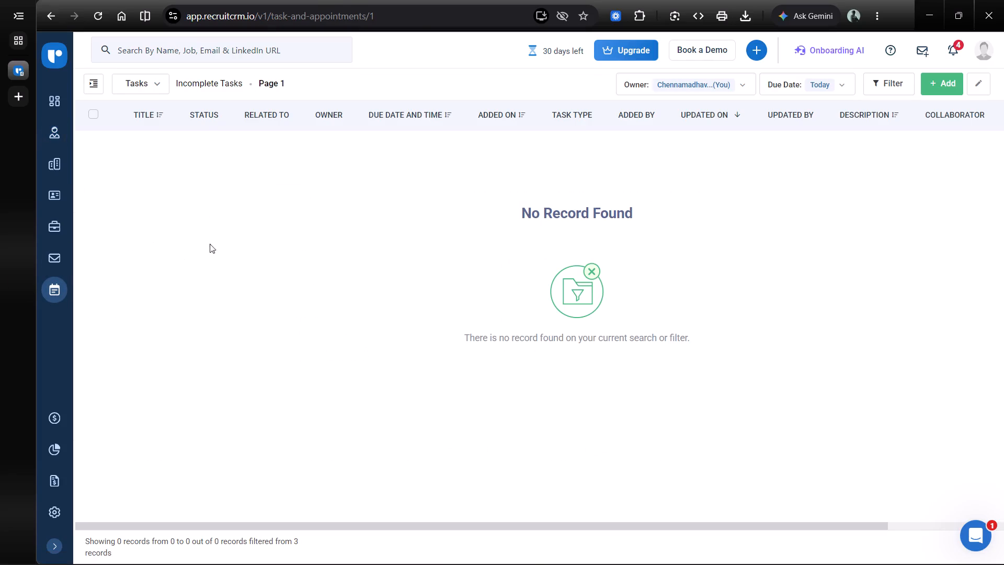
click(51, 217)
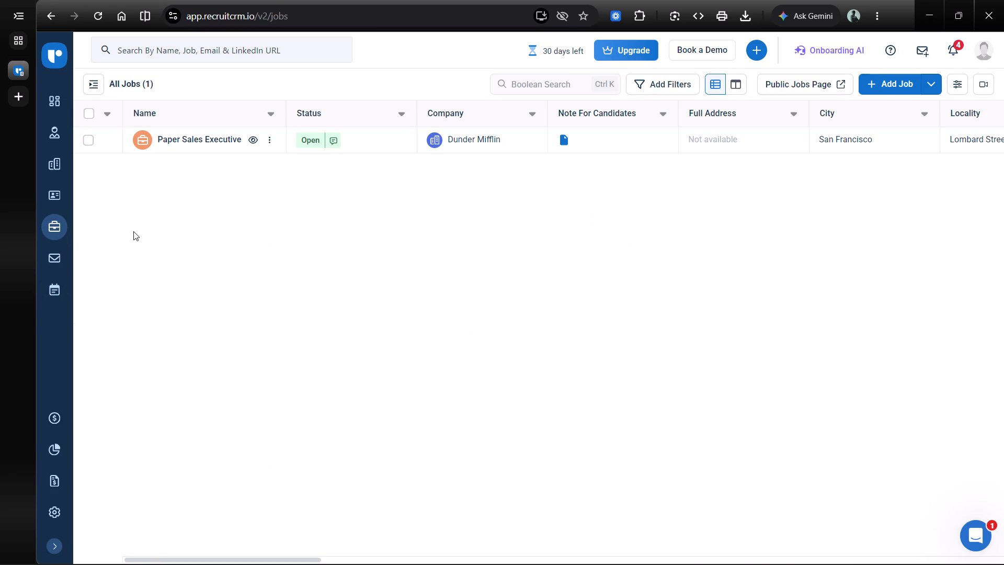
click(178, 141)
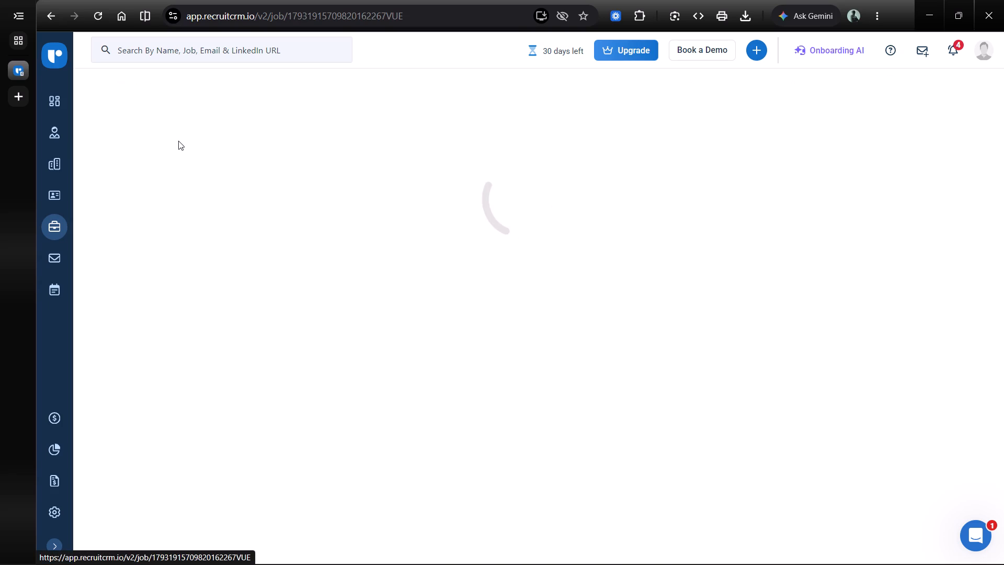
scroll(231, 347, down, 4)
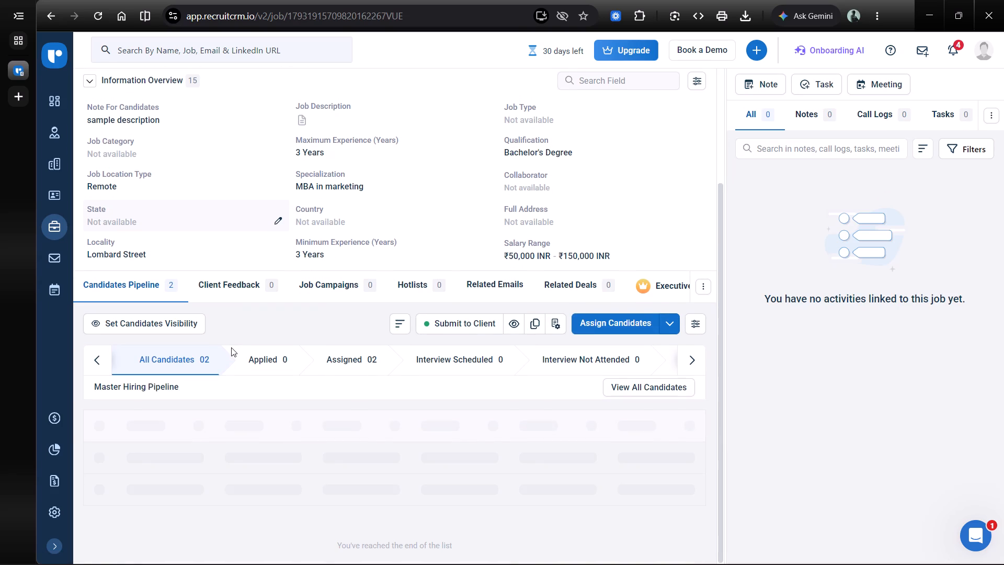
scroll(231, 347, down, 1)
scroll(660, 421, down, 1)
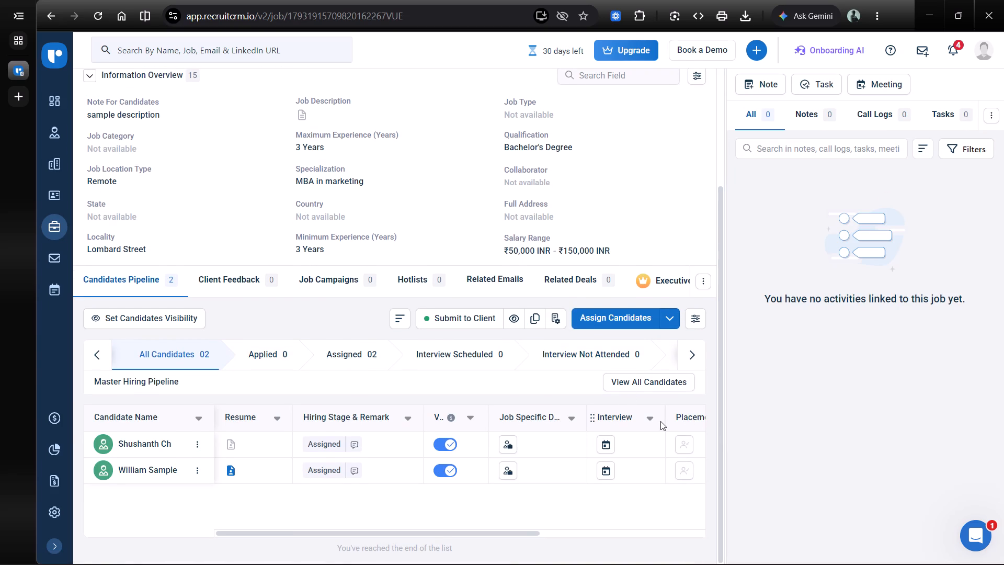
Show all candidates assigned to the job, switch them to the list view, and return to the stage board.
click(625, 385)
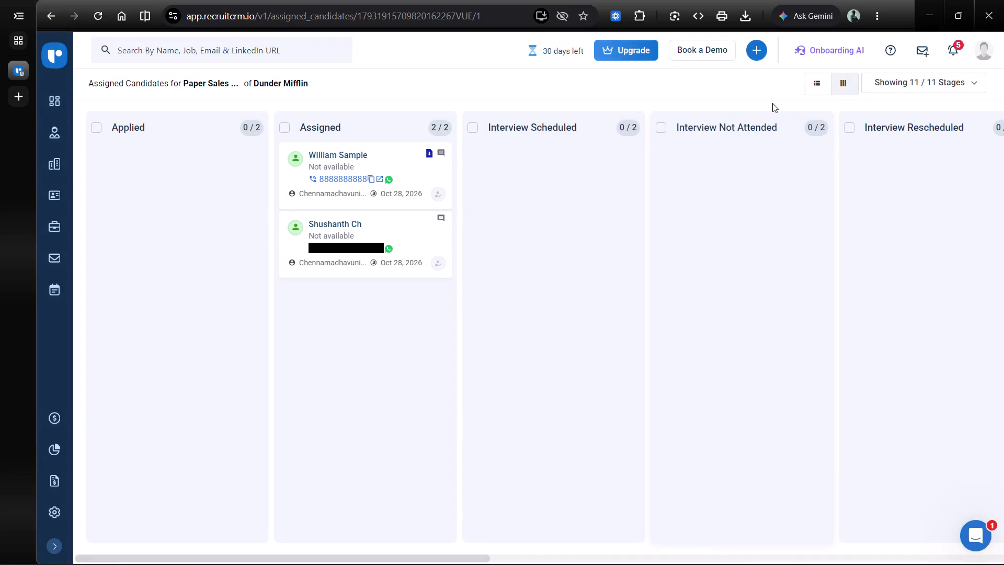
click(827, 87)
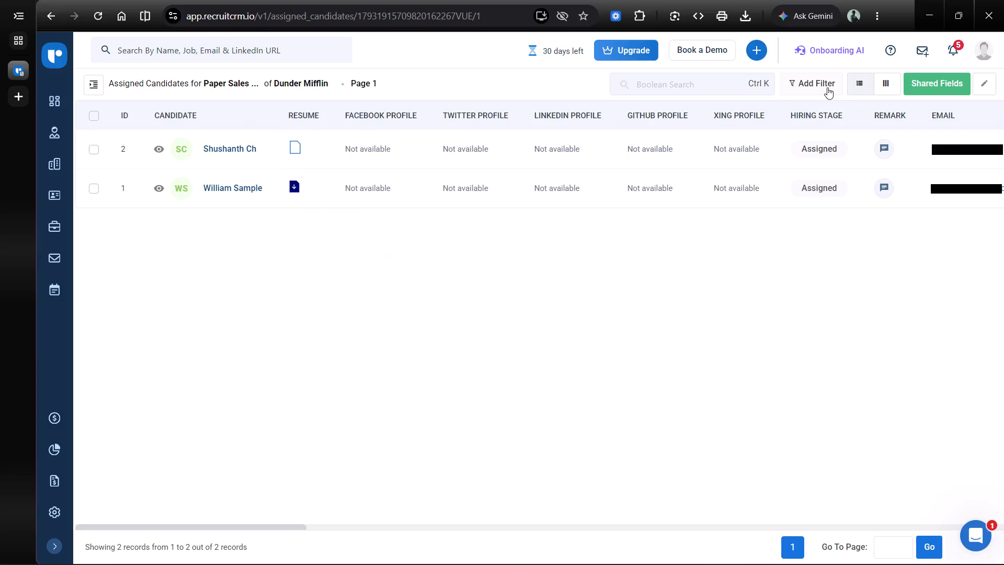
click(880, 84)
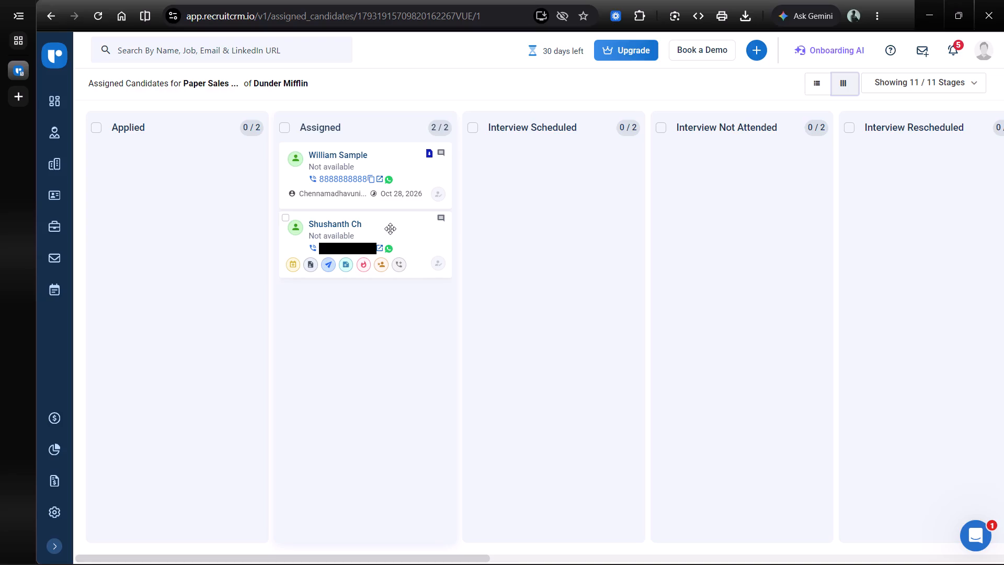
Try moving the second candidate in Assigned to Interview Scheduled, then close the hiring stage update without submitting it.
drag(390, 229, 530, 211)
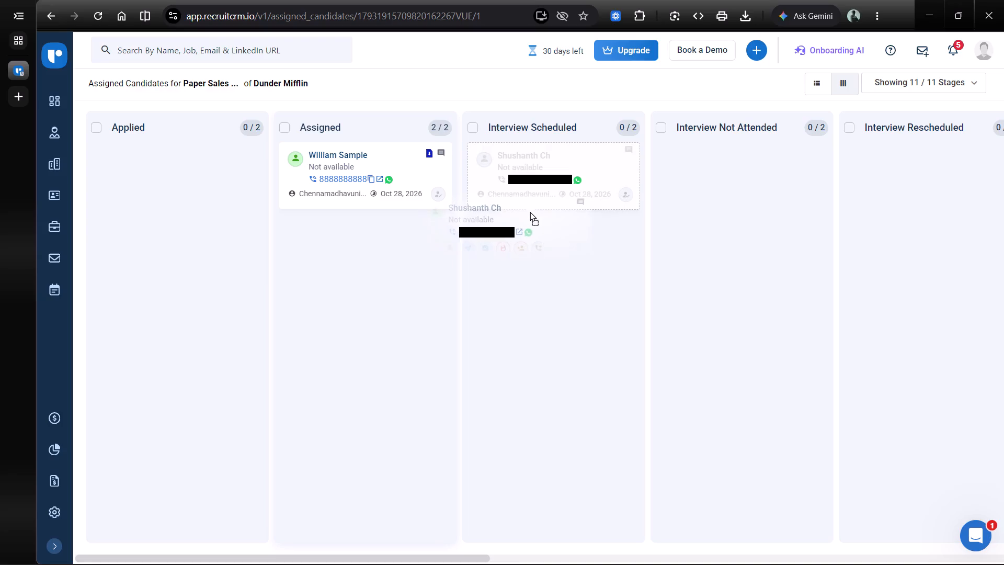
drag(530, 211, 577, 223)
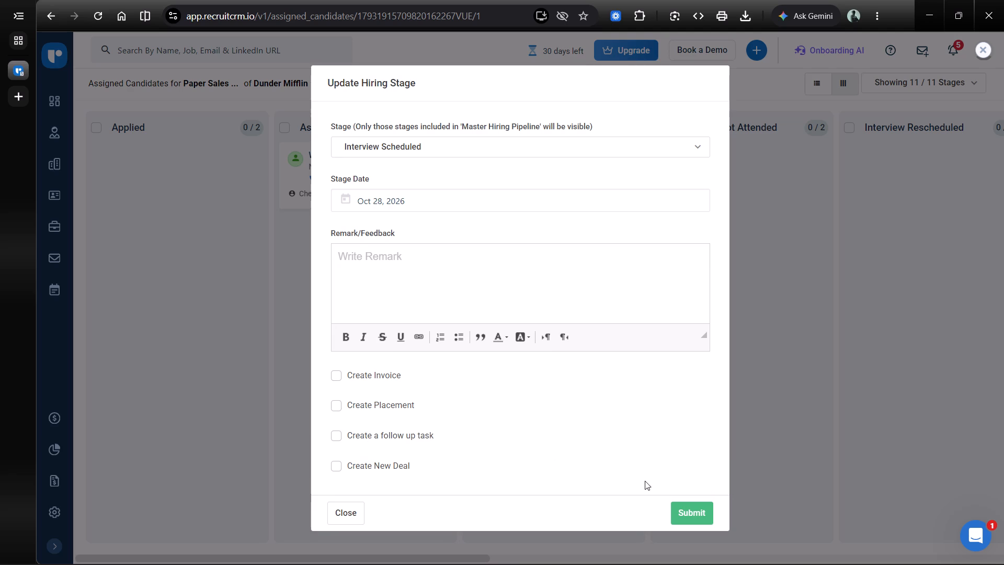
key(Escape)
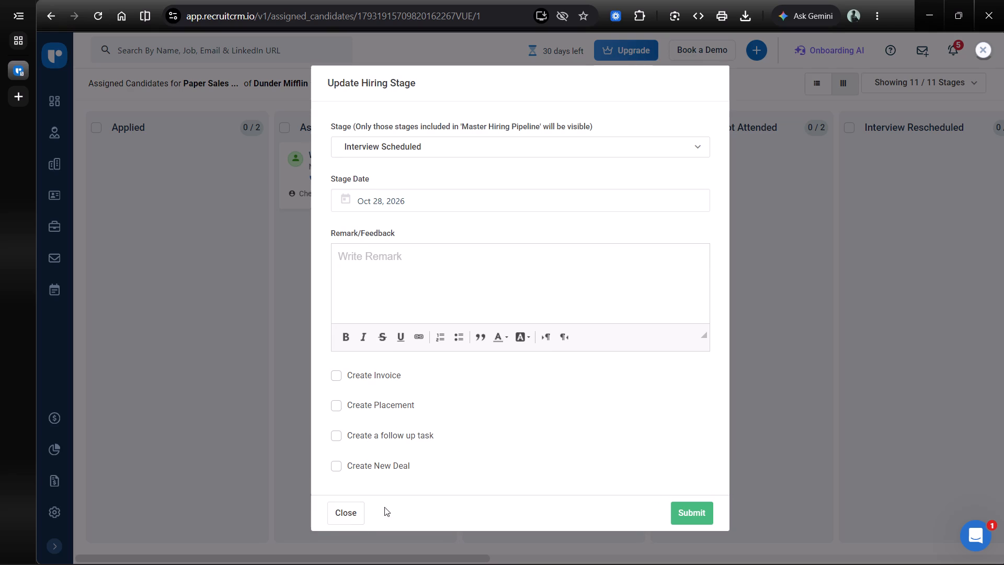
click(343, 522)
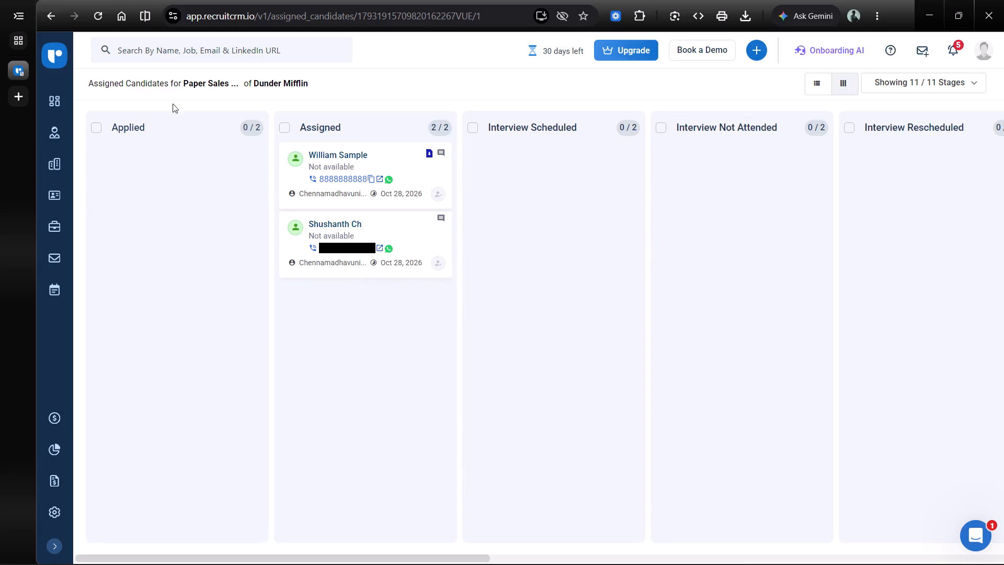
Reopen the Paper Sales Executive job and, from its client submission options, open the preview of the online candidate list.
click(200, 85)
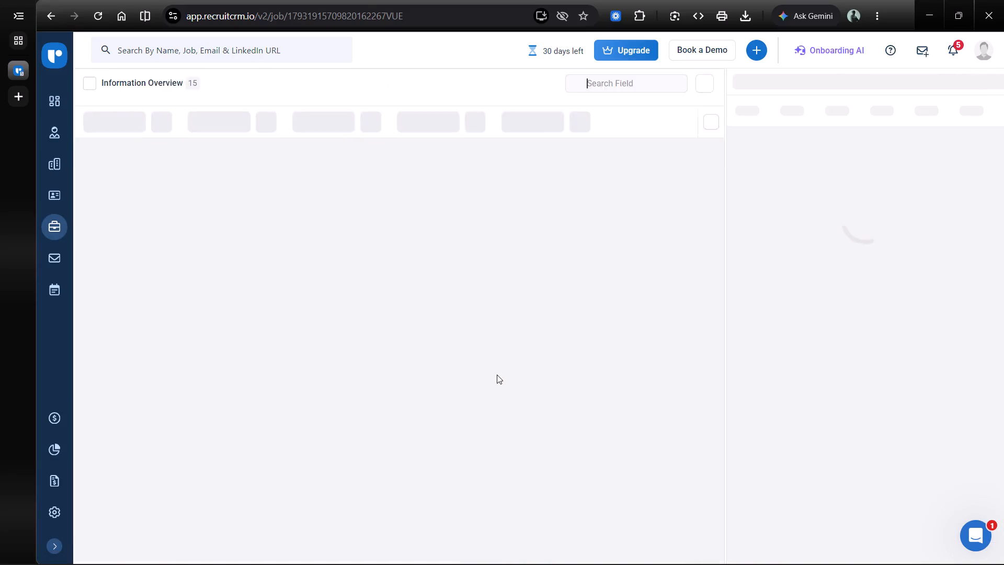
scroll(497, 375, down, 1)
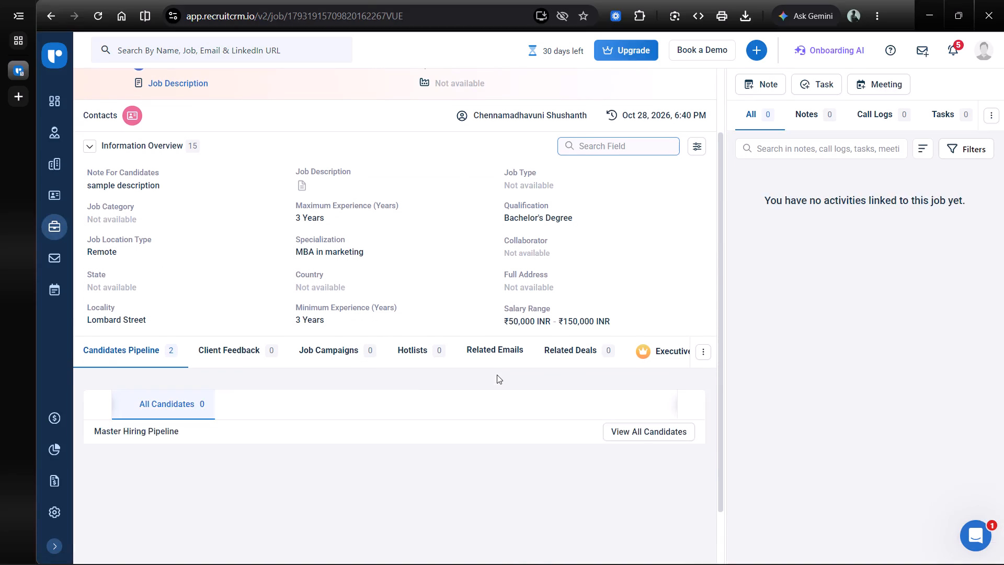
scroll(497, 375, down, 1)
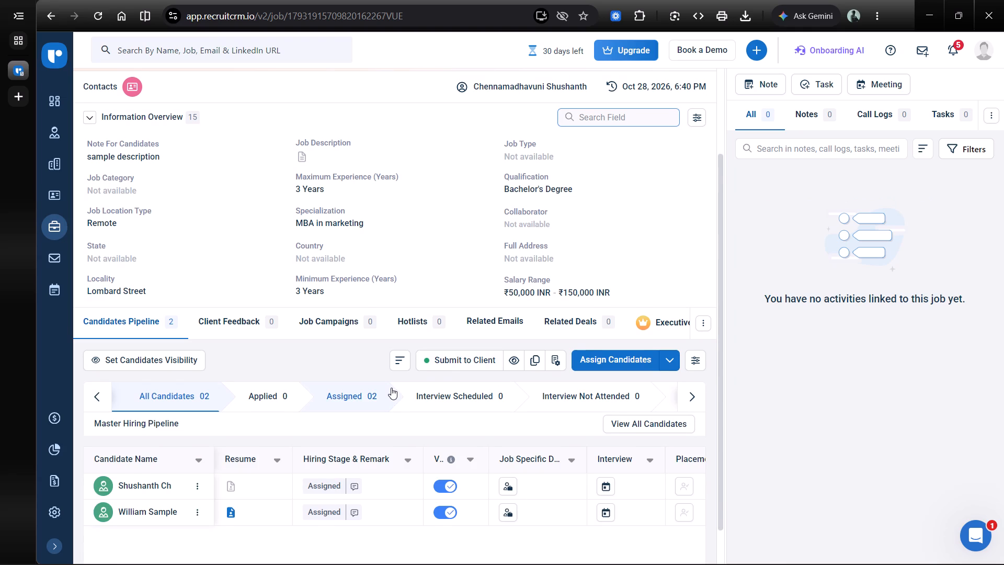
scroll(391, 388, down, 1)
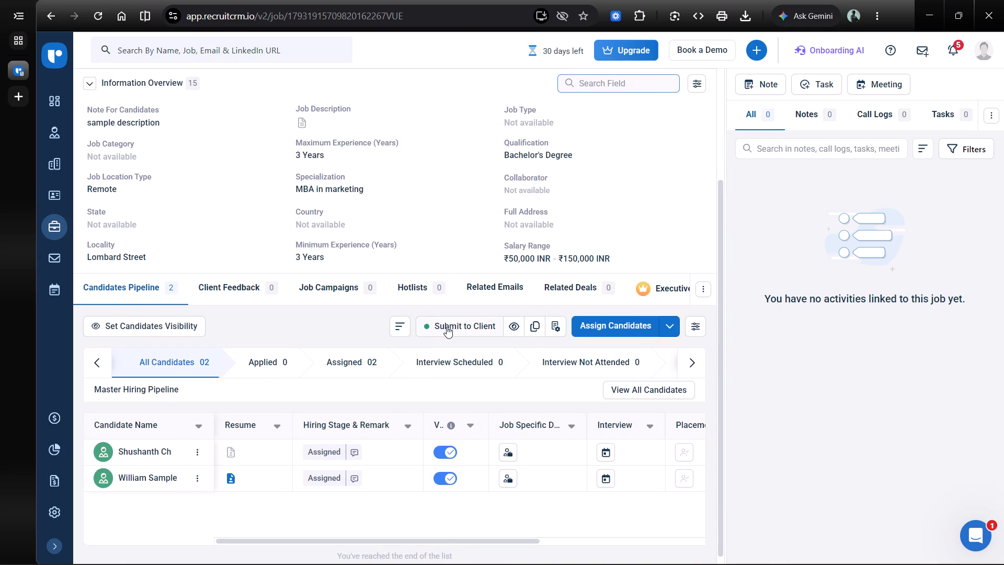
click(447, 326)
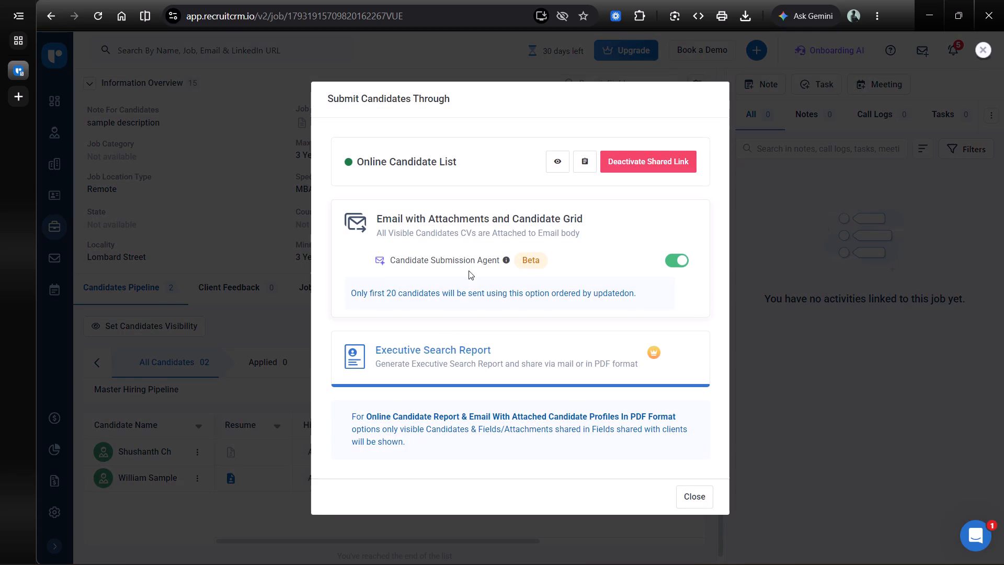
click(579, 164)
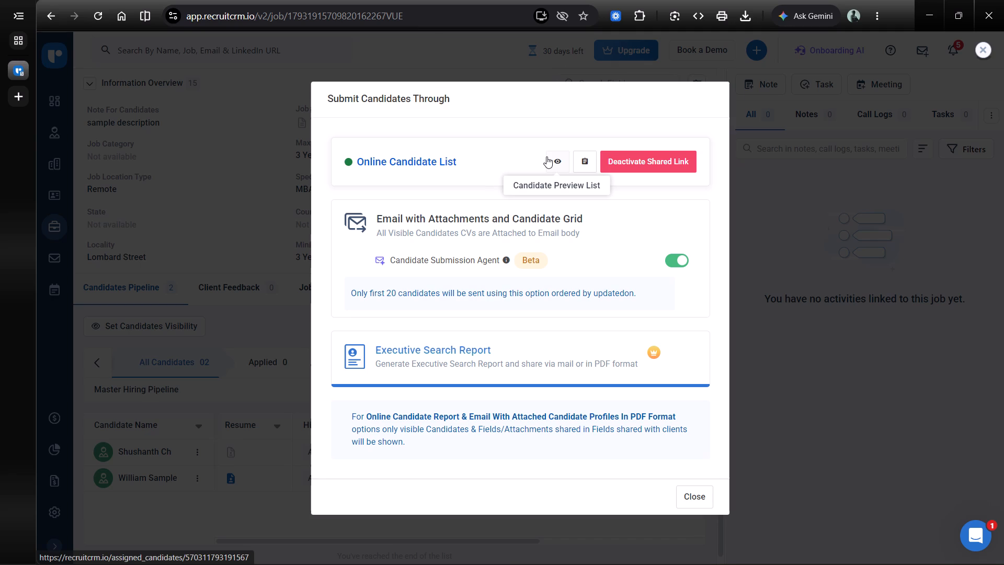
click(546, 156)
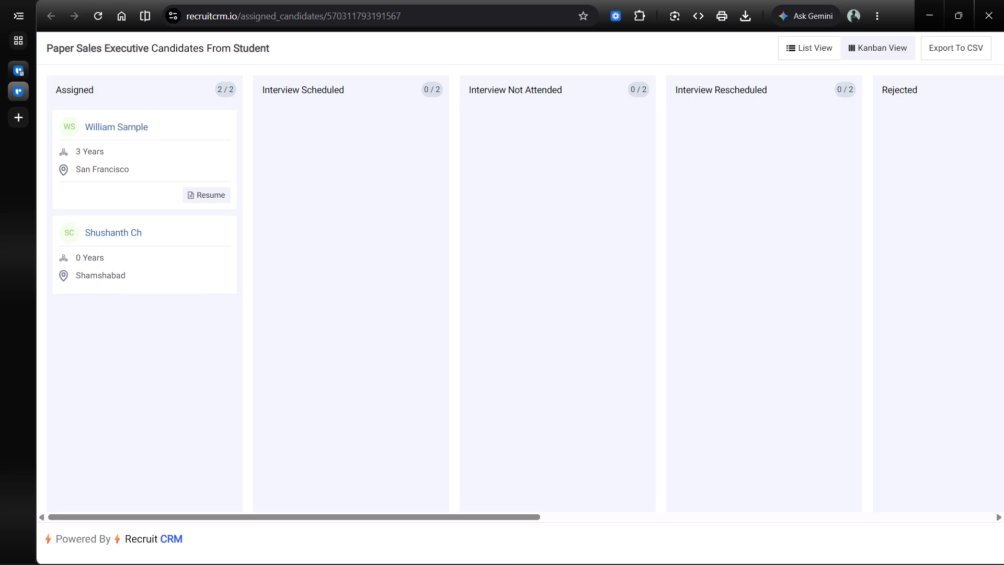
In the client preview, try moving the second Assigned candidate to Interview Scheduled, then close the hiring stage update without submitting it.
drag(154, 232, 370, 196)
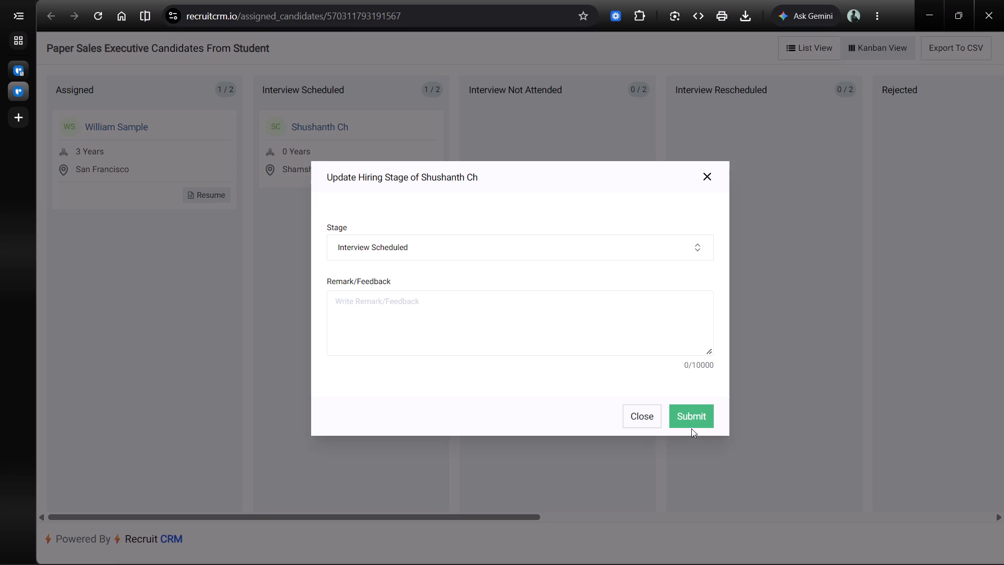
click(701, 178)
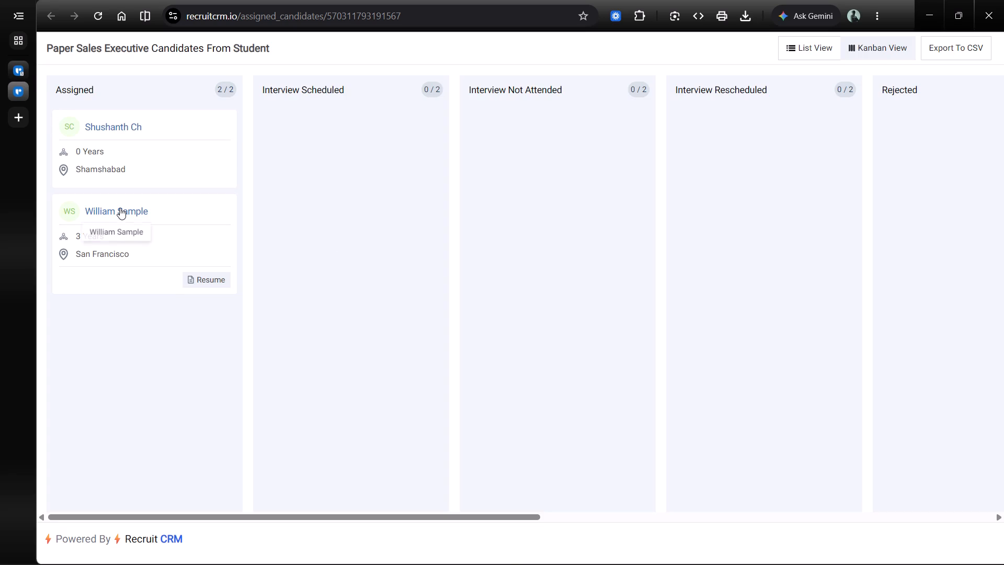
Close the client preview and the candidate submission options, then return to the dashboard.
key(ctrl+w)
key(Escape)
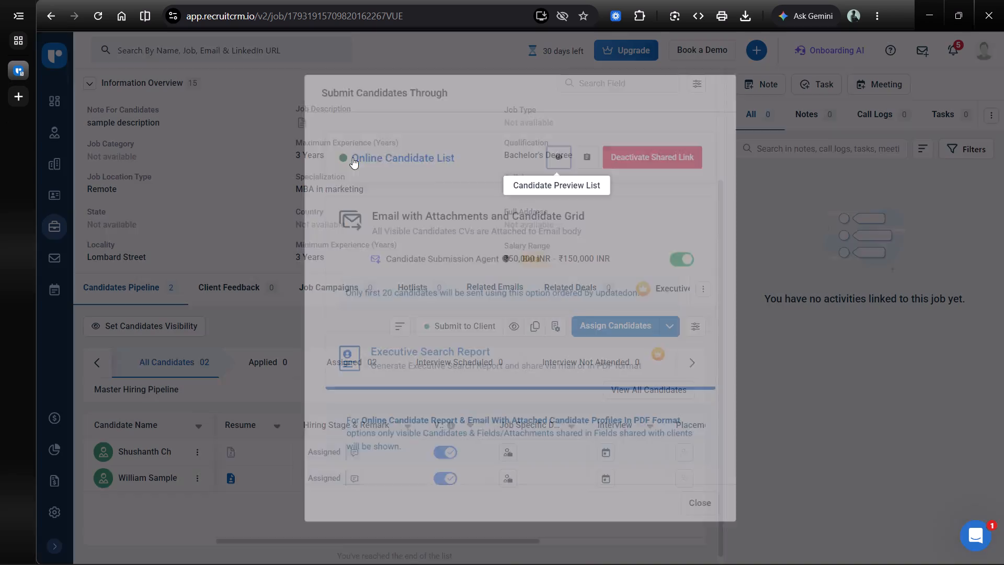
click(53, 109)
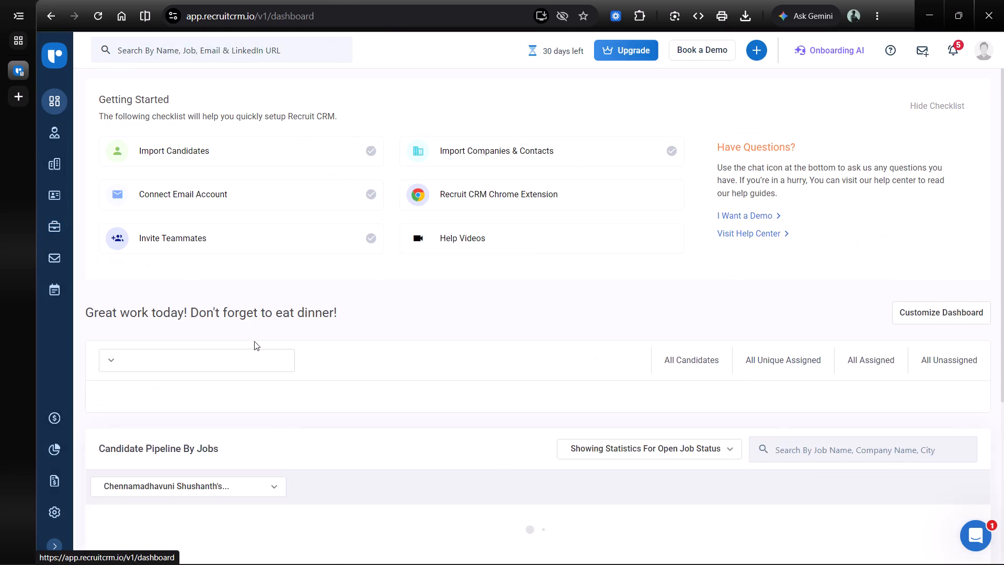
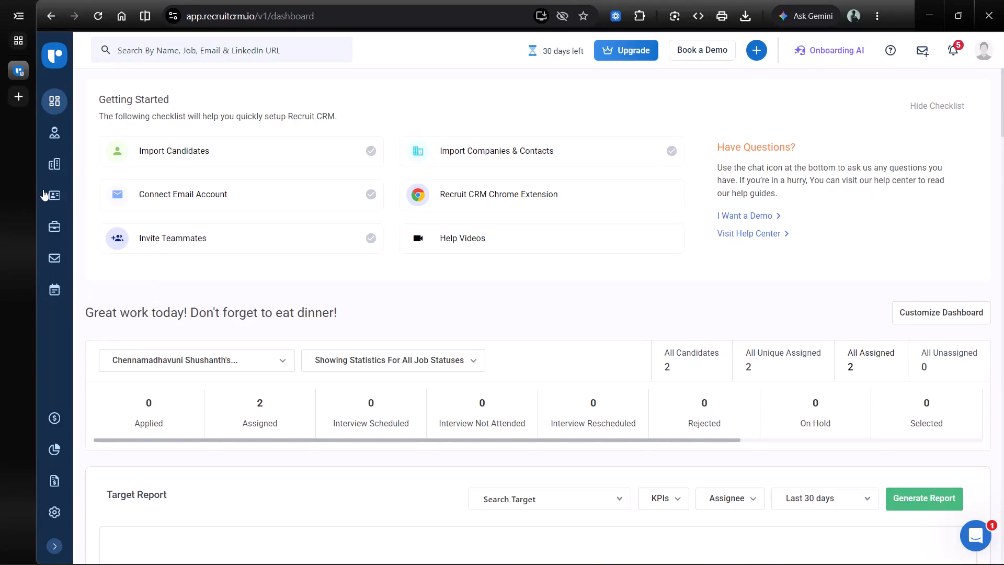
Open the first candidate's profile, clear the leftover text from a new note and close it without adding.
click(52, 133)
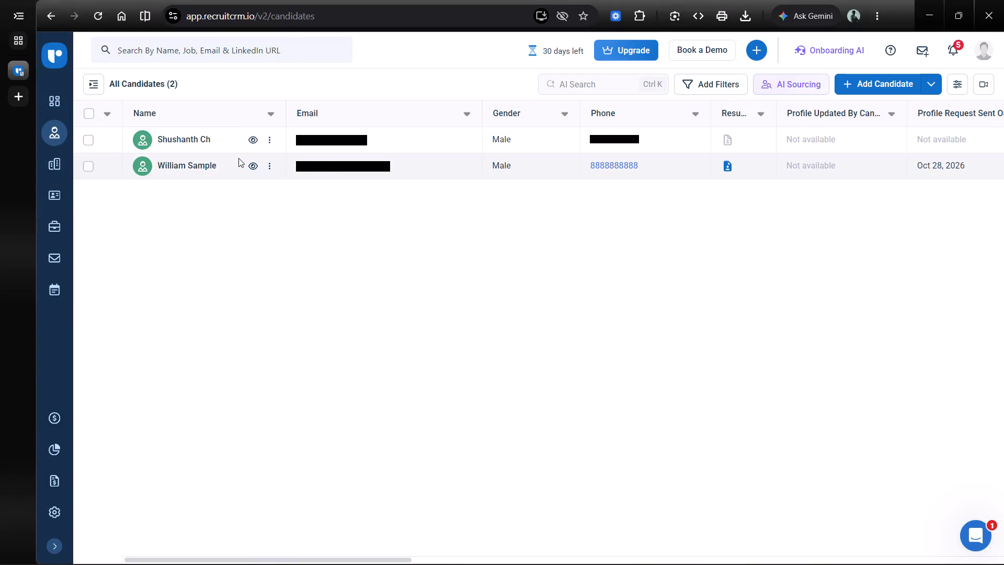
click(191, 135)
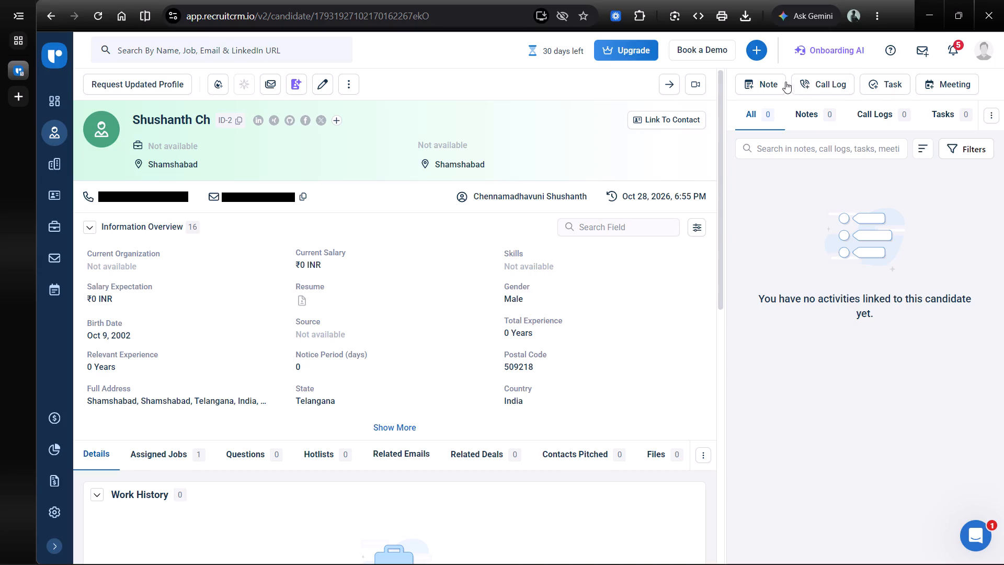
click(770, 82)
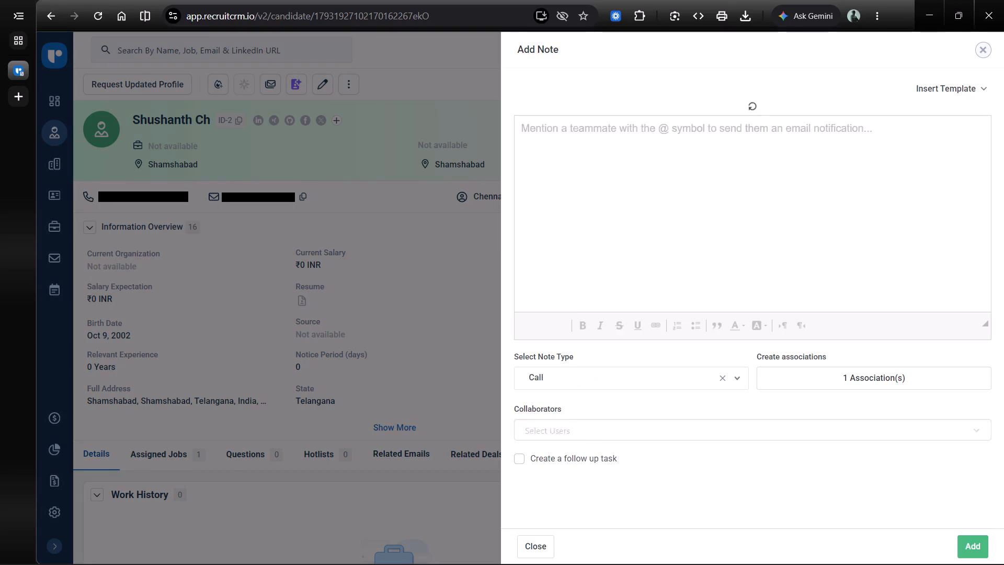
click(770, 180)
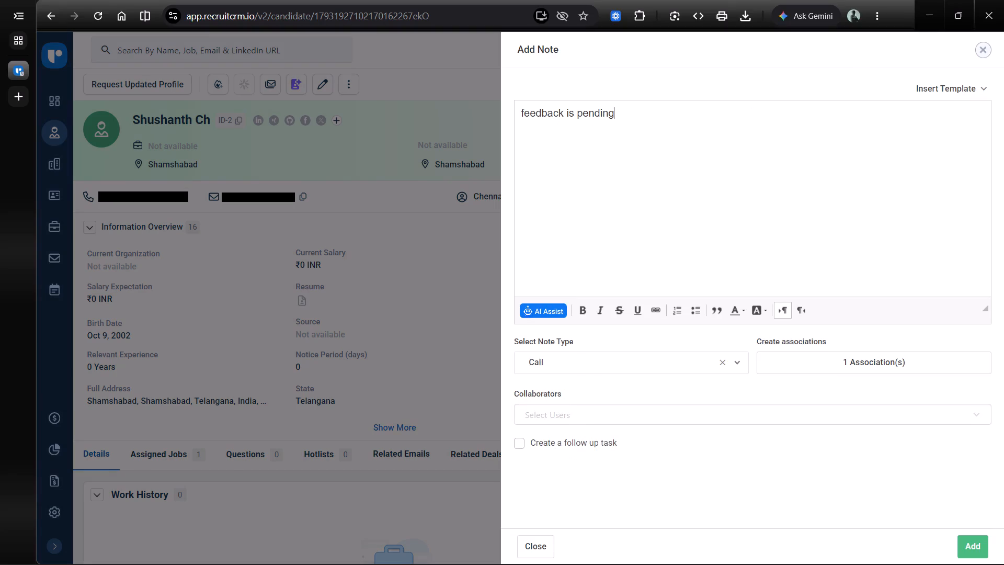
key(ctrl+a)
key(BackSpace)
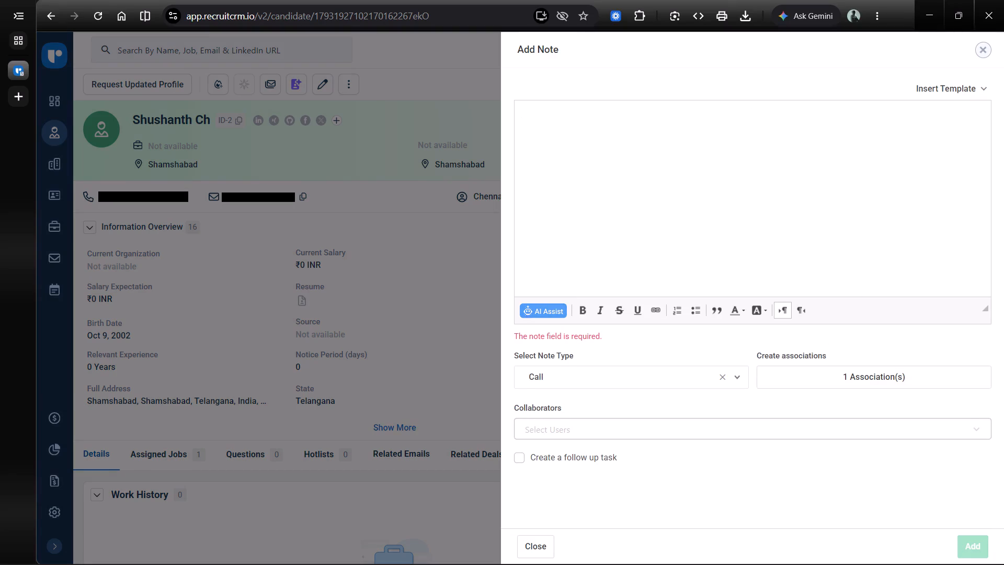
click(538, 540)
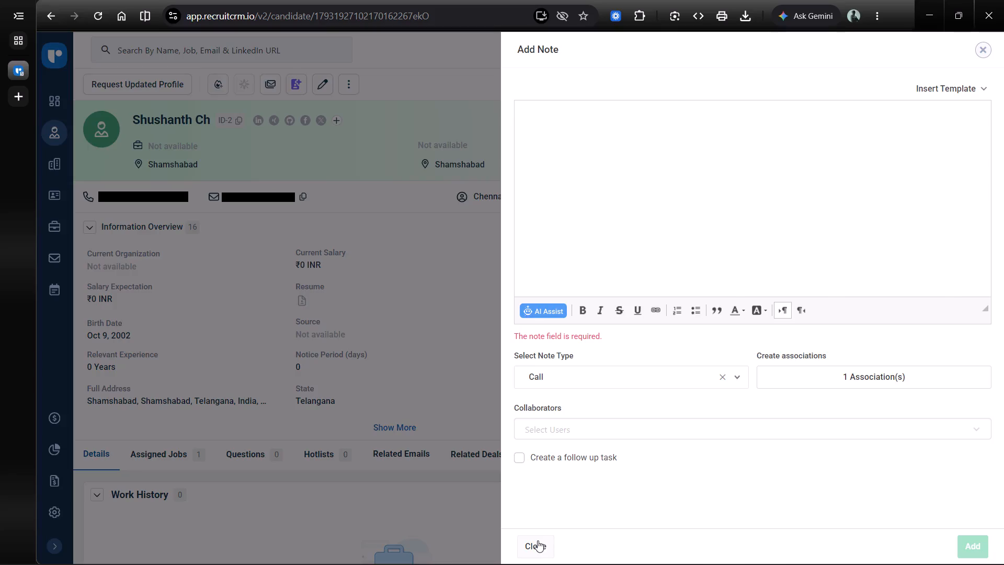
Clear the leftover title from the candidate's new task form and close it without adding the task.
click(884, 81)
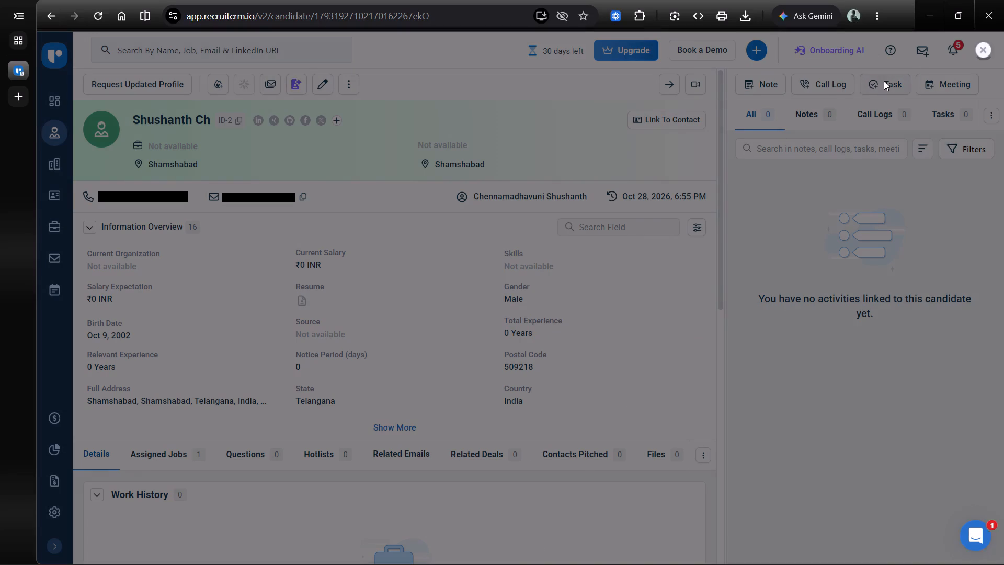
click(766, 100)
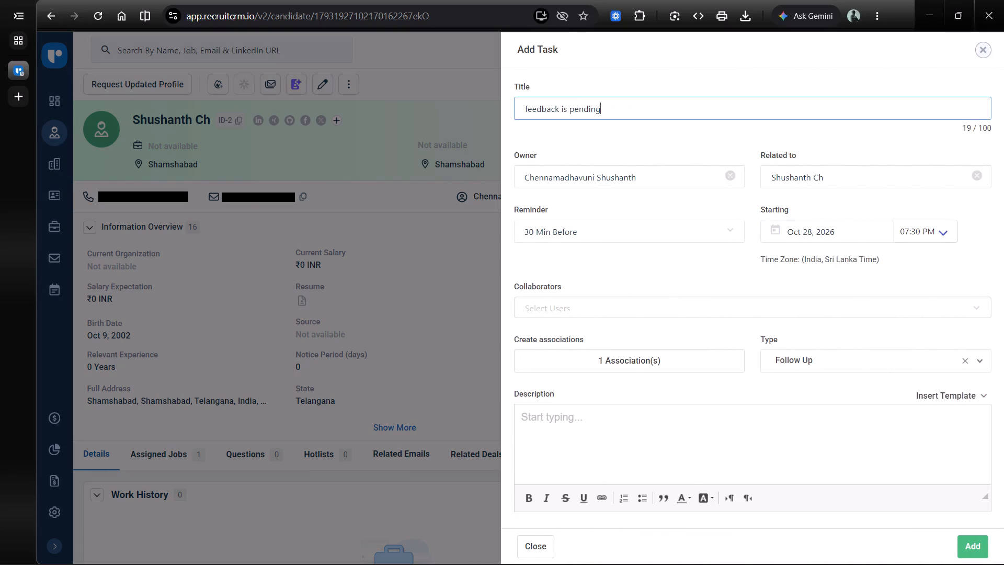
key(ctrl+a)
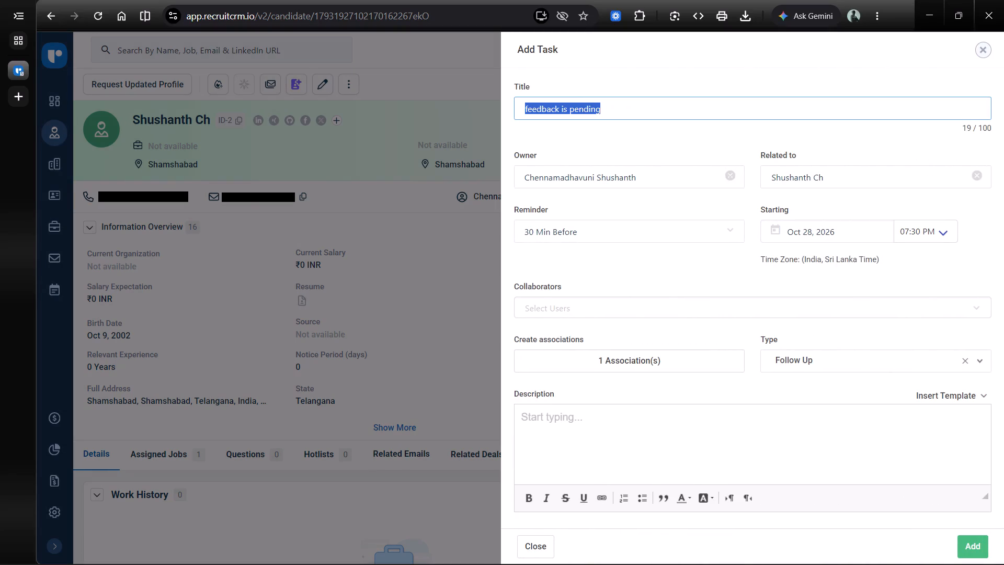
key(Escape)
click(886, 85)
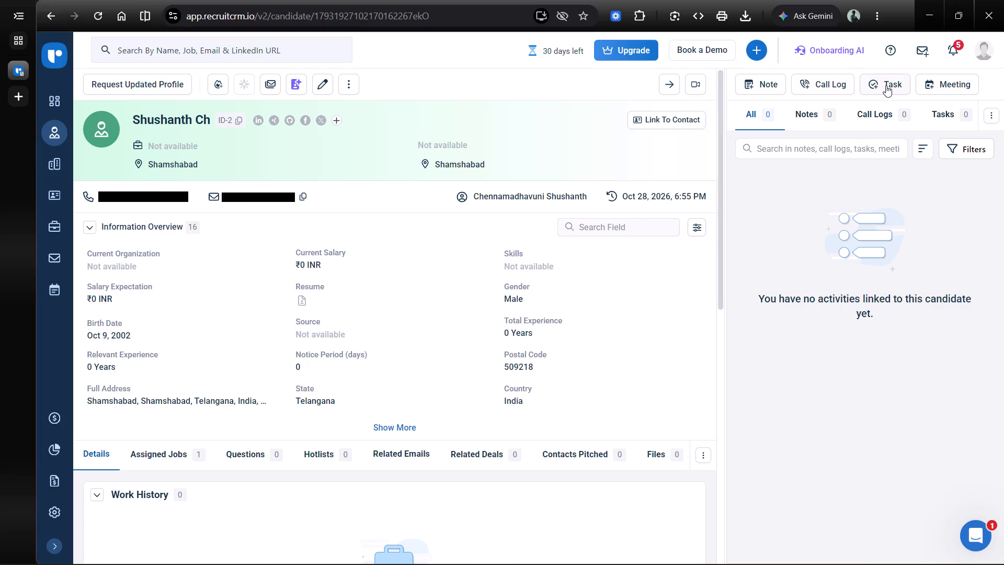
click(643, 112)
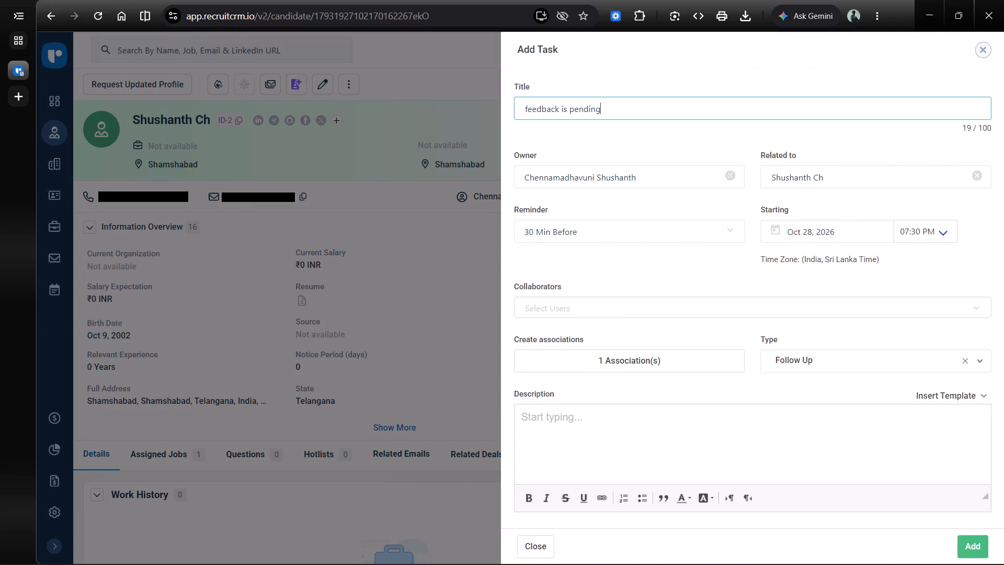
key(ctrl+a)
key(BackSpace)
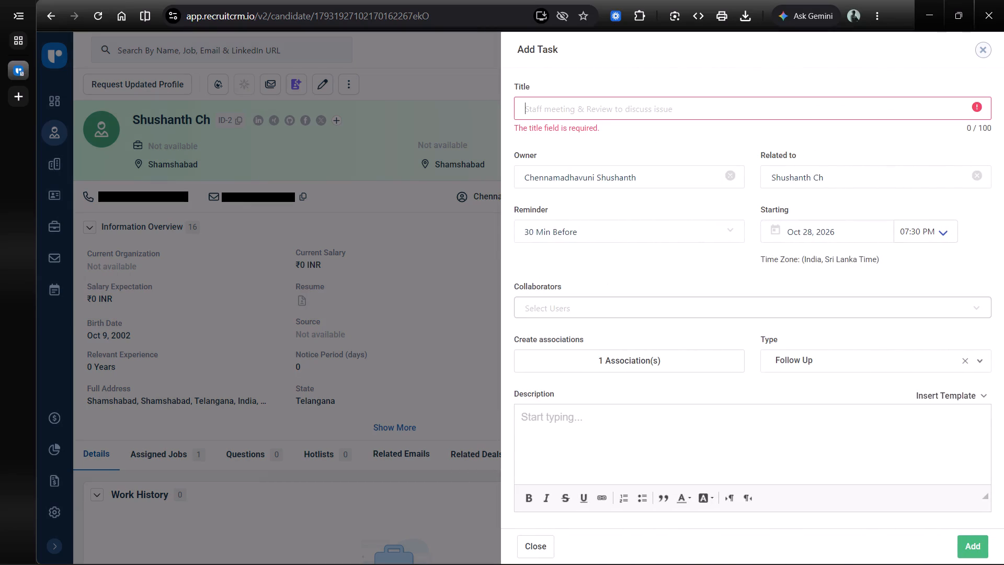
click(539, 549)
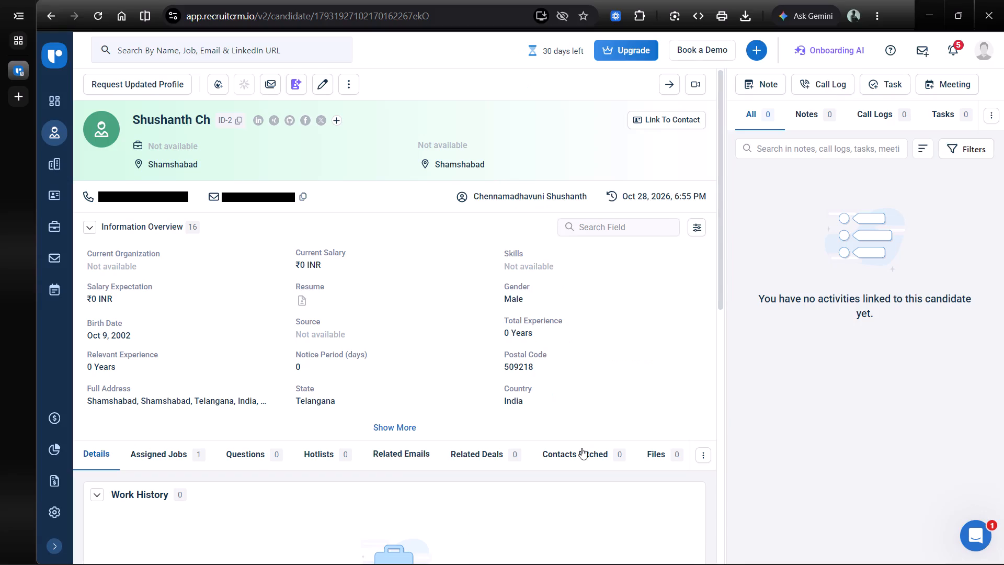
Reopen the candidate's new note and new task forms in turn to check their fields, closing each one.
click(773, 86)
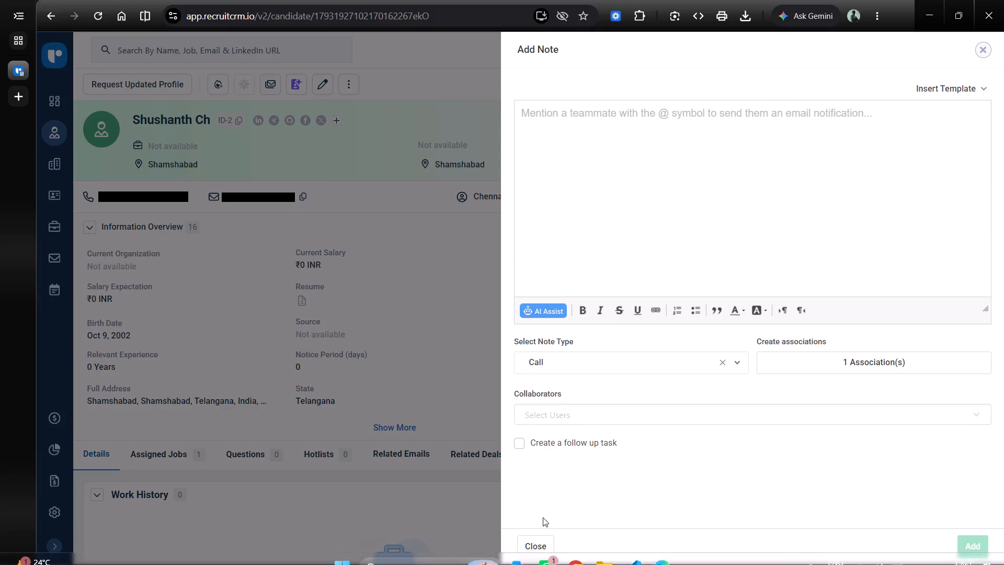
click(538, 552)
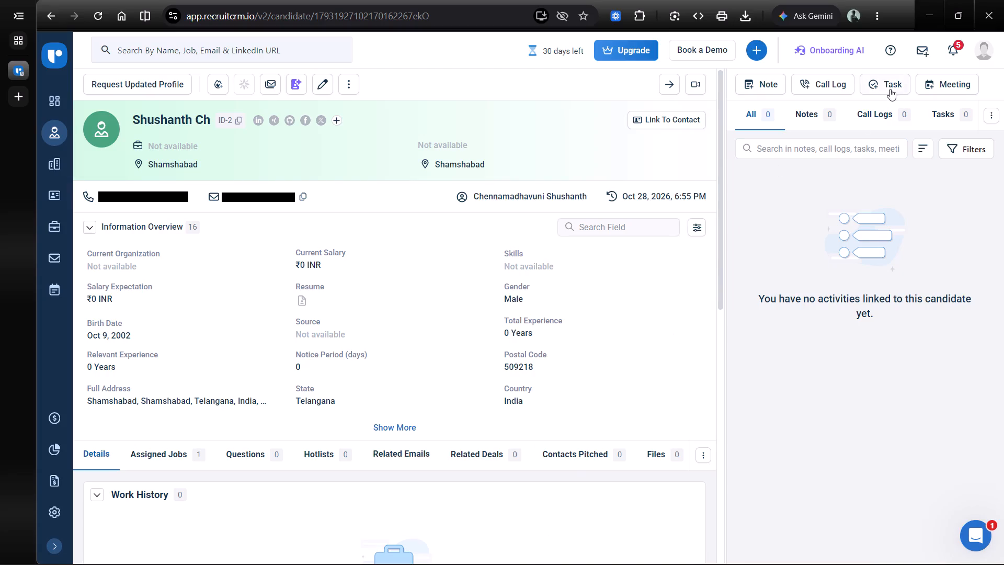
click(890, 88)
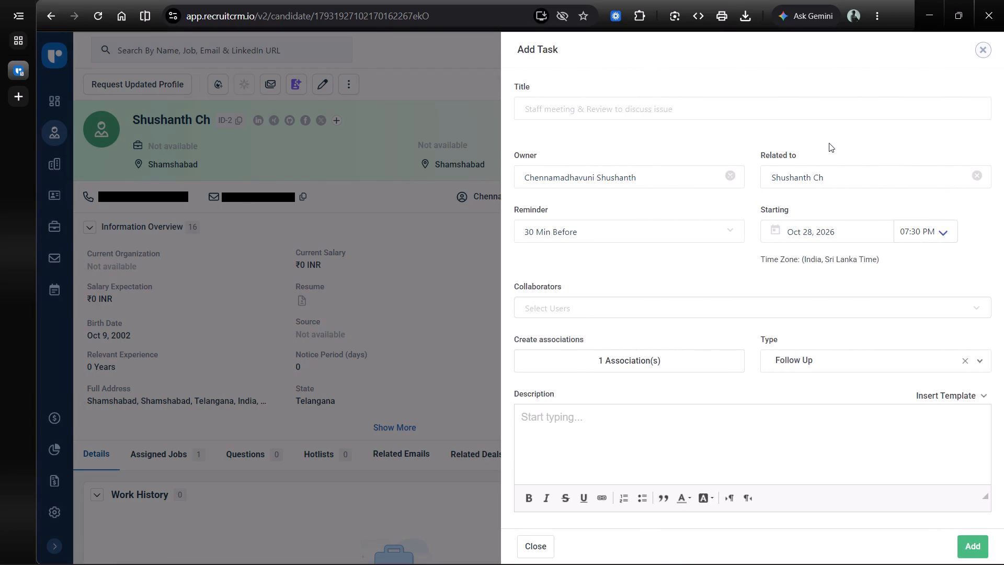
click(987, 49)
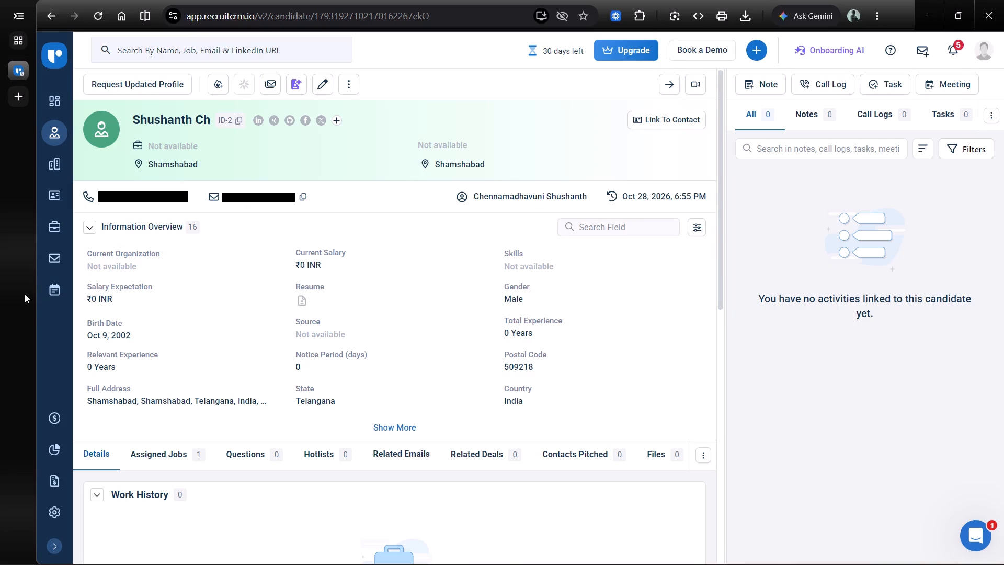
Open the tasks and appointments list.
click(48, 296)
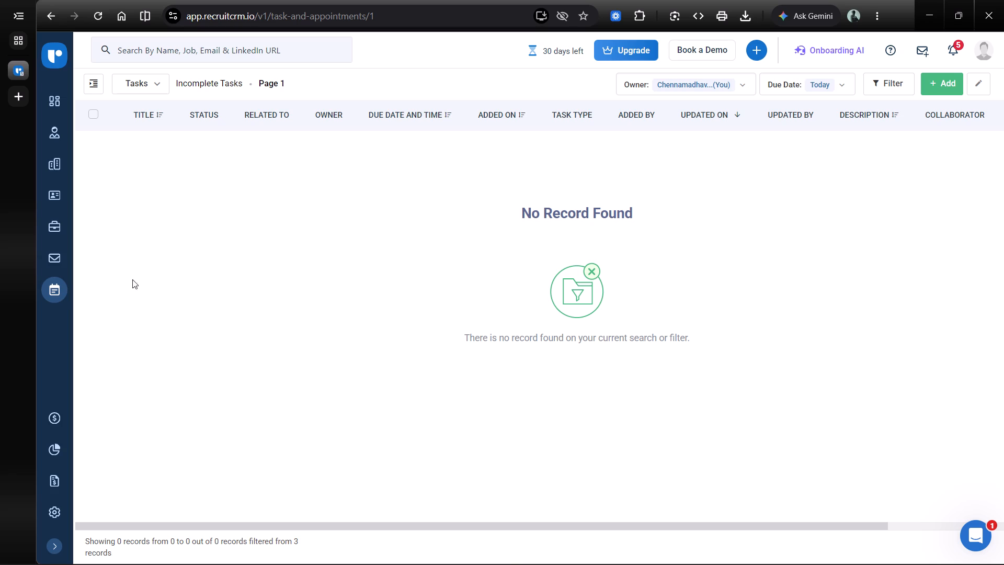
Open the Paper Sales Executive job, view the candidates in its pipeline, and return to the dashboard.
click(52, 218)
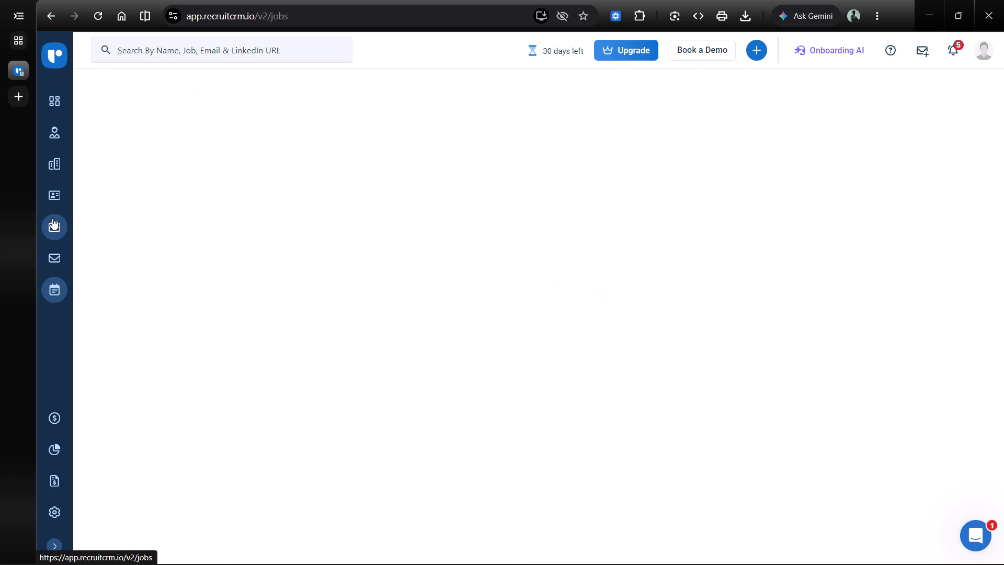
scroll(216, 311, down, 1)
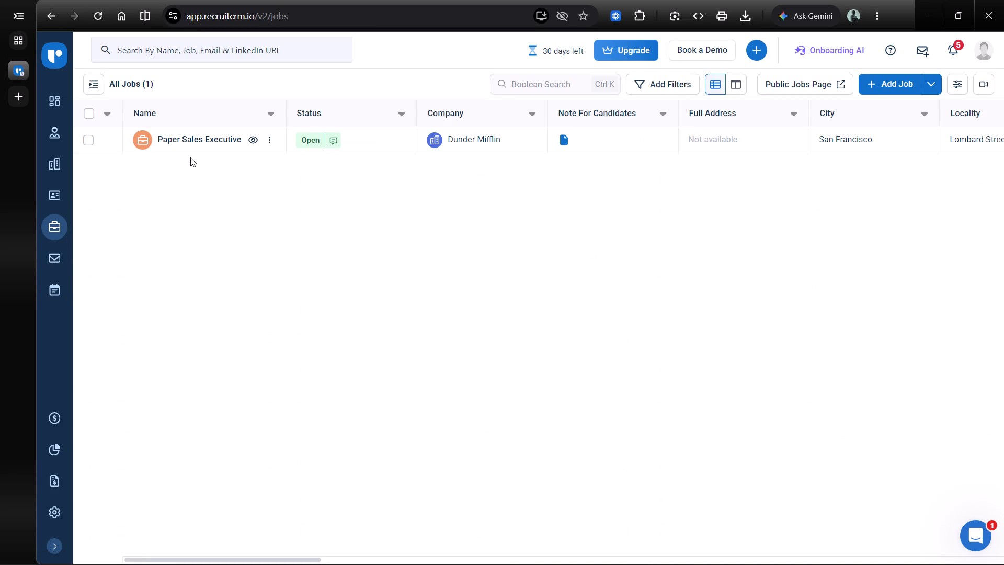
click(187, 140)
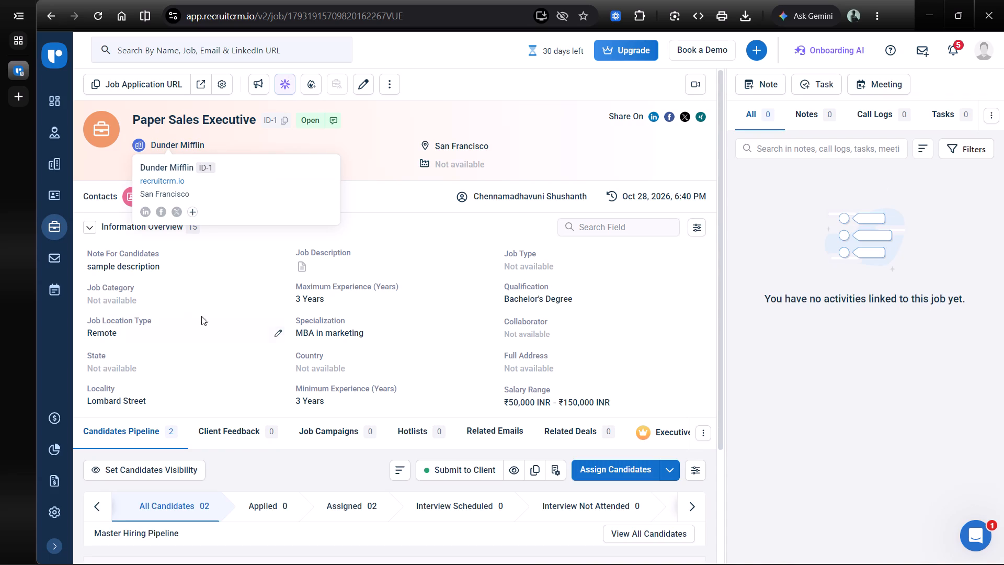
scroll(223, 304, down, 5)
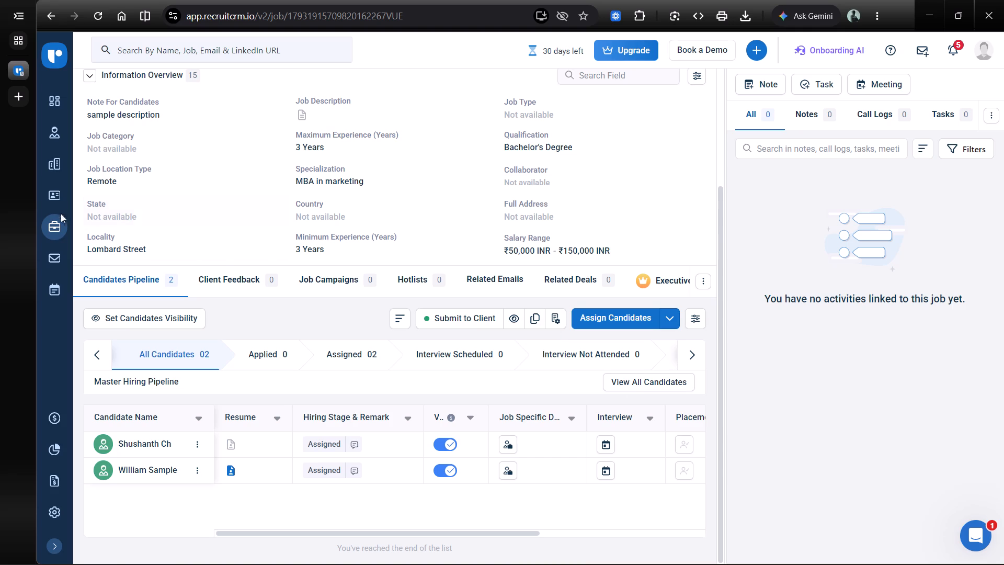
click(52, 108)
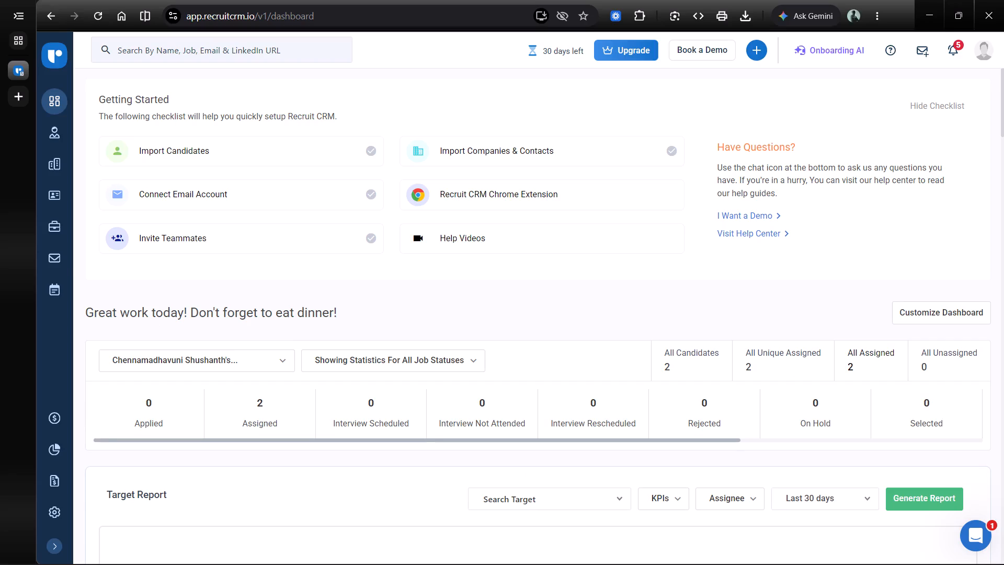
Reopen the first candidate's profile, draft a Call note reading "feedback is pending" and copy its text.
click(53, 129)
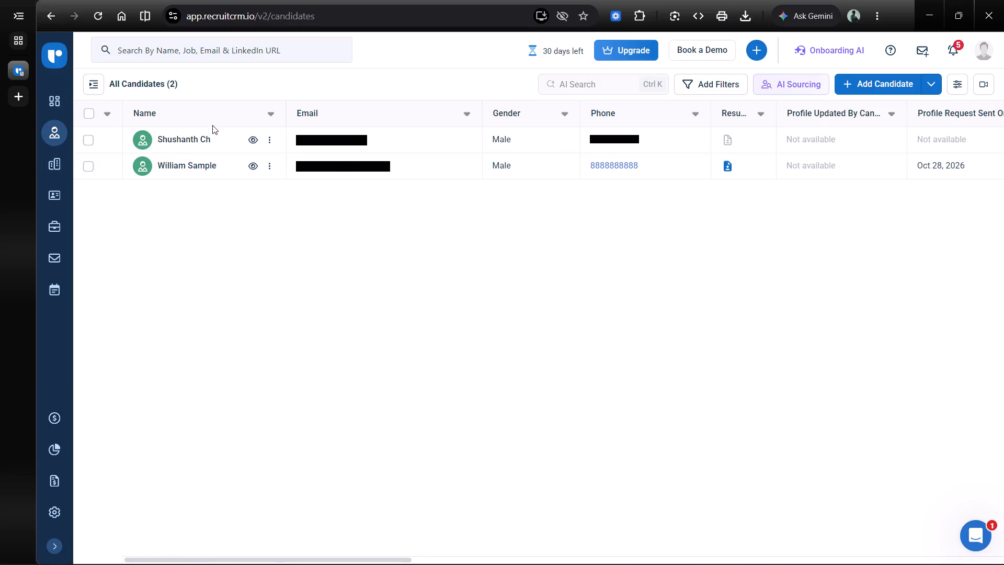
click(197, 141)
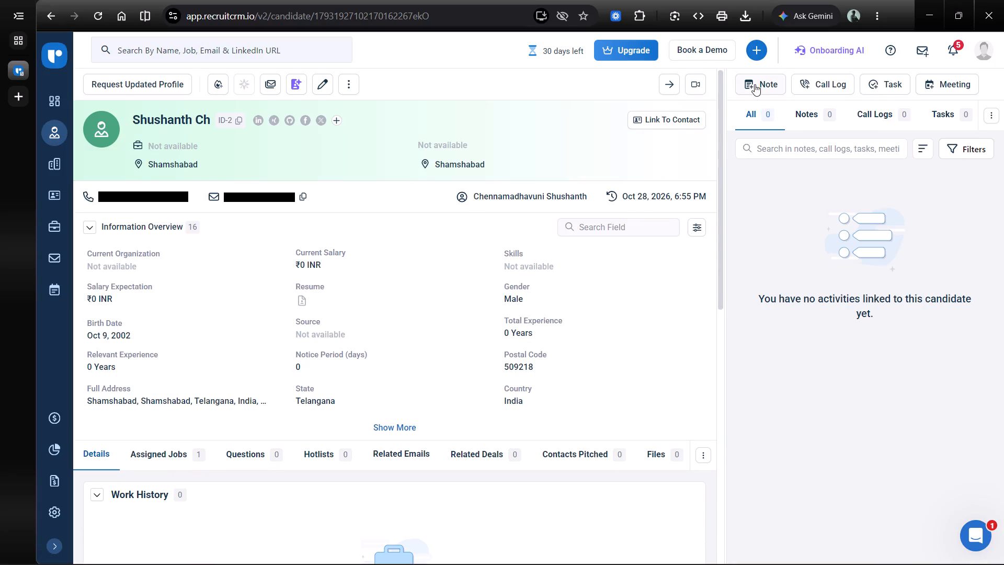
click(755, 84)
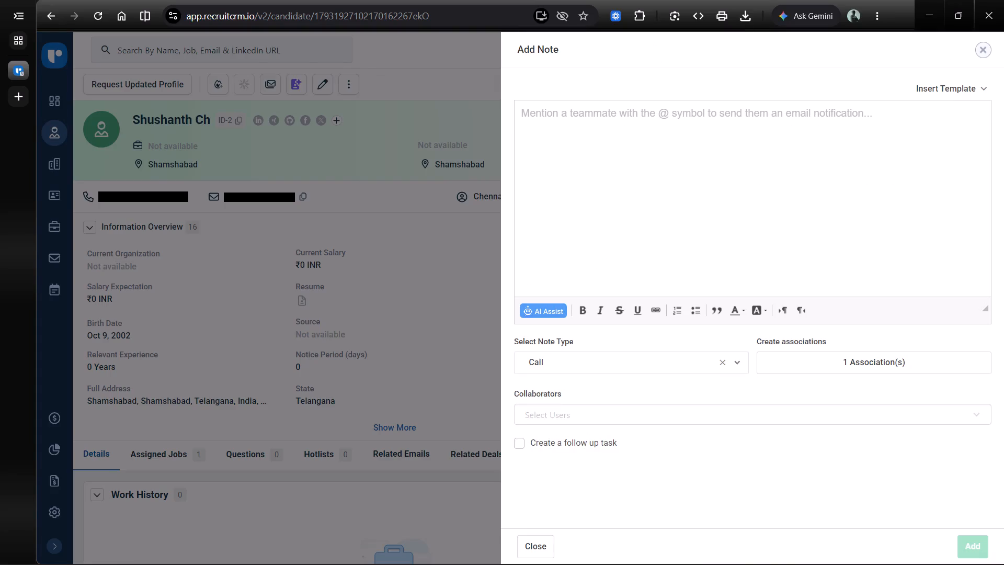
click(734, 134)
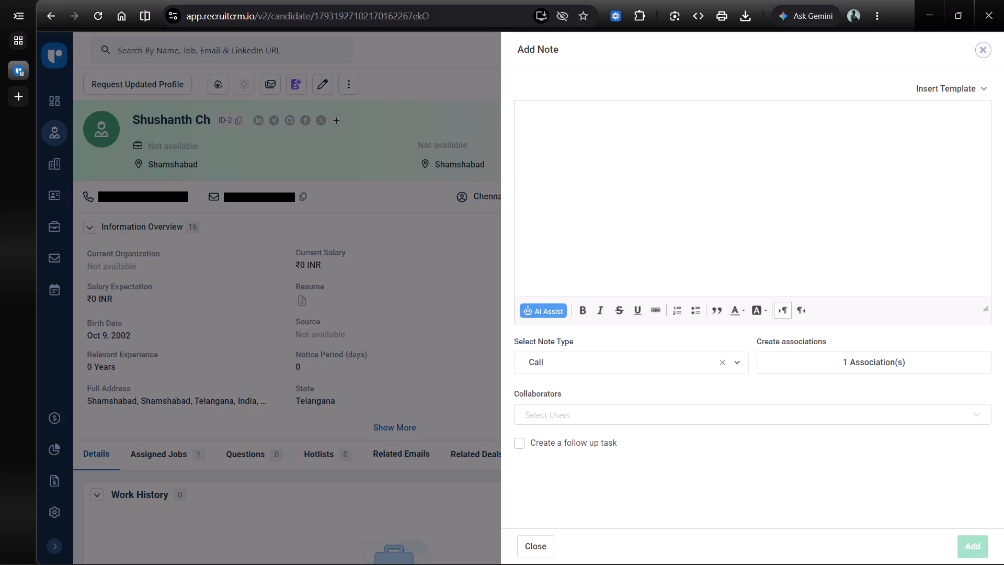
key(ctrl+v)
key(ctrl+a)
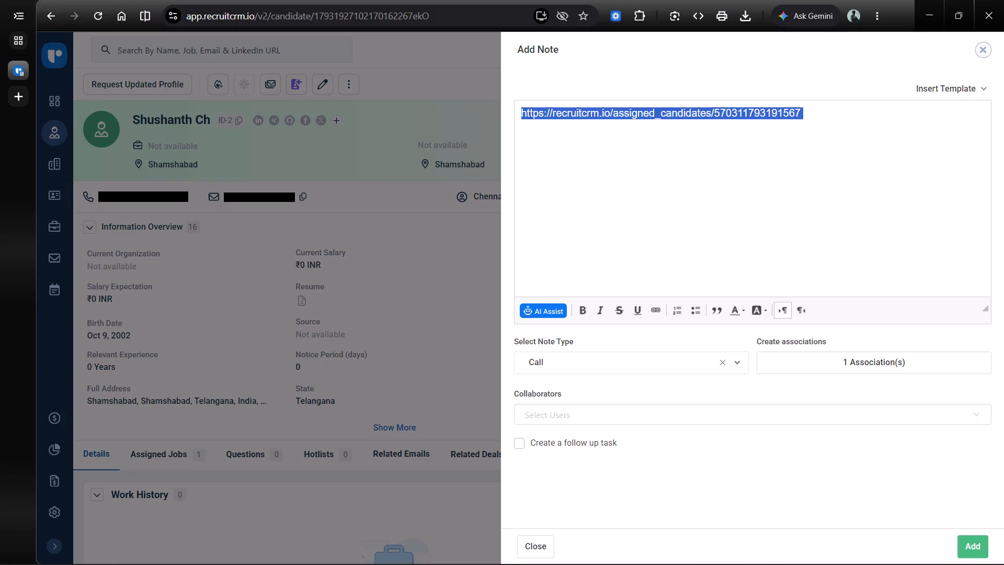
key(BackSpace)
text(feedv)
key(BackSpace)
text(back is pending)
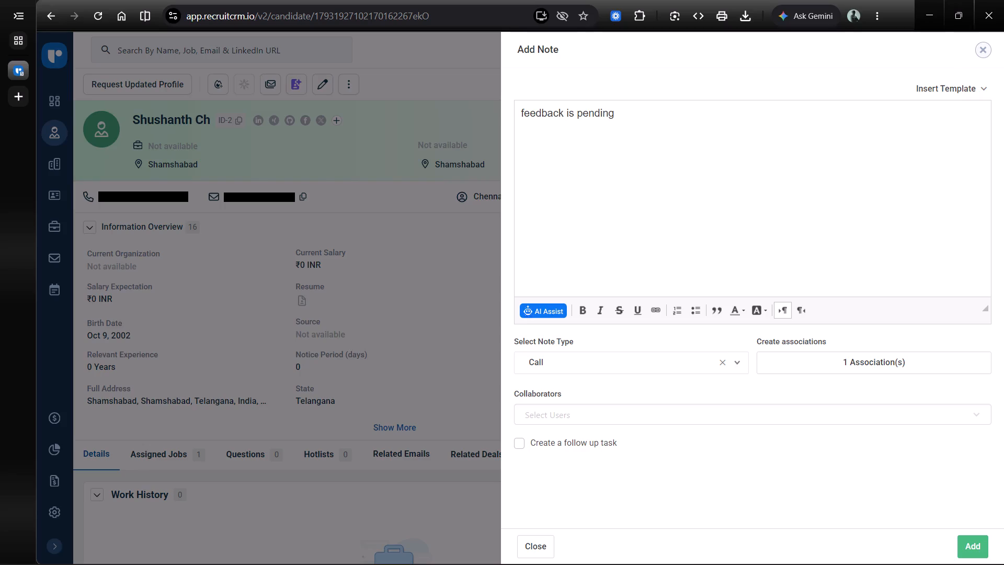
key(ctrl+a)
key(BackSpace)
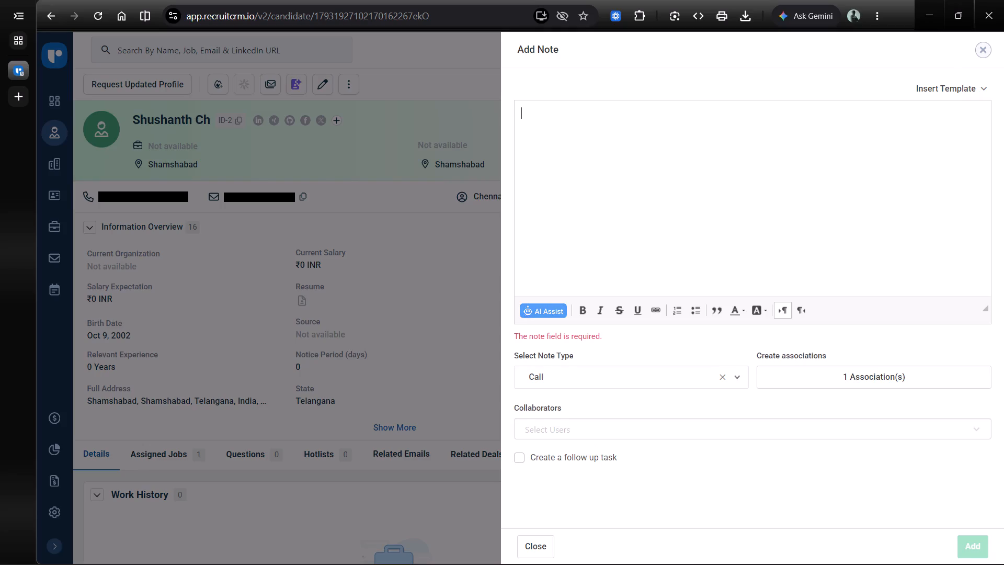
text(feedback is pending)
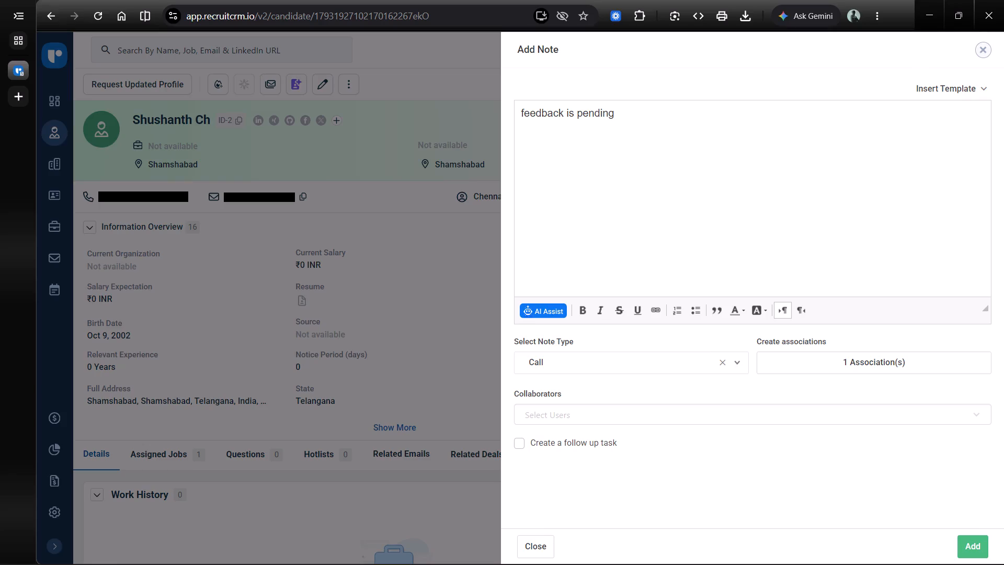
key(ctrl+a)
key(ctrl+x)
key(ctrl+v)
Clear the drafted note text and close the note form without adding it.
key(ctrl+a)
key(BackSpace)
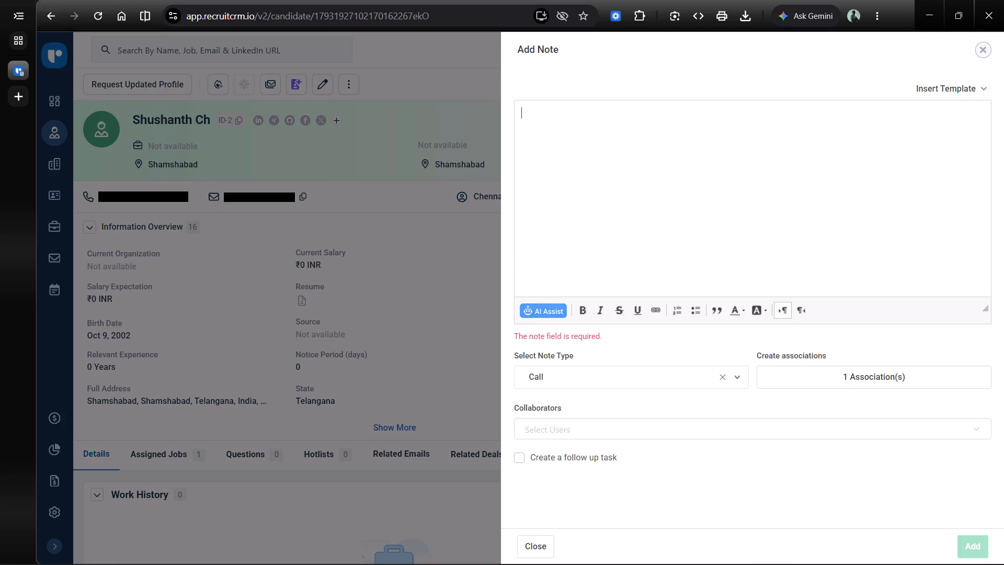
click(529, 547)
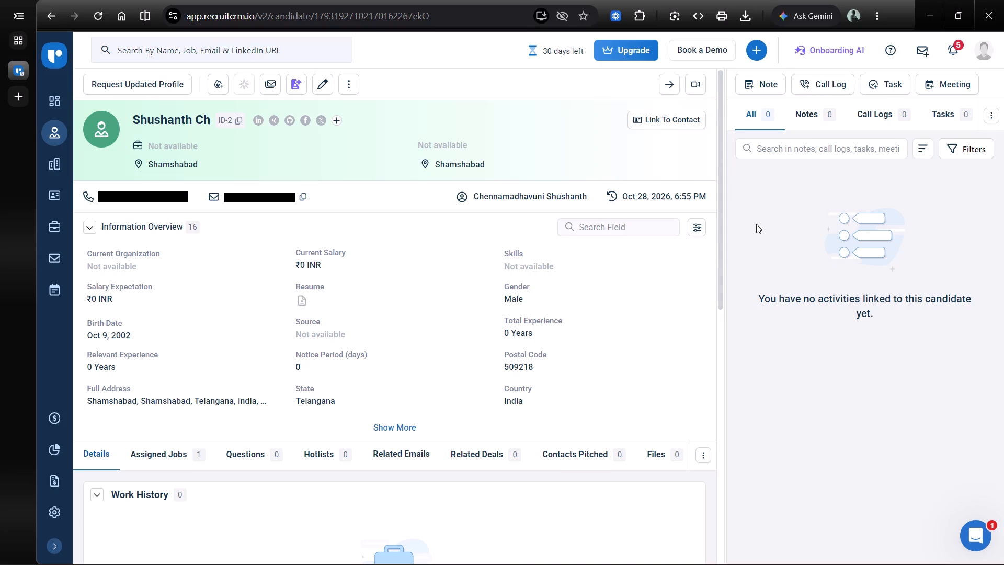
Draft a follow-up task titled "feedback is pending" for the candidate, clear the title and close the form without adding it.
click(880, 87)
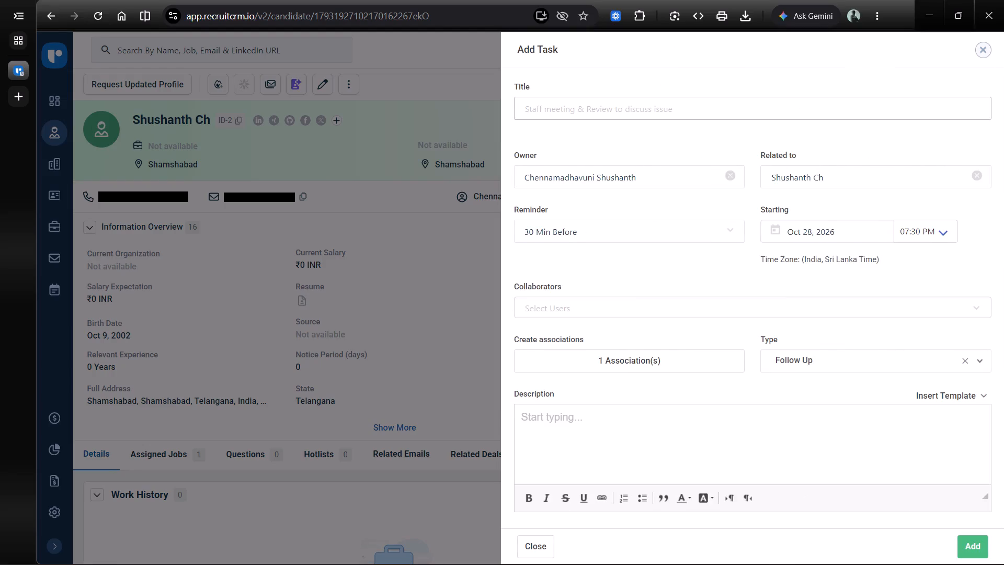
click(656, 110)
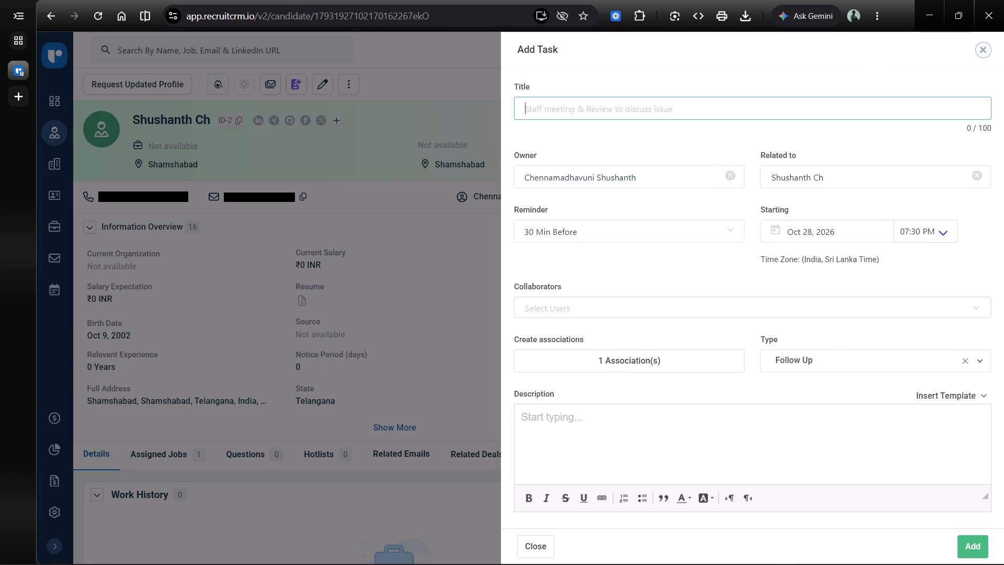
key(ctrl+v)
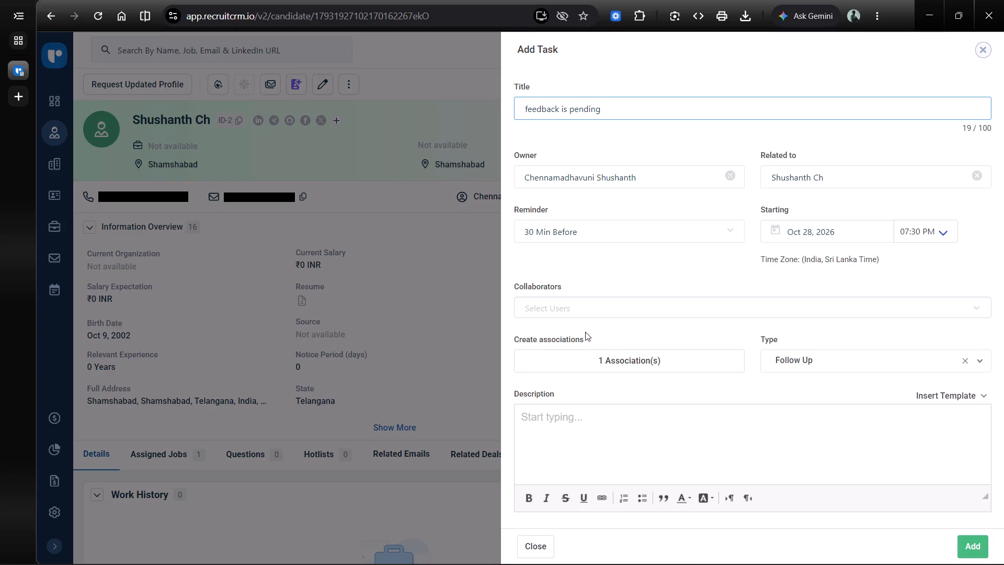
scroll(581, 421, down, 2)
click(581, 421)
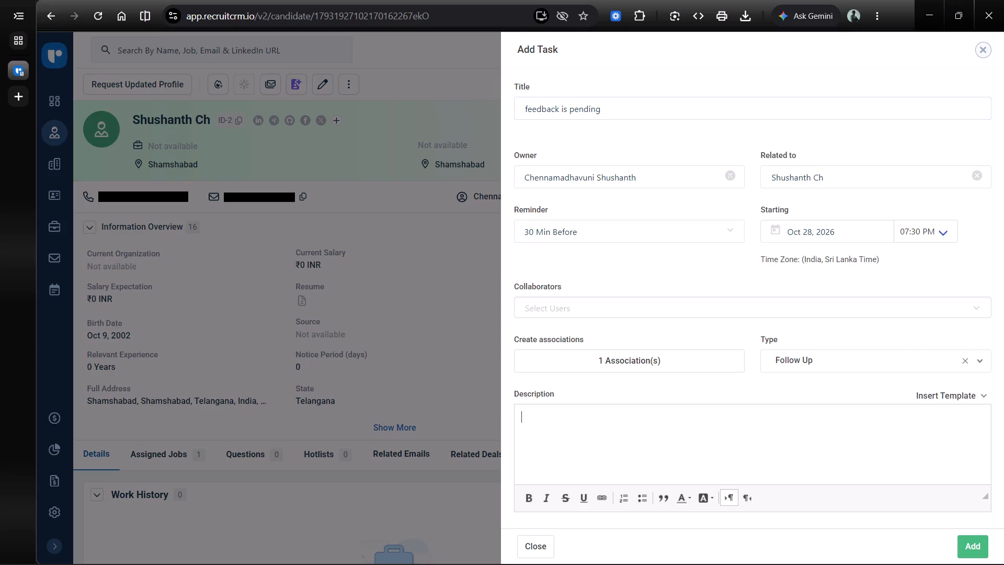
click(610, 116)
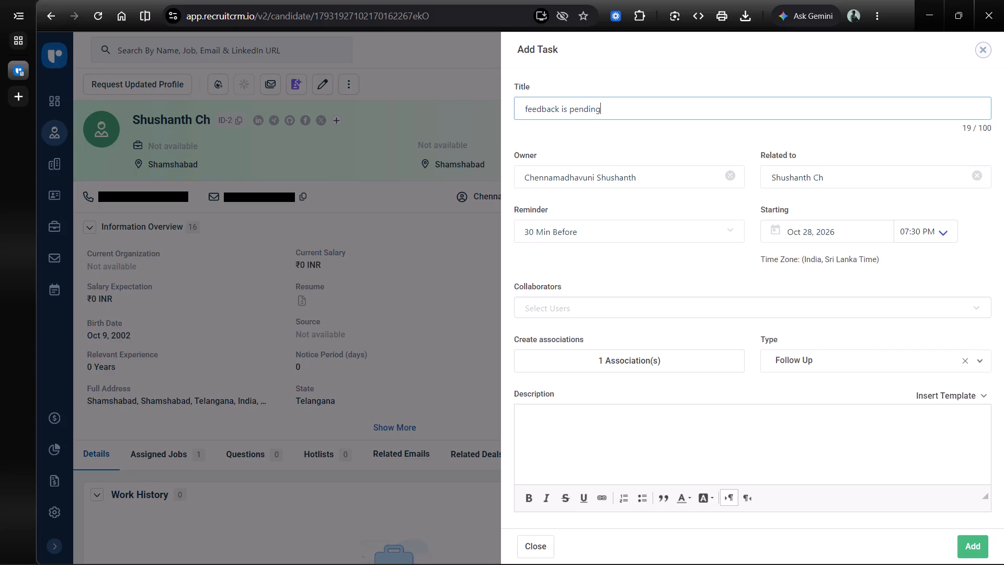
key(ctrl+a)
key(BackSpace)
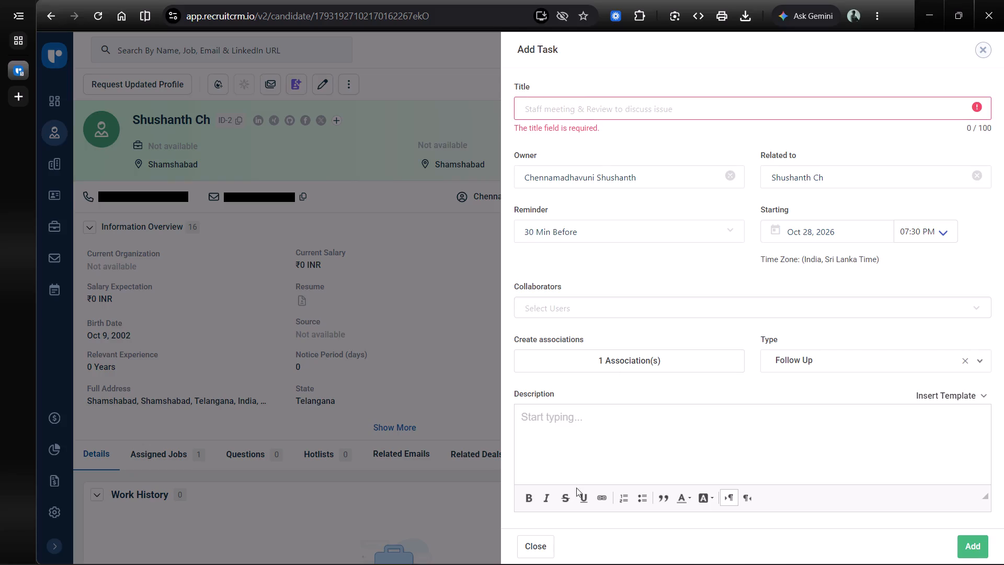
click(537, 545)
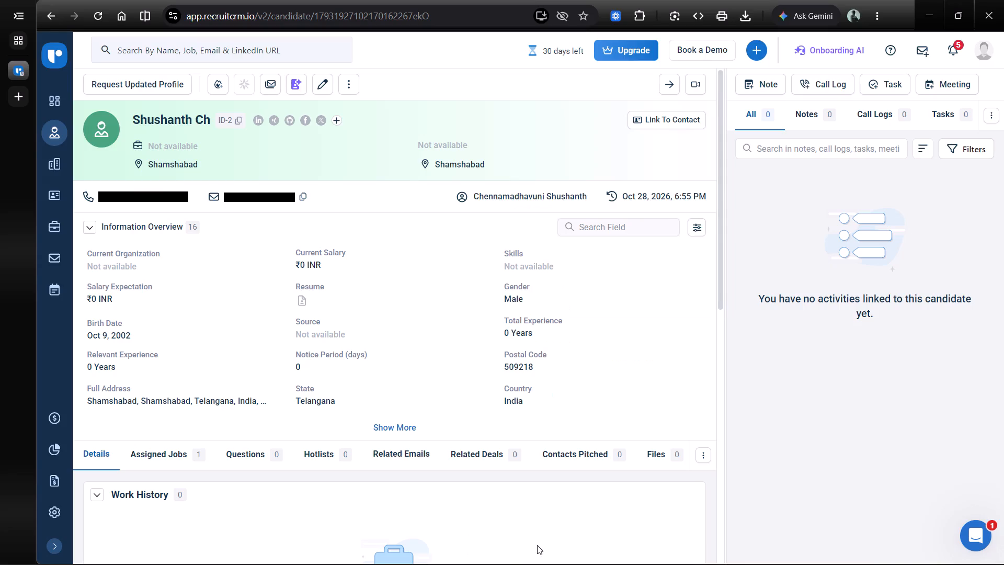
Open the tasks and meetings list.
click(50, 290)
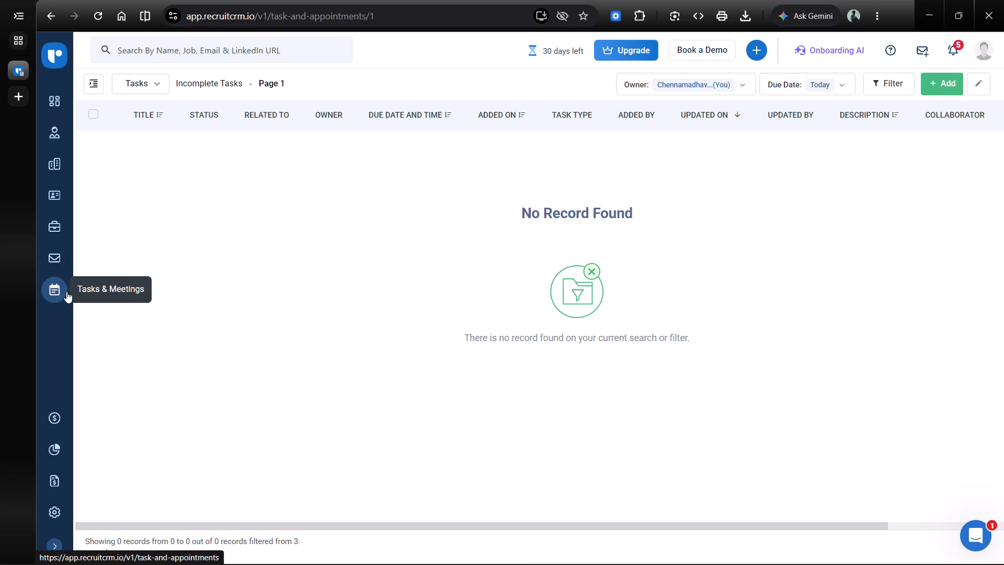
Open the Paper Sales Executive job and view all its assigned candidates on the hiring stage board.
click(56, 218)
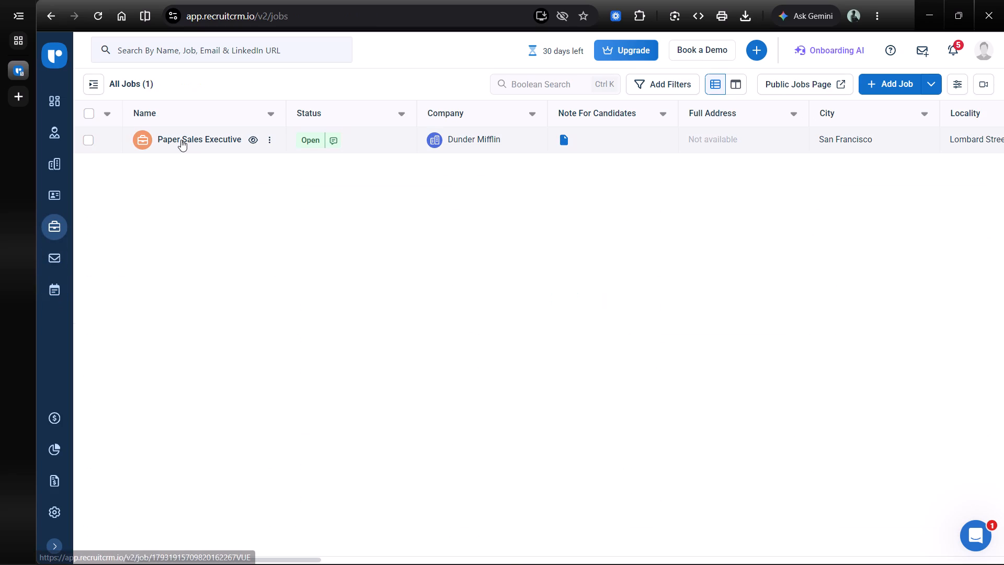
click(181, 140)
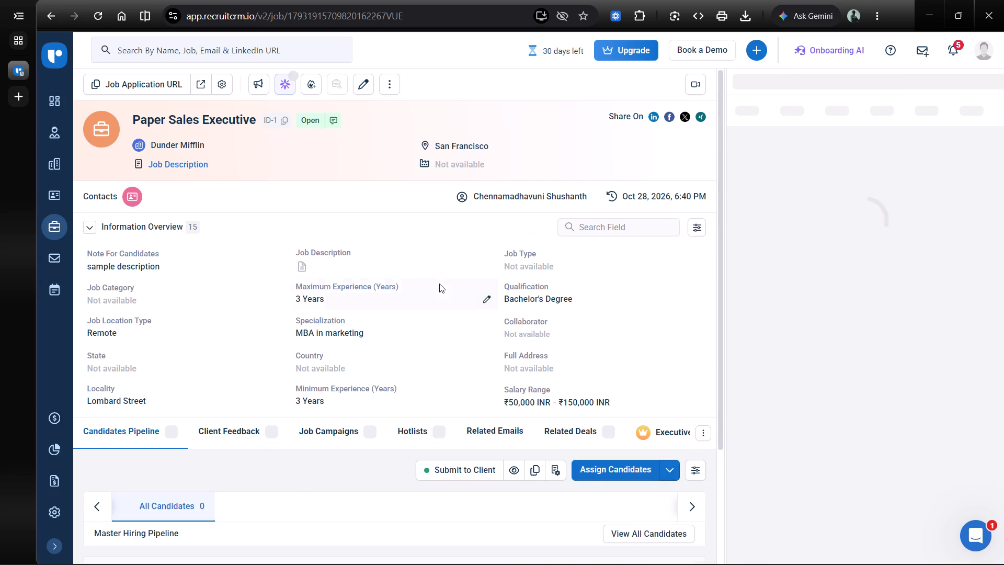
scroll(662, 379, down, 2)
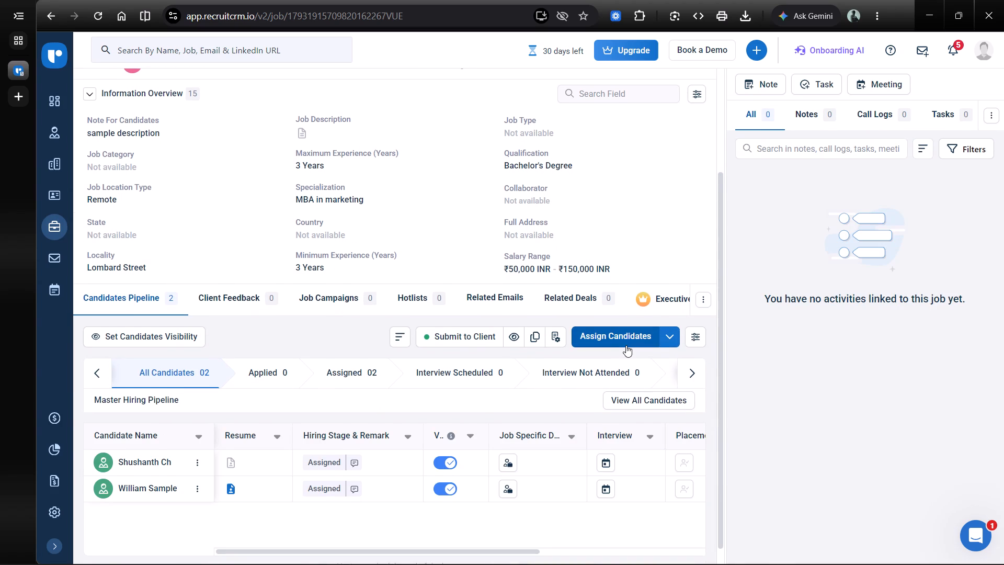
scroll(626, 345, down, 1)
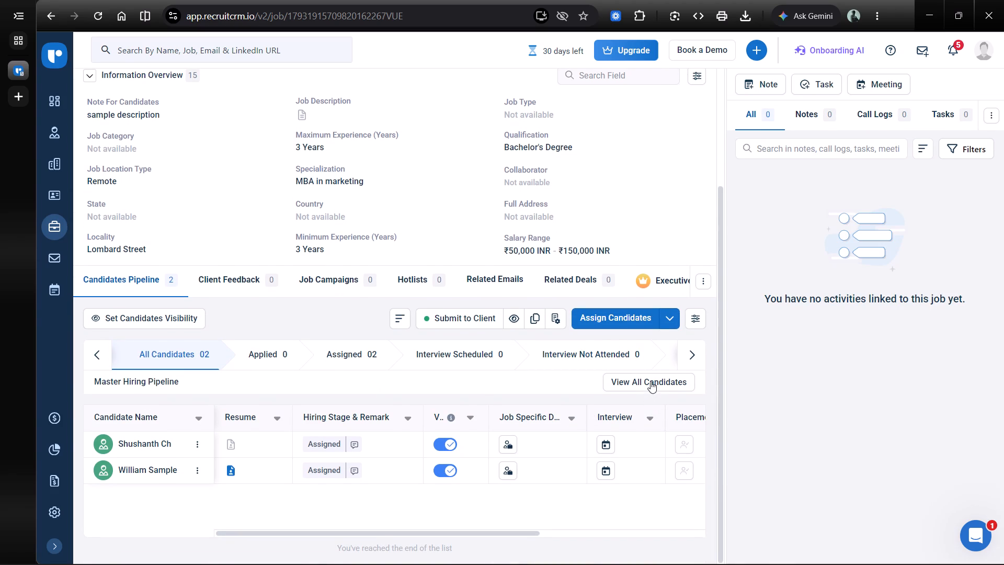
click(651, 381)
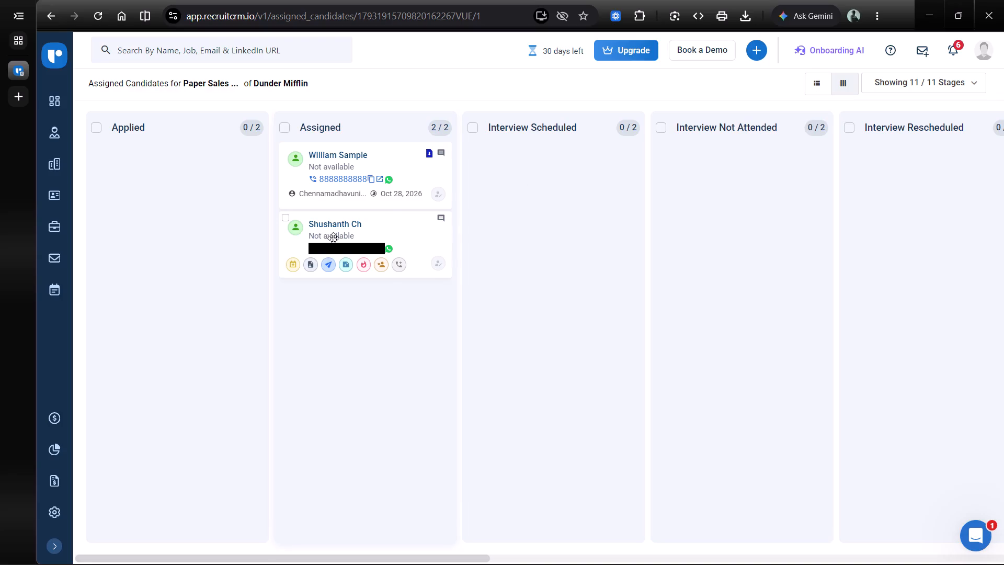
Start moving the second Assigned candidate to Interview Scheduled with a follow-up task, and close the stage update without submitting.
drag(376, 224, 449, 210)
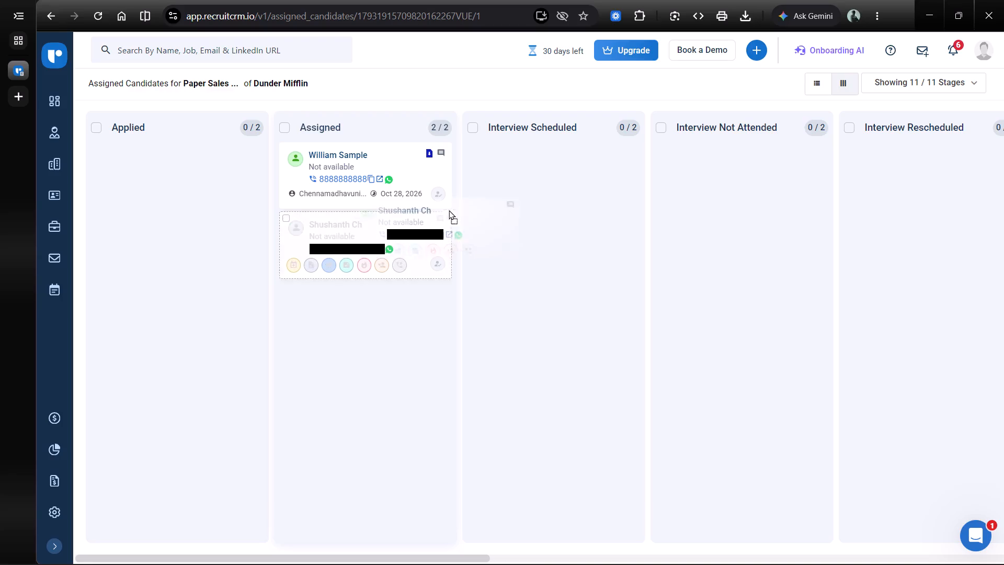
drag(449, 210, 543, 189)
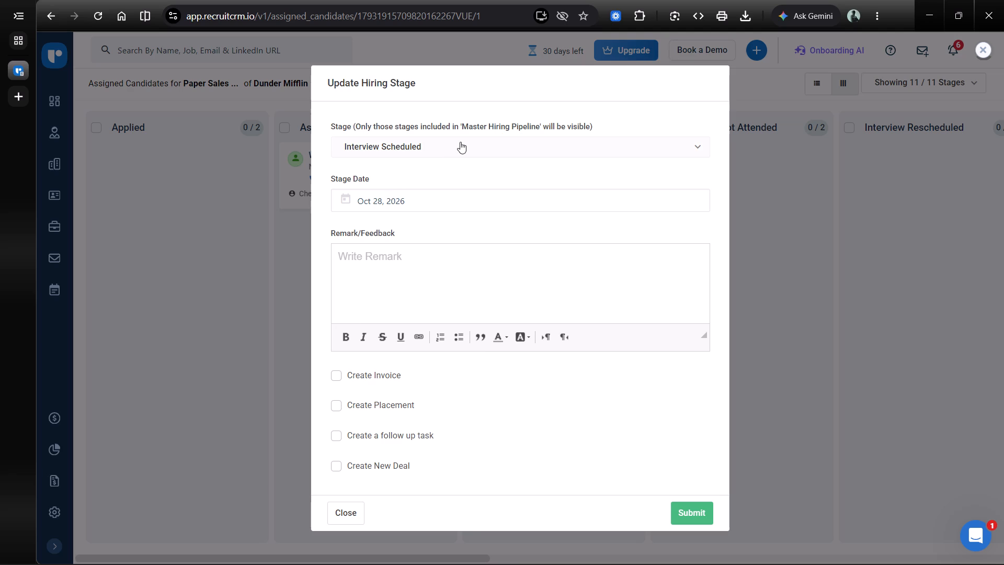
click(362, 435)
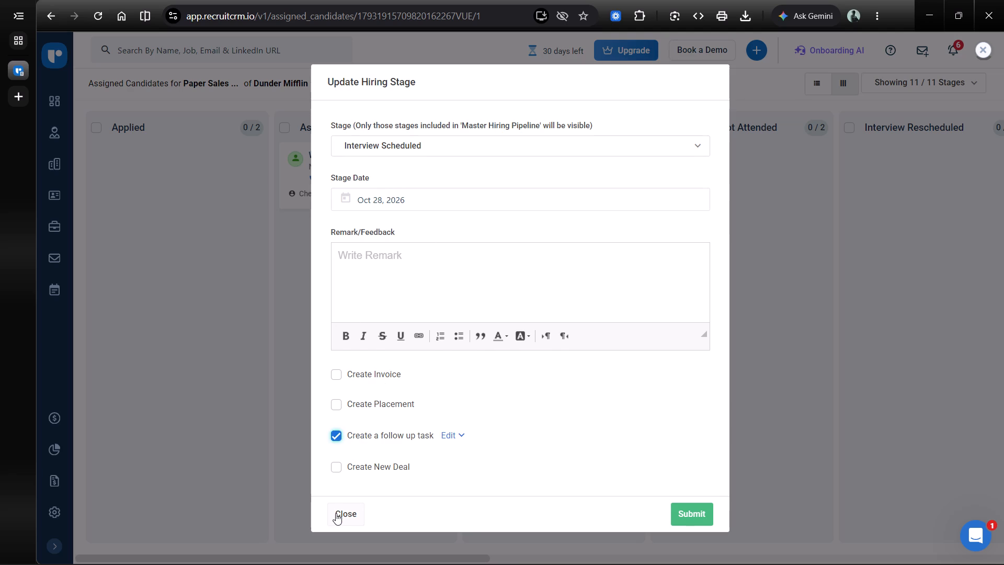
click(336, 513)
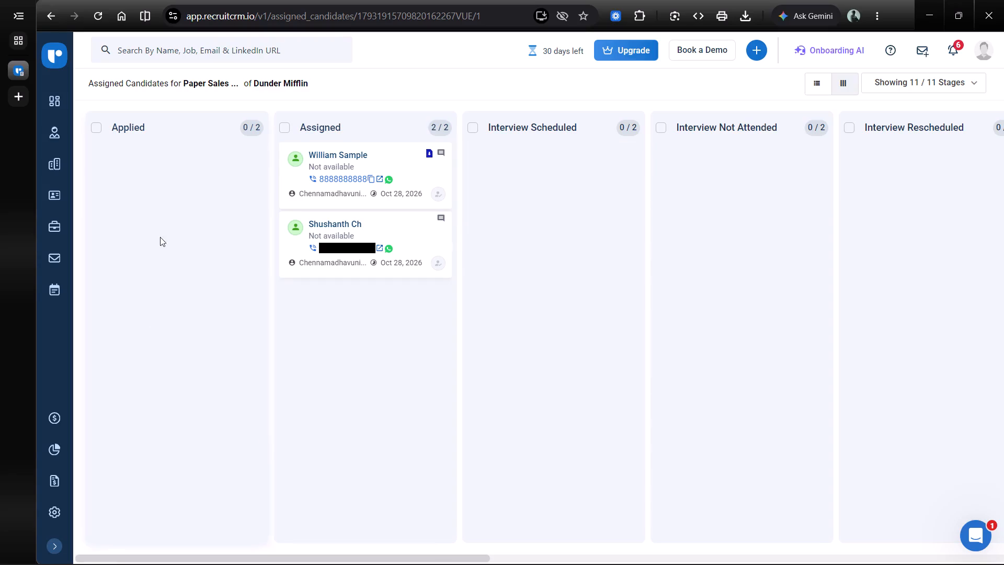
Return to the Paper Sales Executive job and view the options for submitting its candidates to the client.
click(210, 78)
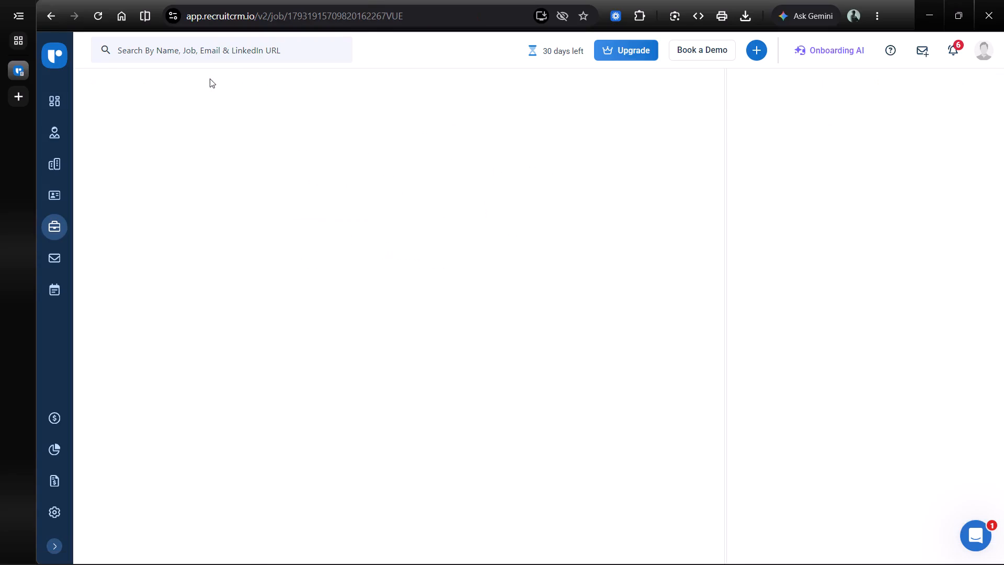
scroll(372, 353, down, 4)
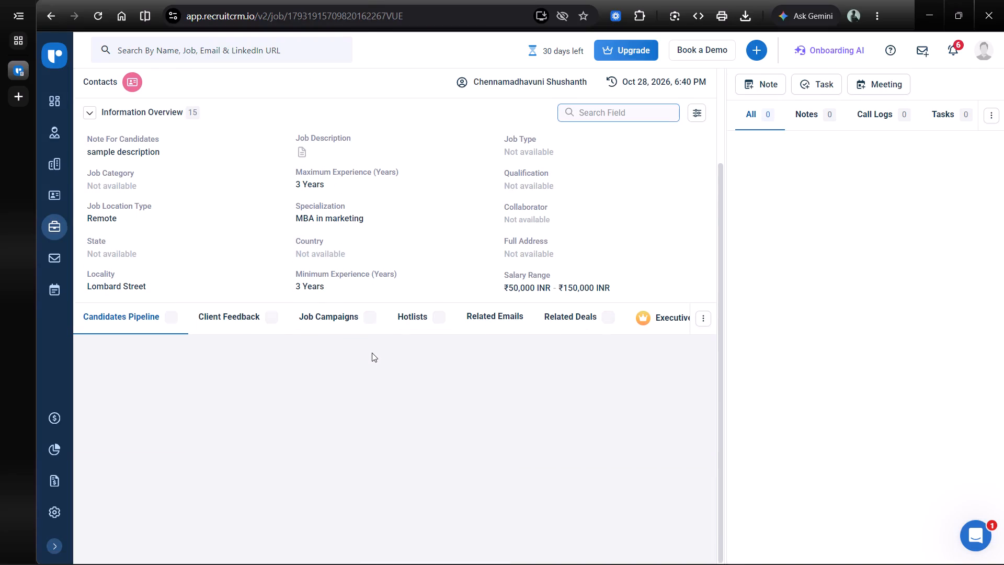
scroll(372, 353, down, 1)
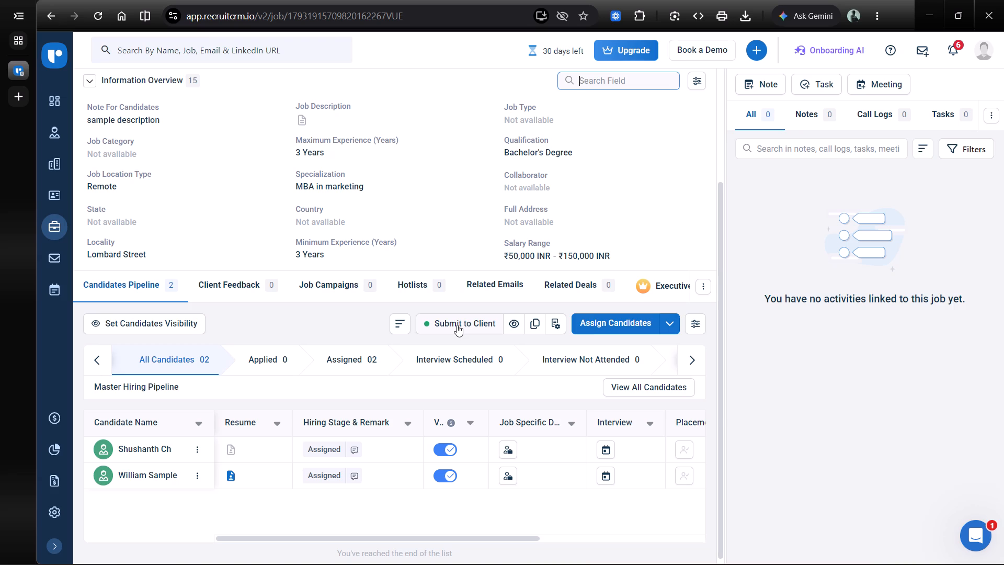
click(457, 325)
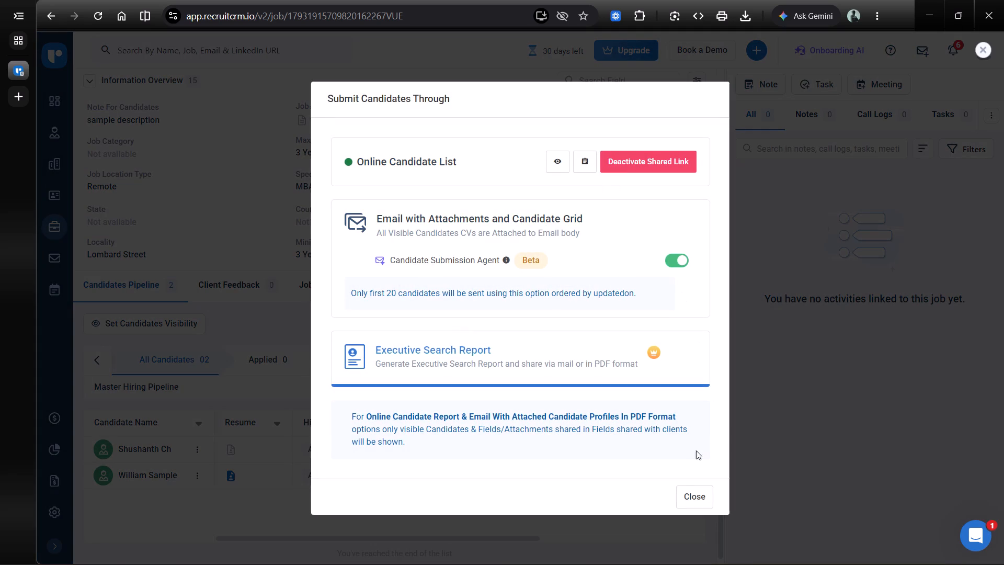
click(692, 499)
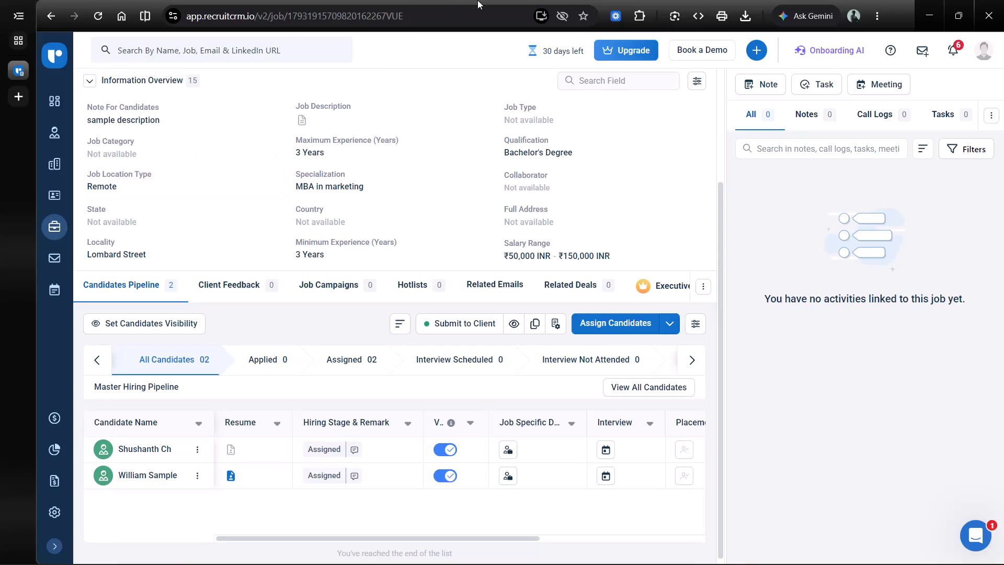
Record a short Loom test video of the current tab with camera and microphone on, and stop it.
click(613, 12)
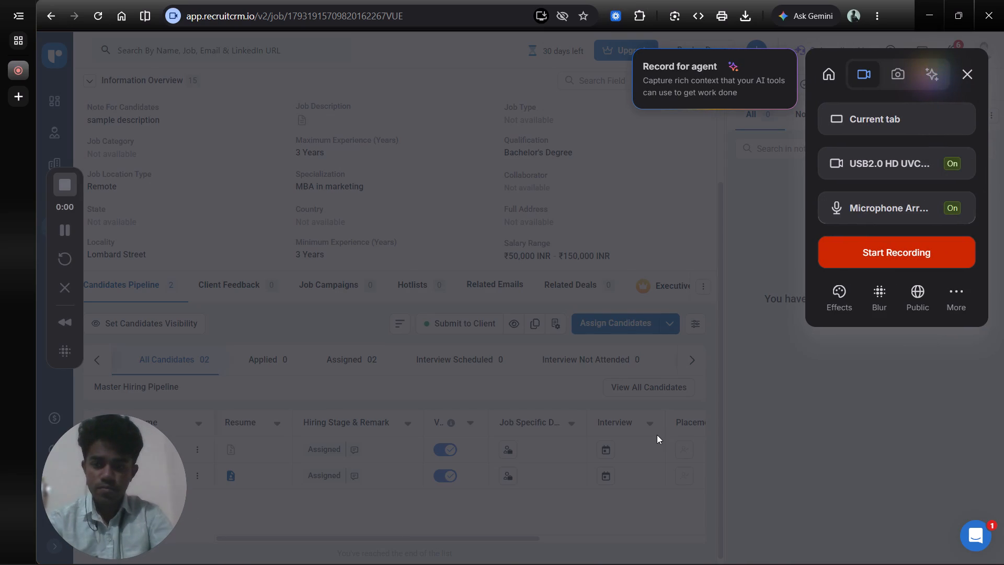
click(849, 259)
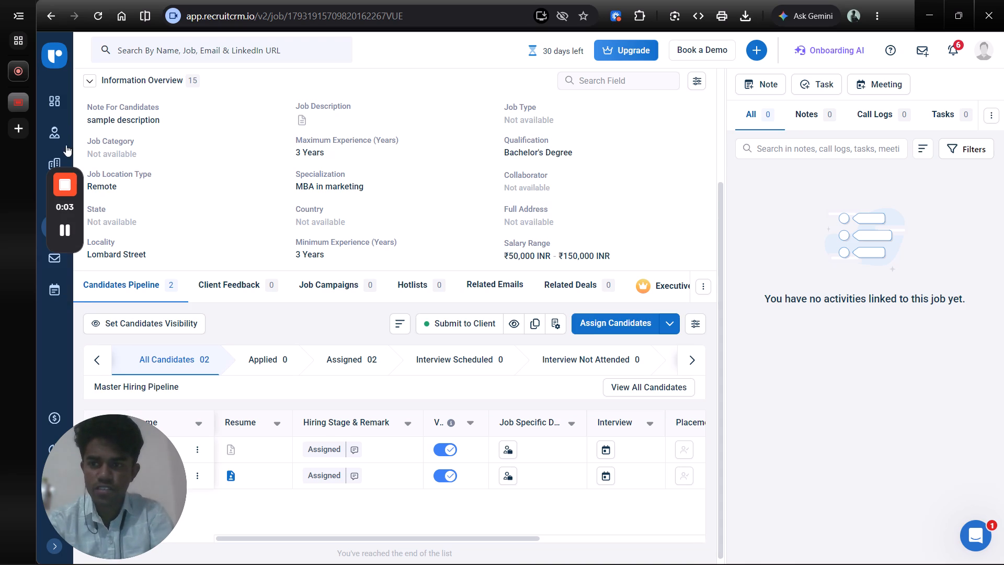
click(66, 176)
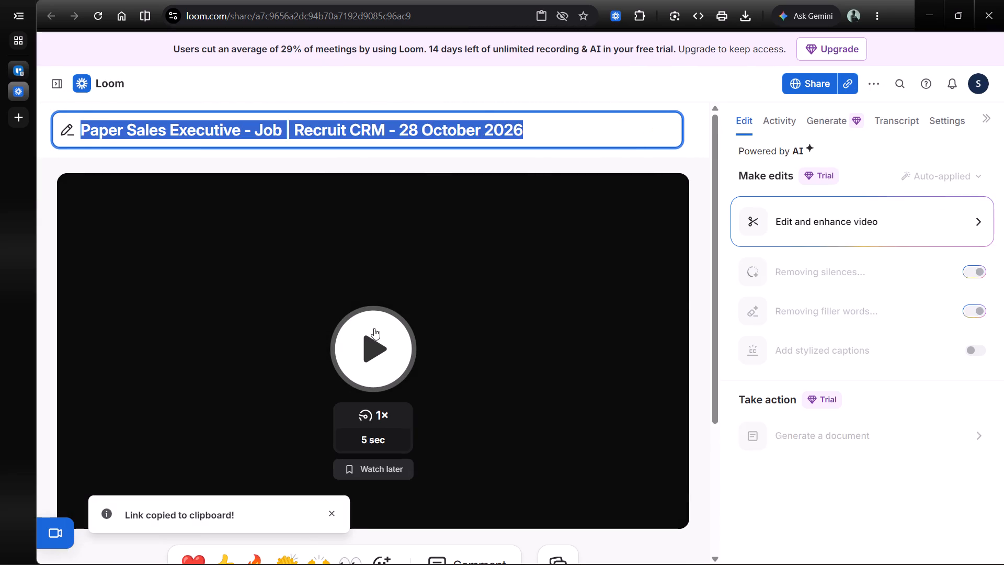
Play back the test recording on its Loom page and replay it.
click(374, 328)
scroll(374, 328, down, 1)
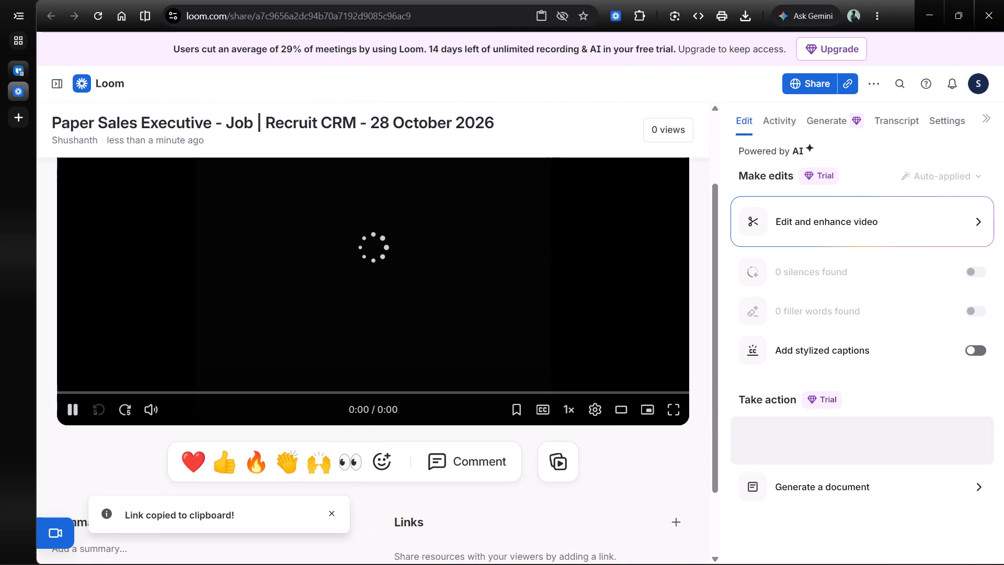
click(331, 515)
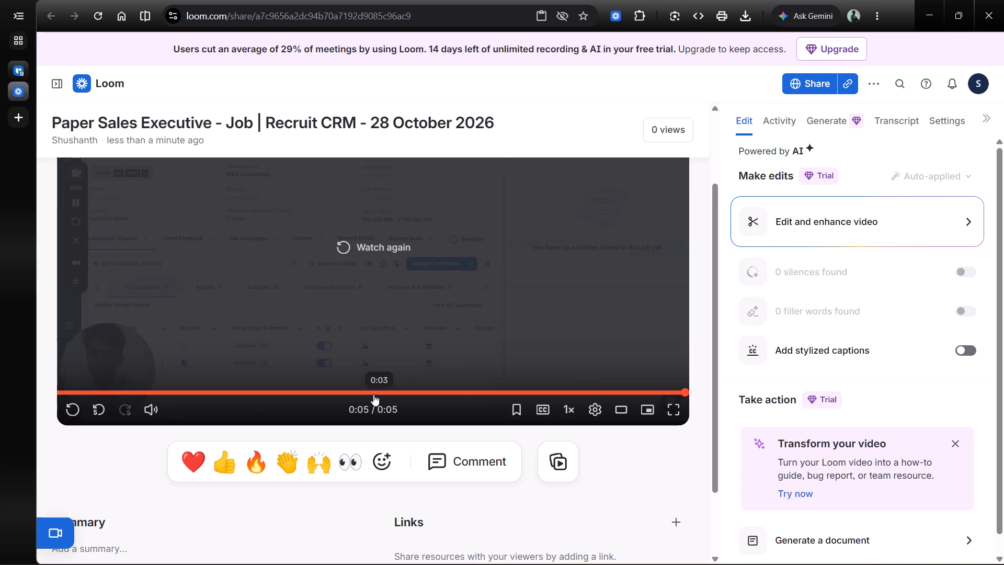
click(353, 246)
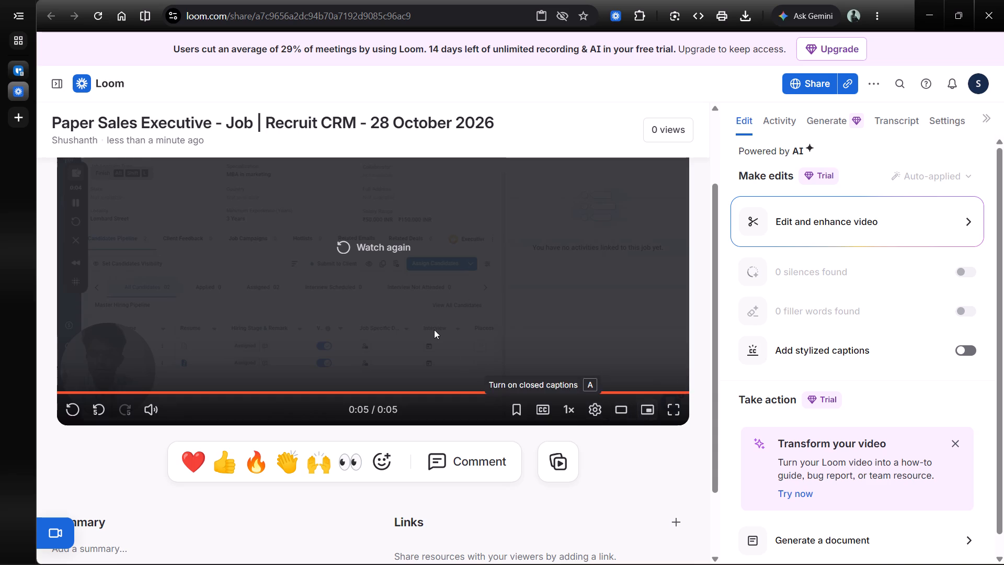
Open the test recording in Loom's video editor, skip the tour, play it and trim its end to about 0:04.
scroll(434, 330, up, 4)
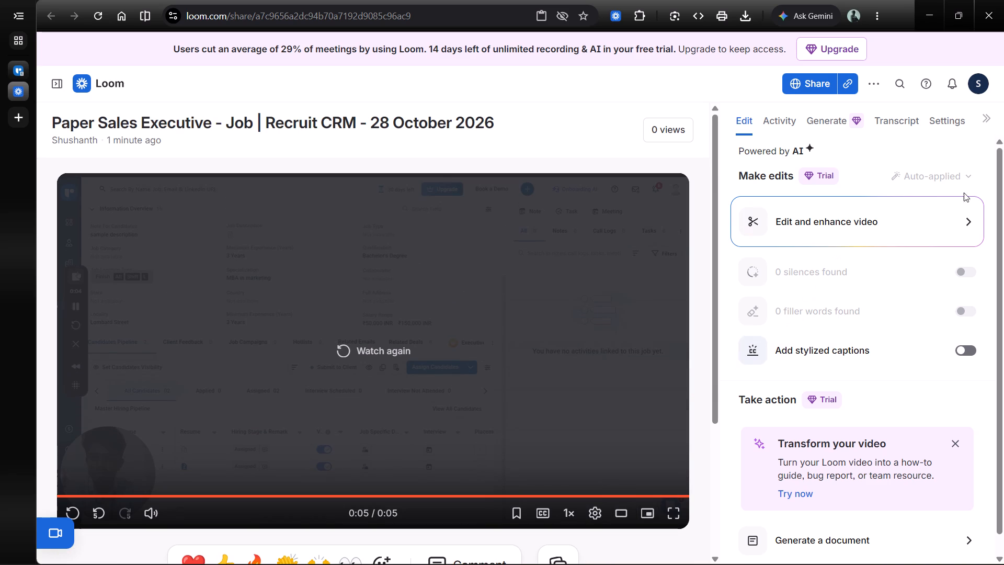
click(971, 233)
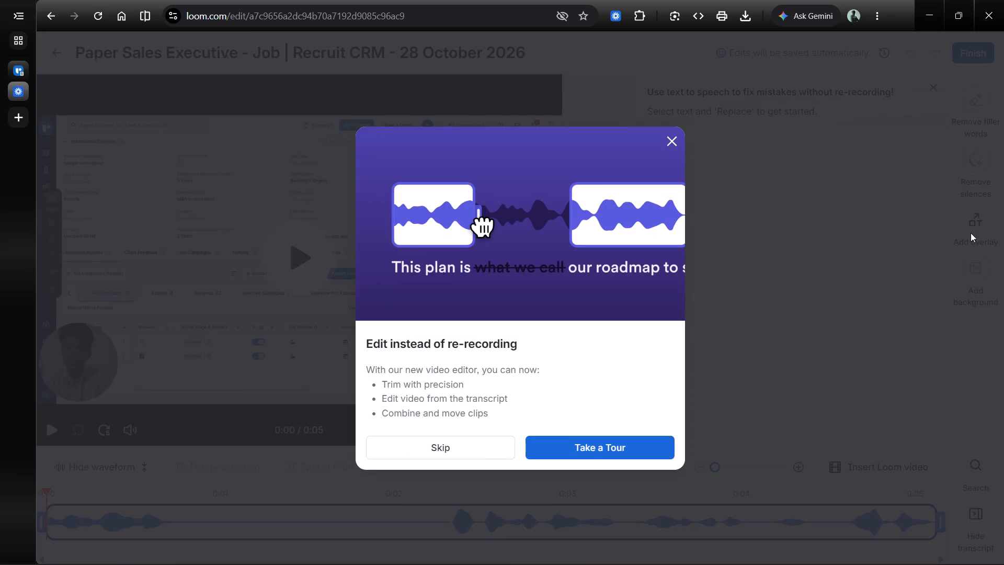
click(475, 435)
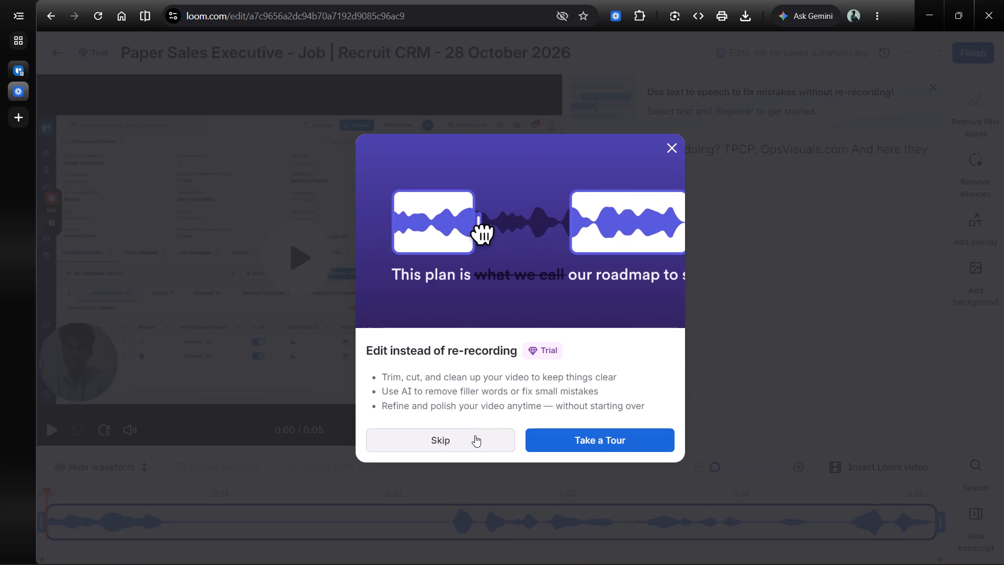
click(297, 269)
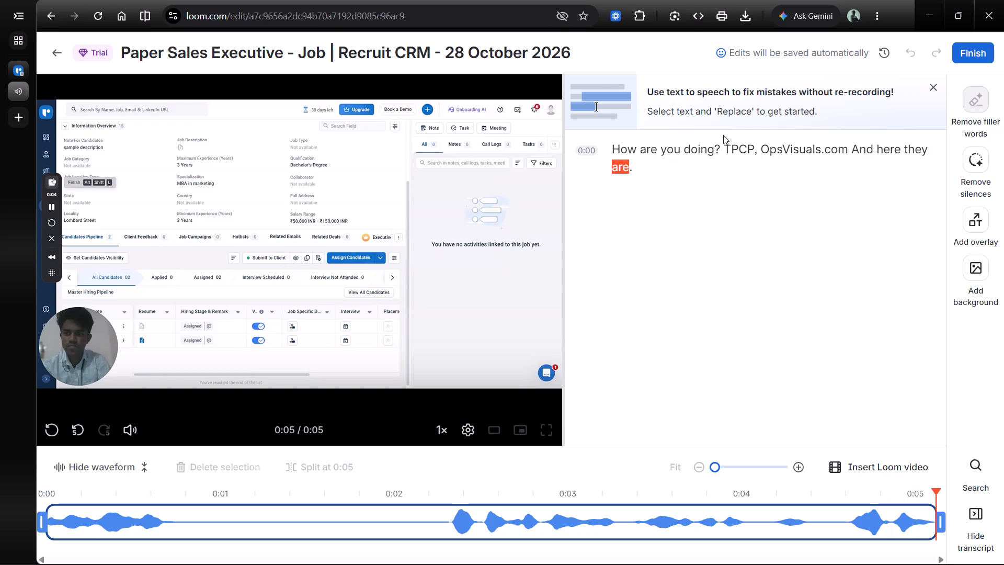
drag(912, 357, 751, 457)
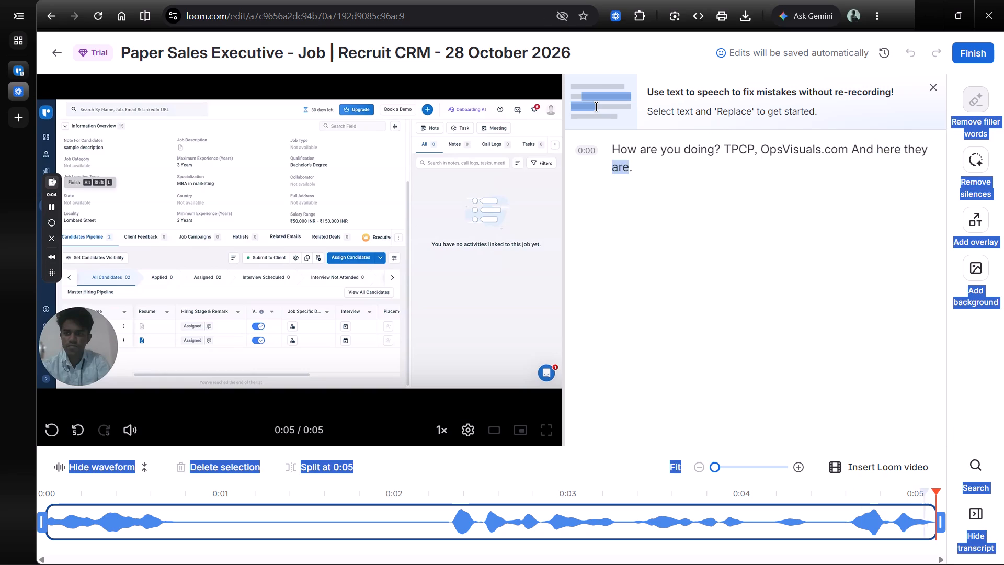
drag(939, 521, 872, 525)
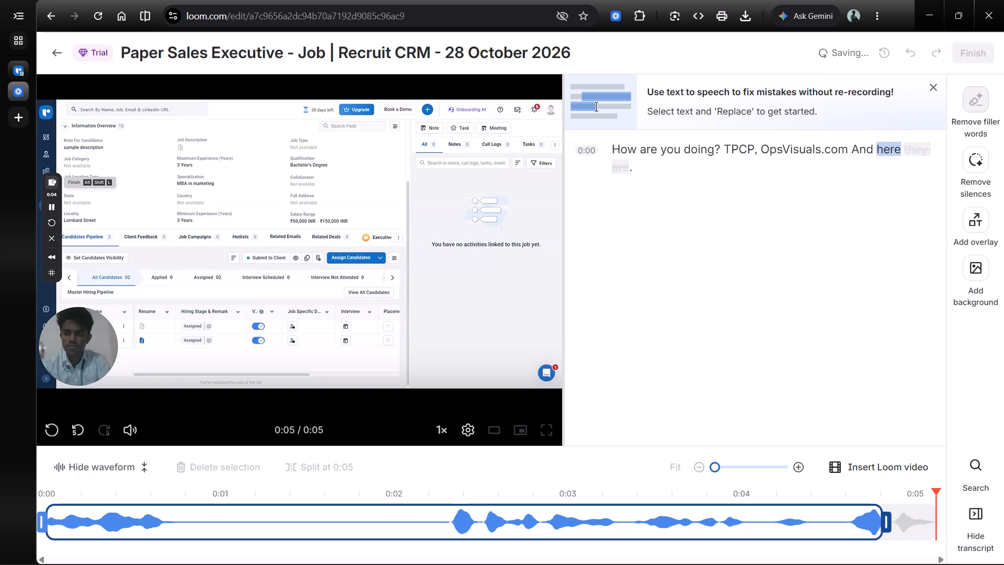
drag(872, 525, 752, 528)
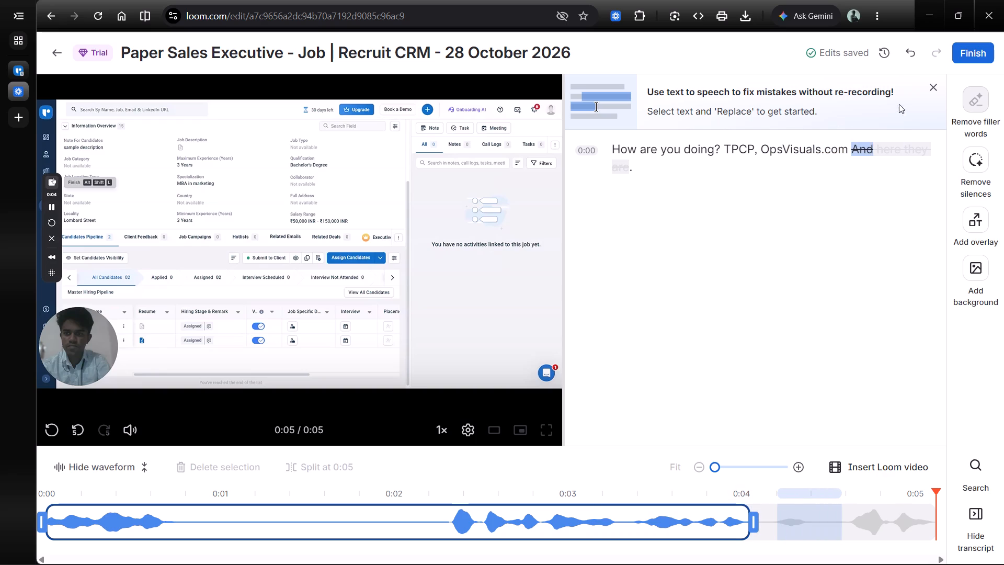
Finish the trim edit and play back the trimmed test recording on its Loom page.
click(968, 50)
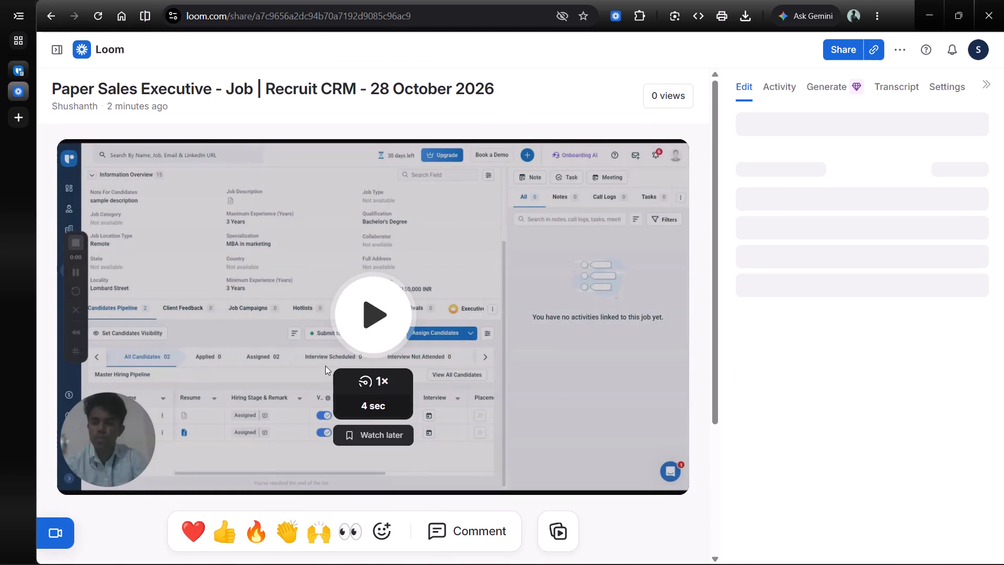
click(371, 327)
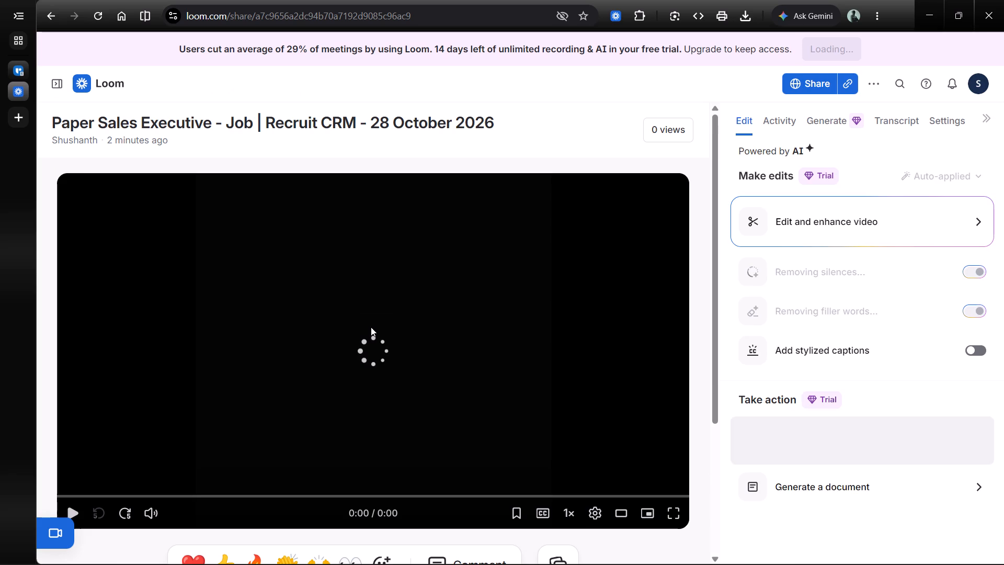
scroll(371, 327, down, 1)
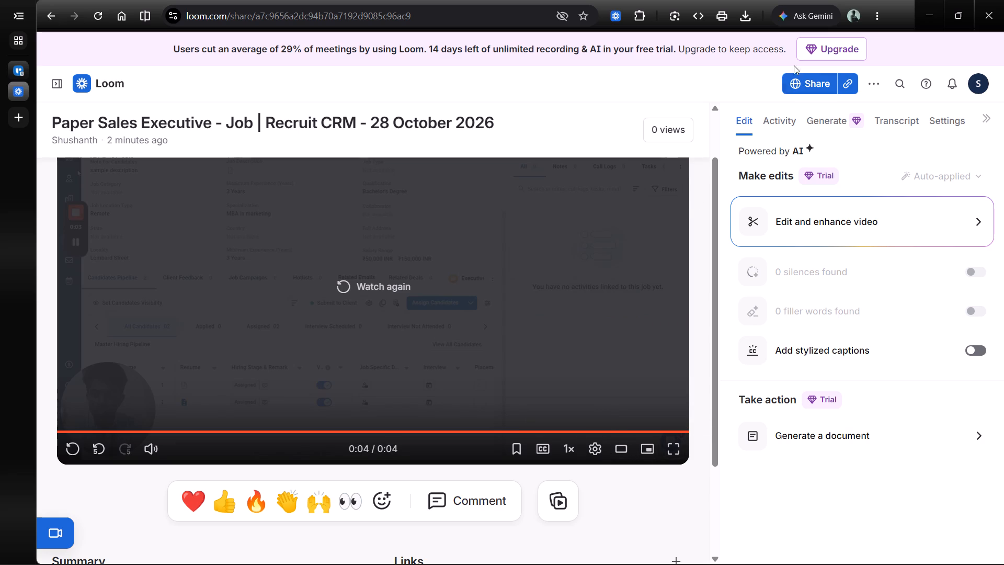
Permanently delete the trimmed test recording from Loom and close its page.
click(882, 92)
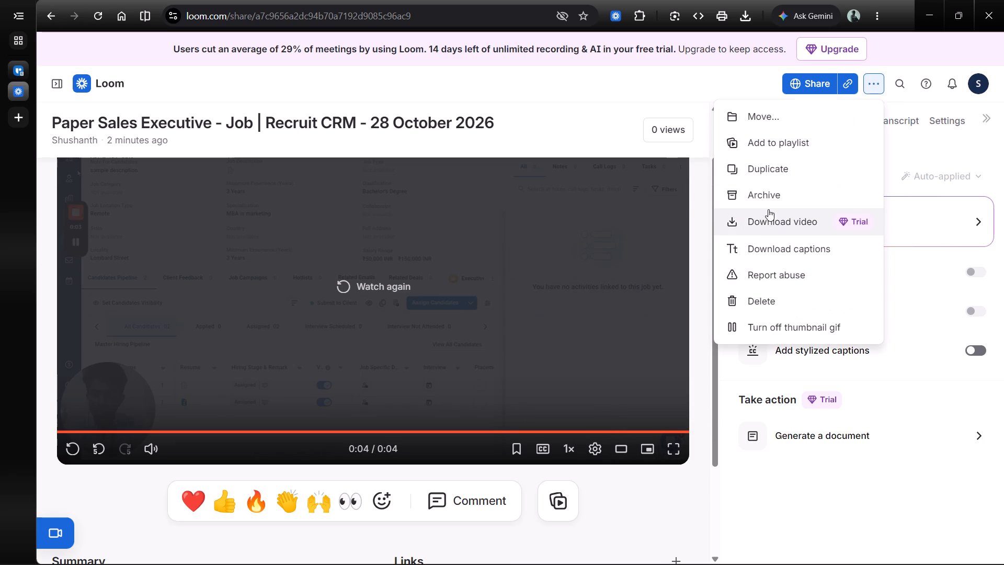
click(769, 310)
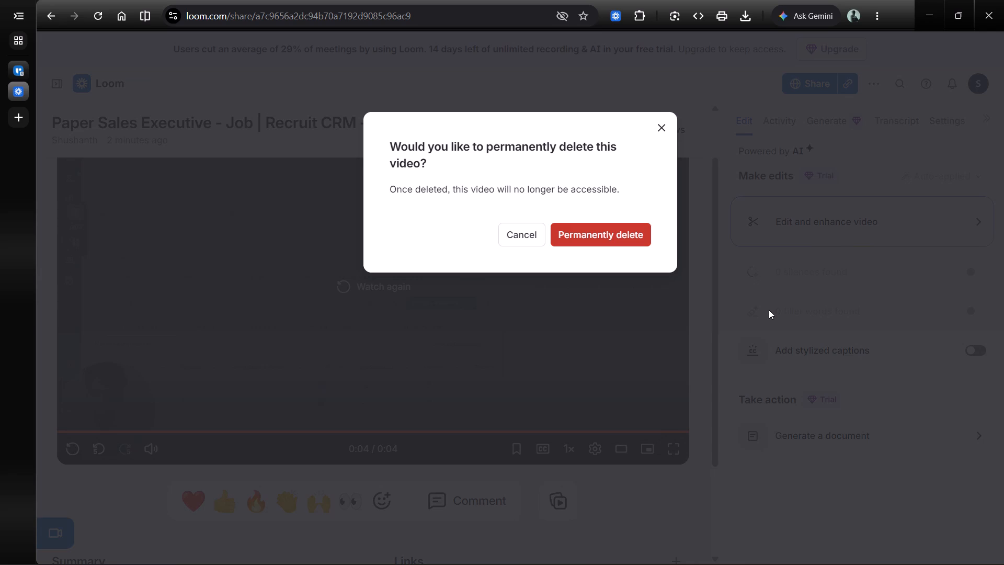
click(611, 233)
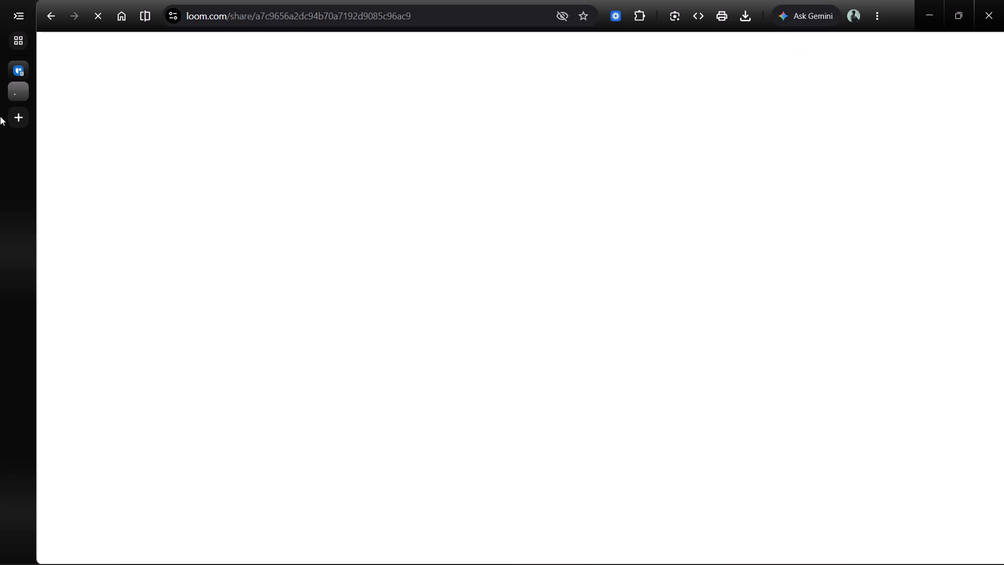
key(ctrl+w)
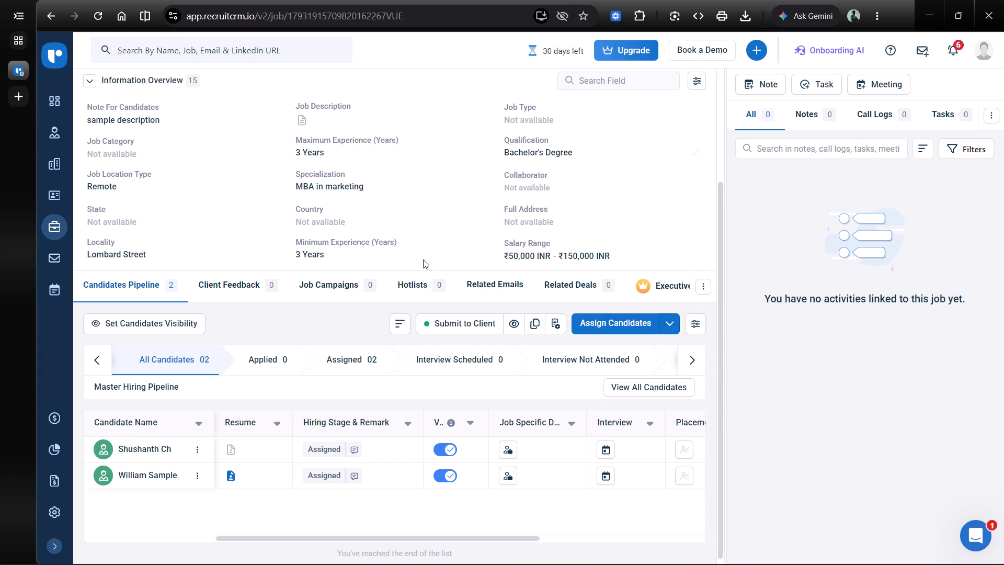
Make "feedback is pending" the current clipboard text from the clipboard history, using the job's activity search field as scratch space and leaving it empty.
click(819, 145)
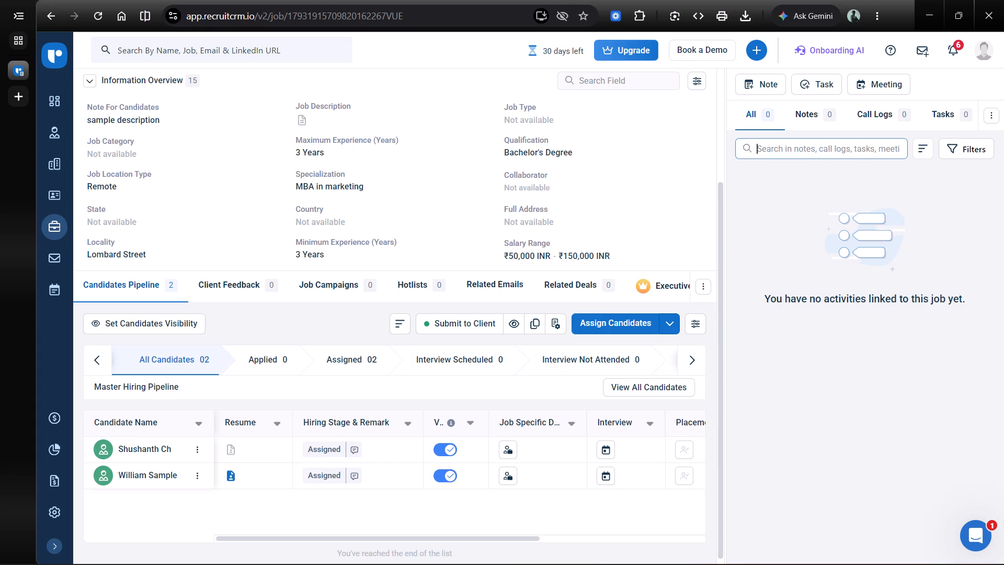
key(ctrl+v)
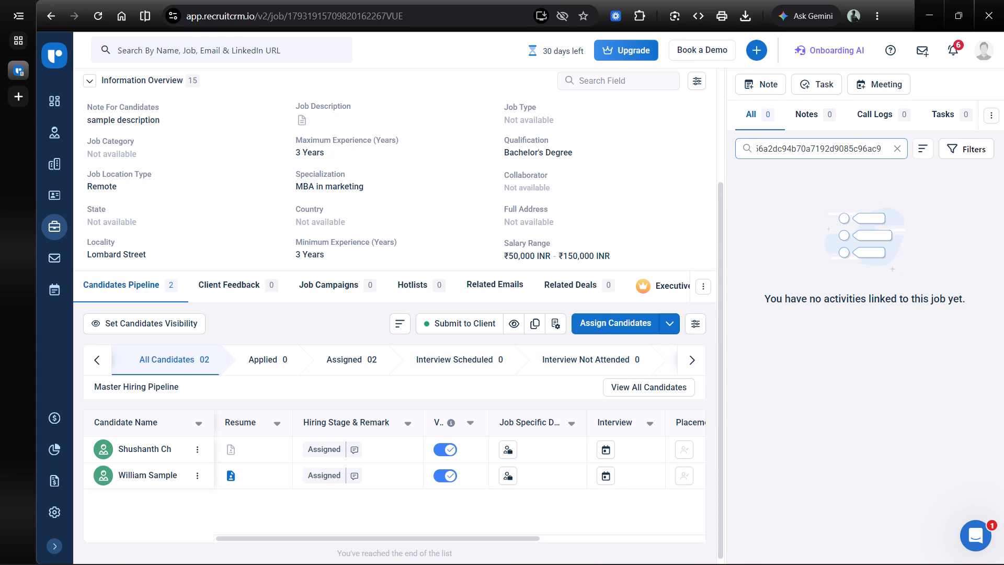
key(ctrl+a)
key(BackSpace)
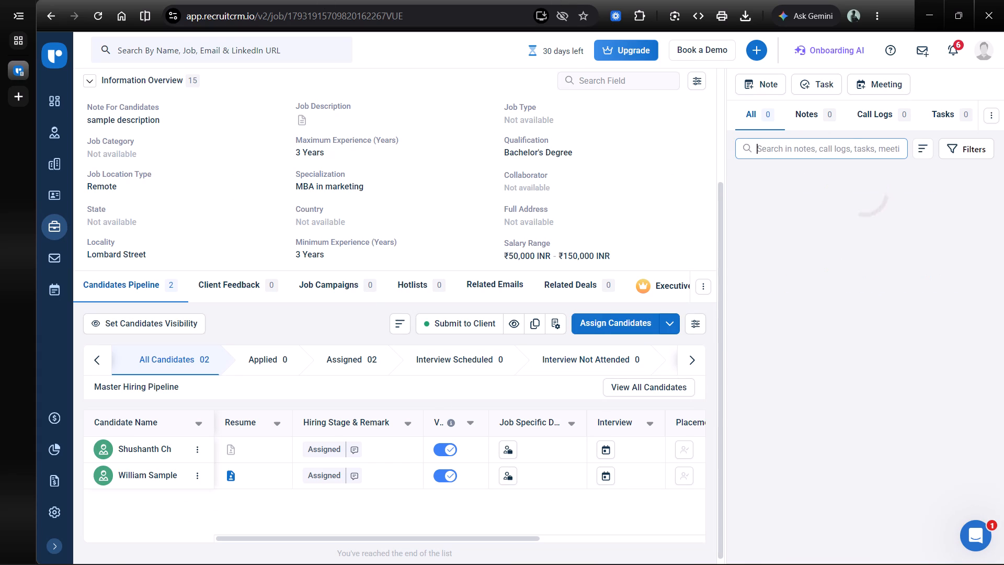
key(super+v)
key(Down)
key(Return)
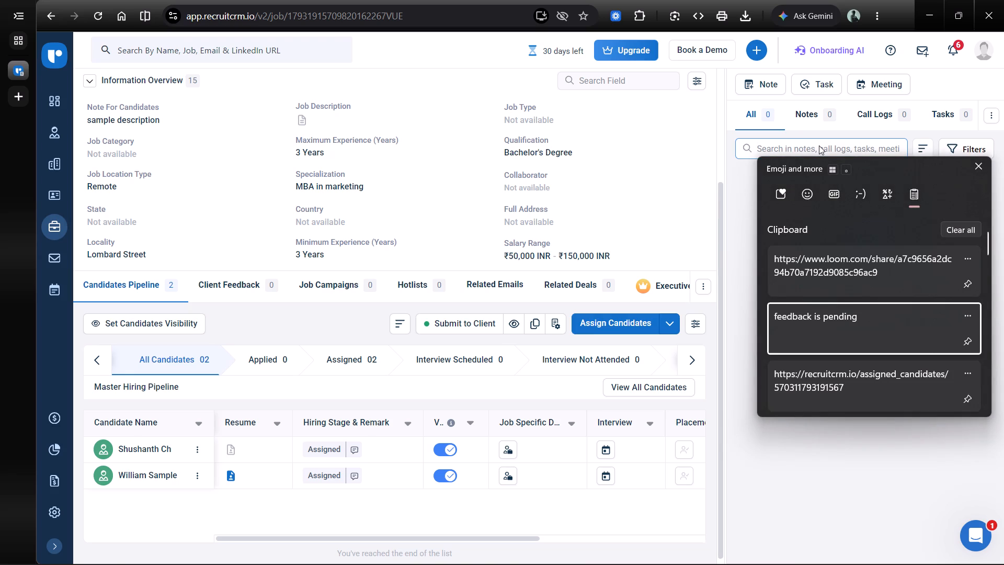
key(ctrl+v)
key(ctrl+a)
key(ctrl+x)
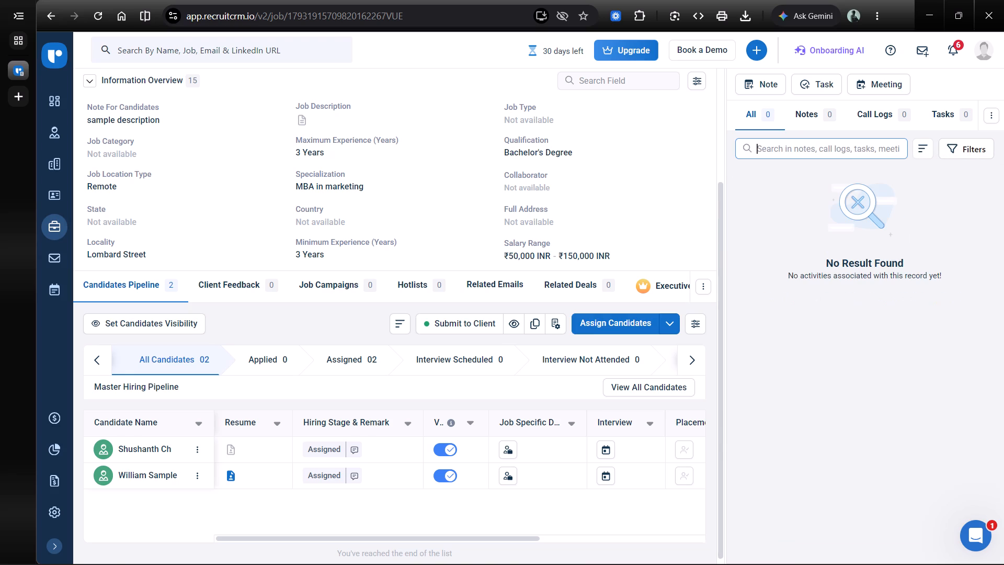
key(ctrl+v)
key(ctrl+a)
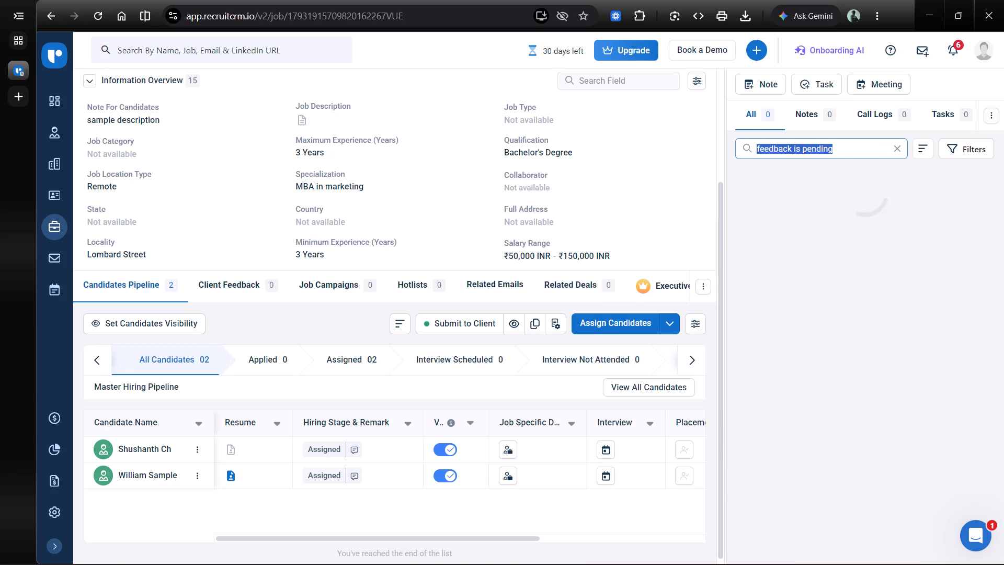
key(BackSpace)
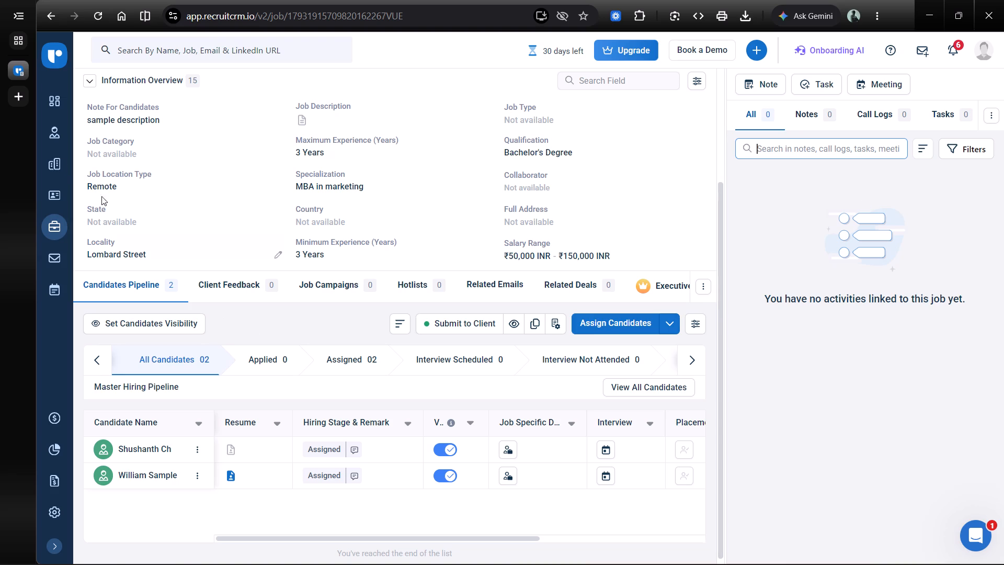
Open the Loom recorder on the Recruit CRM dashboard and move its recording controls to the page edge opposite the navigation sidebar.
click(54, 107)
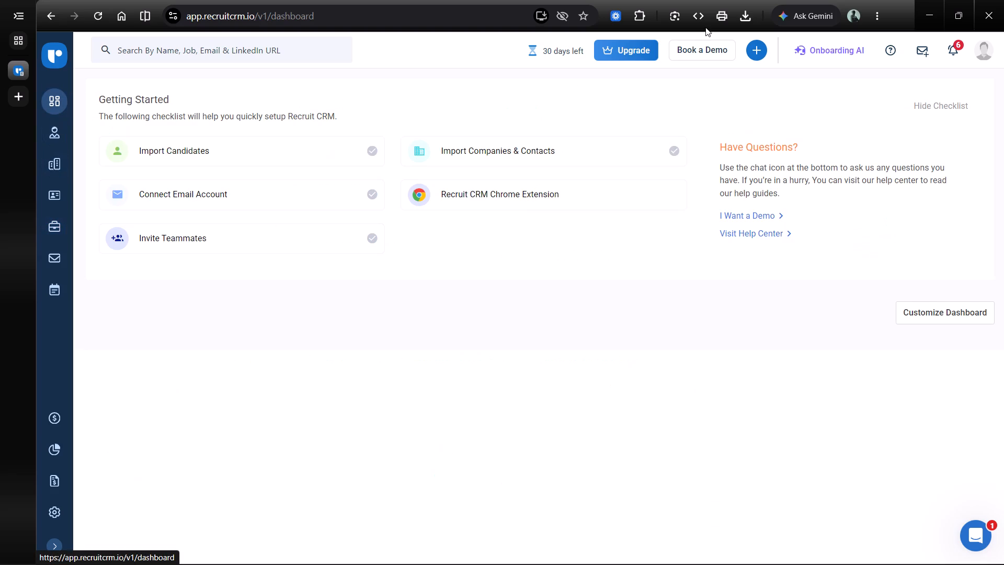
click(617, 15)
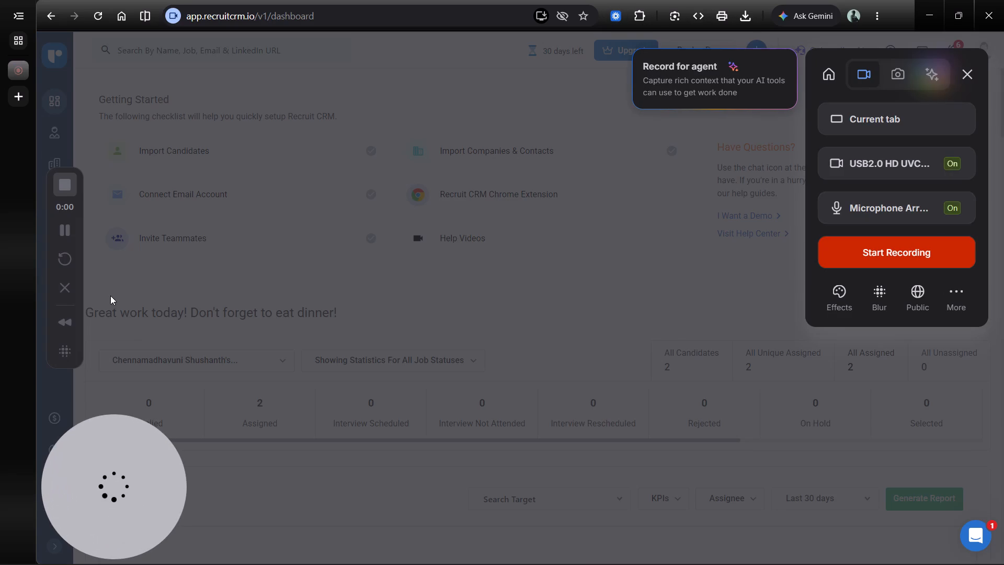
drag(75, 180, 174, 220)
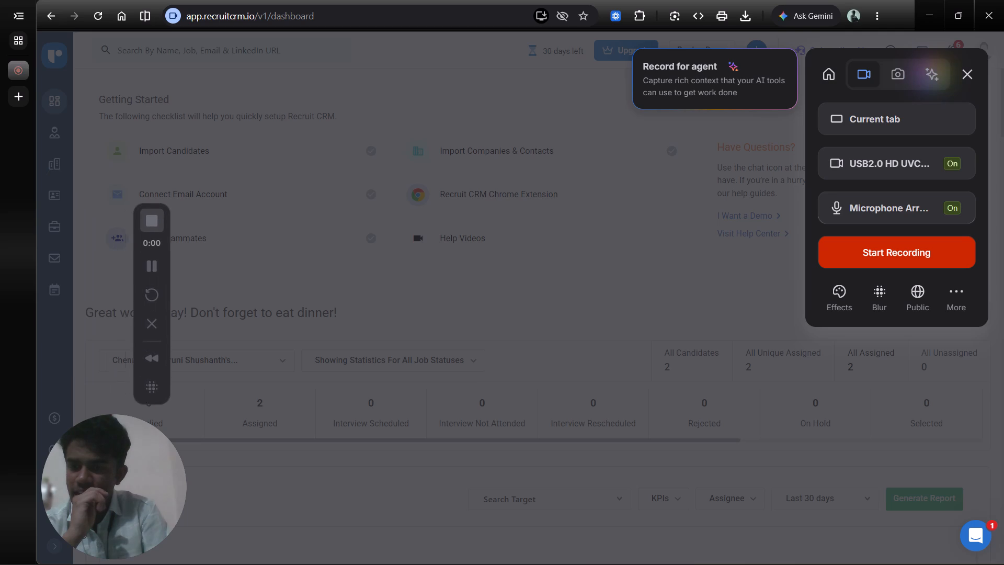
drag(174, 220, 793, 362)
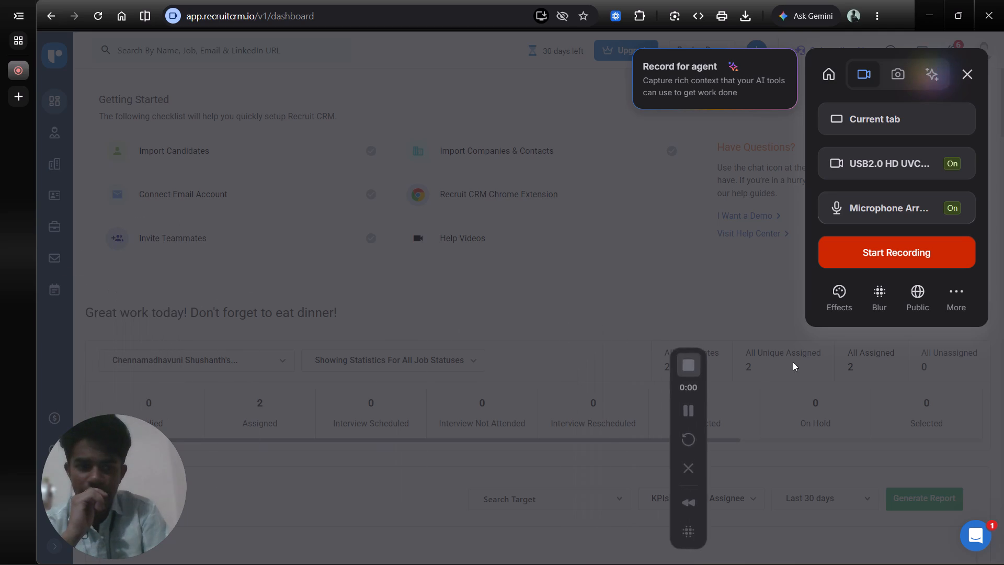
drag(793, 362, 1001, 356)
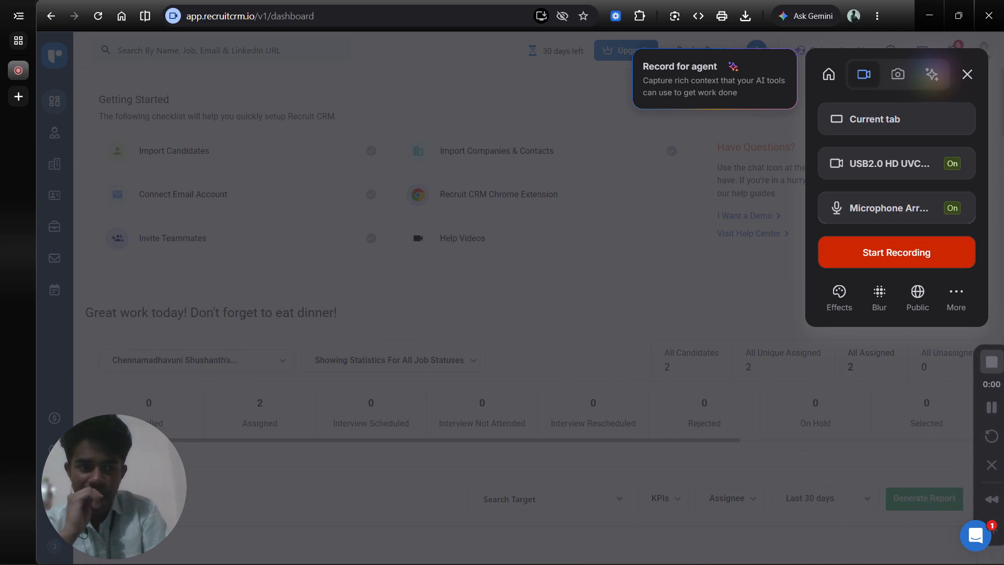
drag(1001, 356, 989, 333)
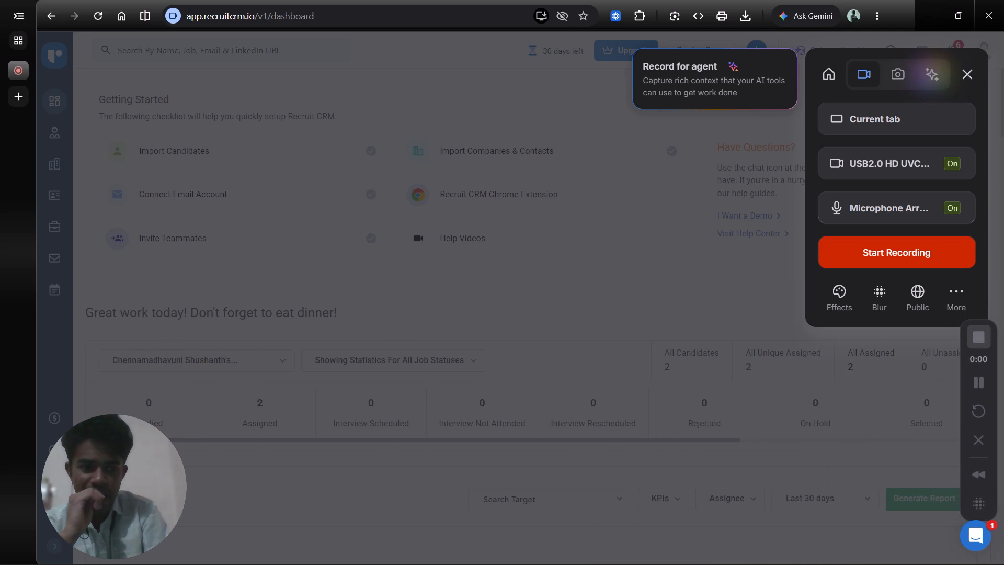
drag(989, 333, 991, 314)
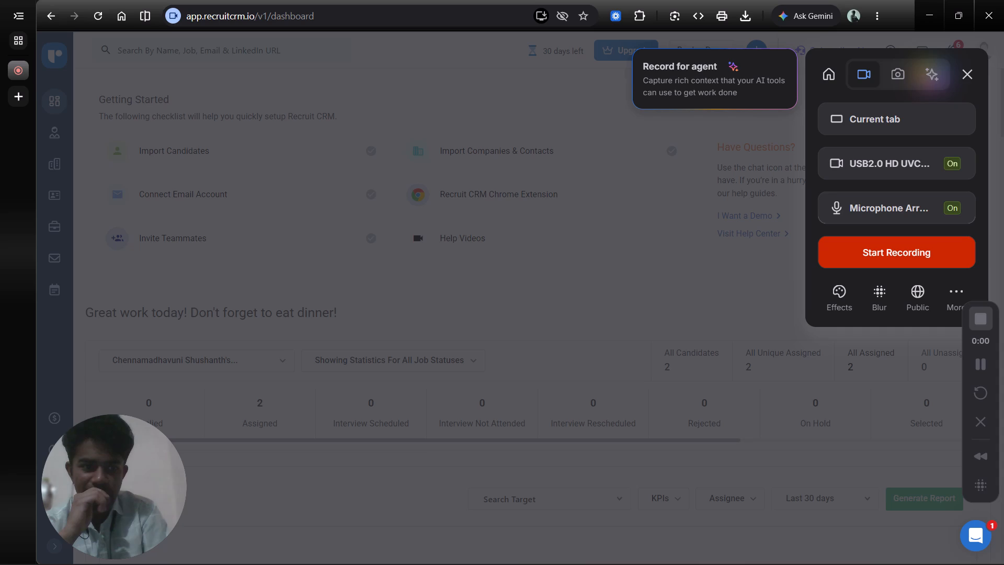
drag(991, 314, 992, 301)
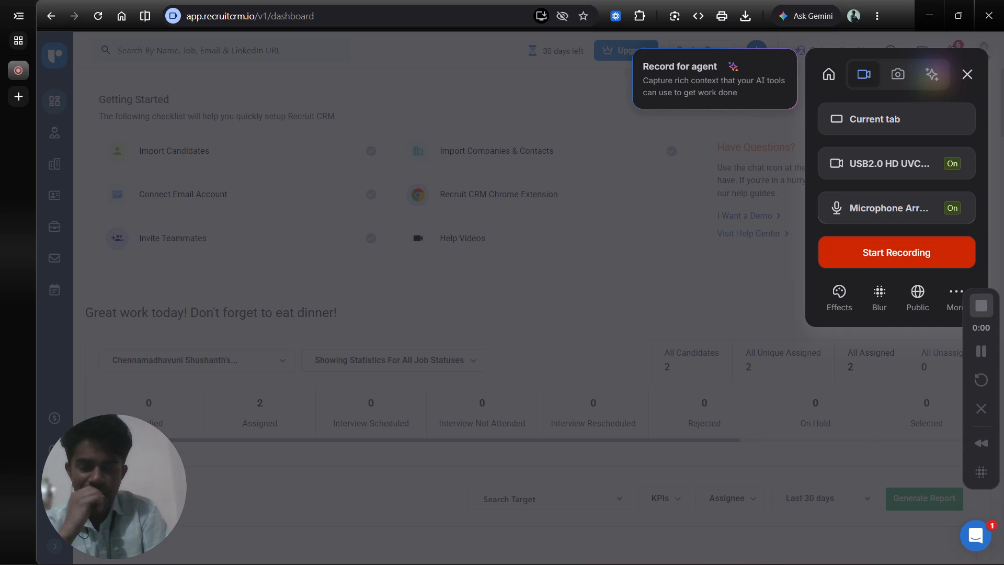
drag(992, 301, 850, 344)
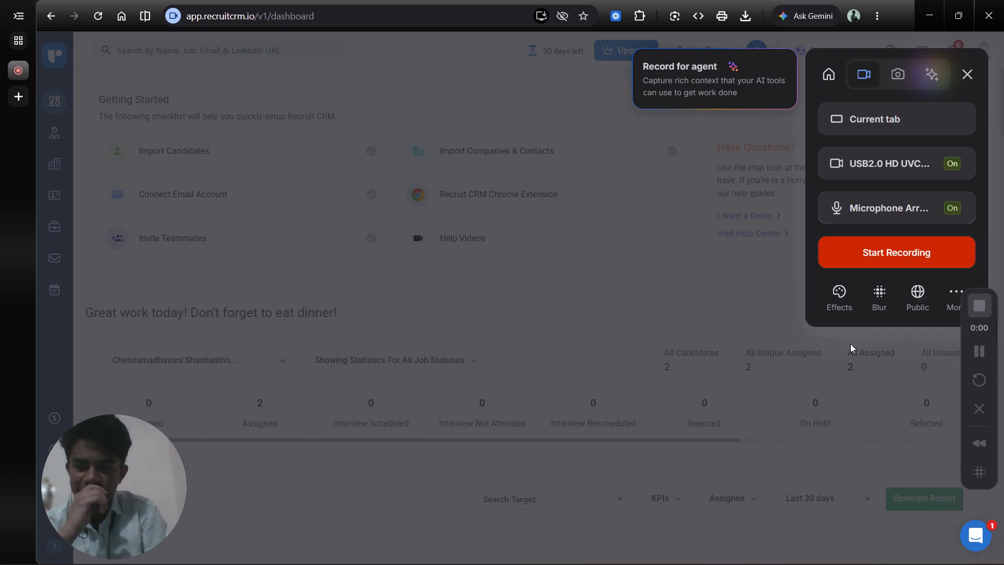
drag(850, 344, 55, 372)
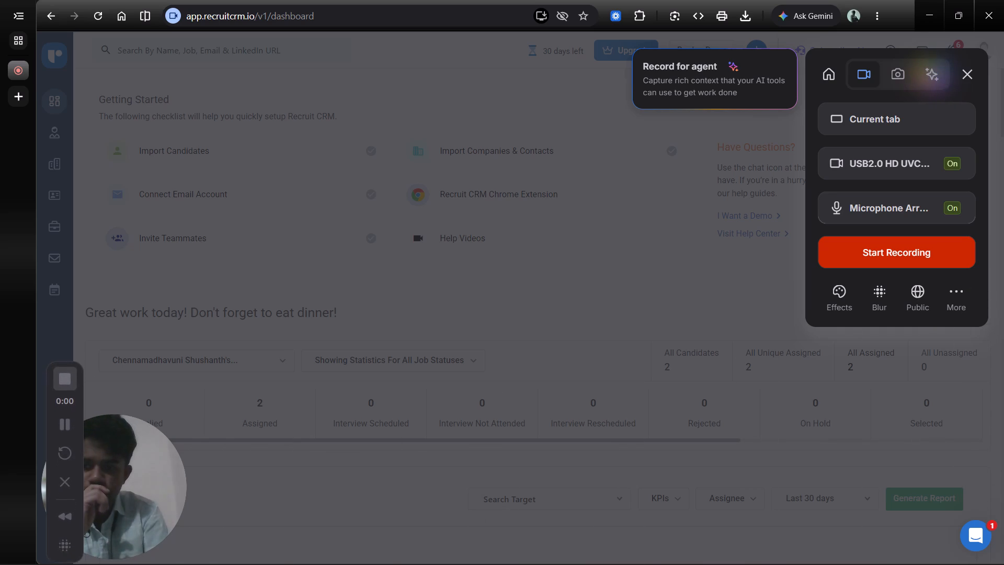
drag(55, 372, 880, 384)
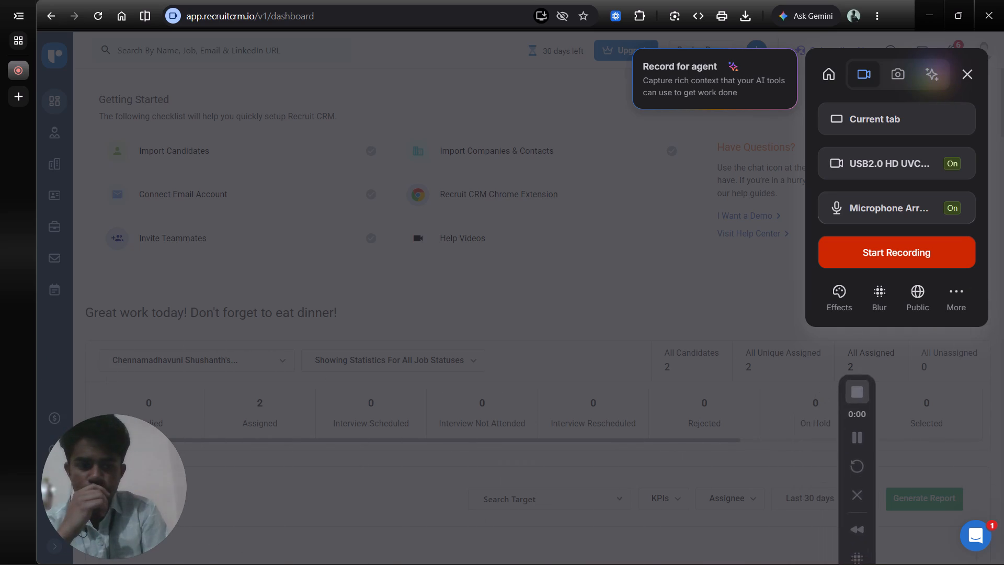
drag(880, 384, 1003, 360)
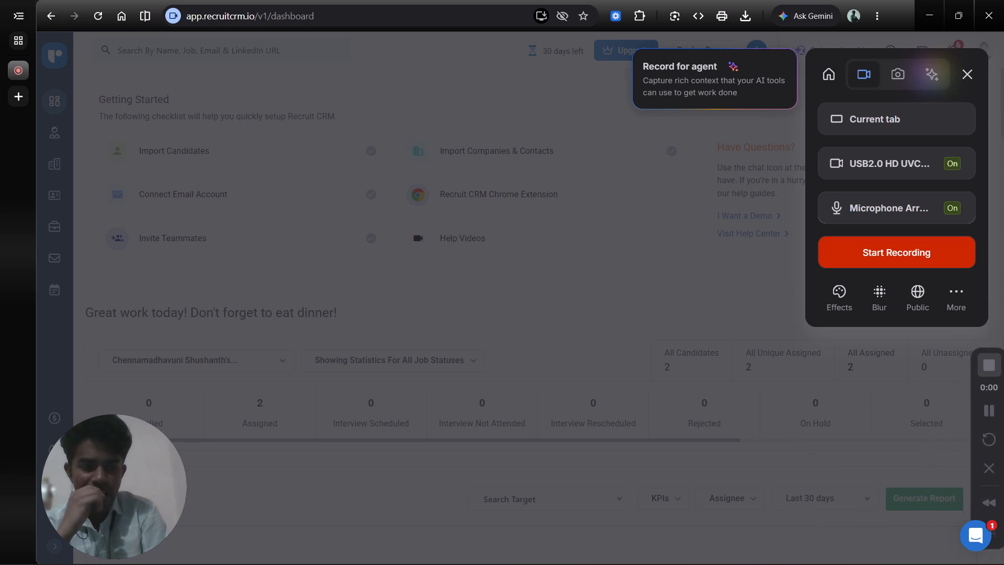
drag(1003, 360, 998, 363)
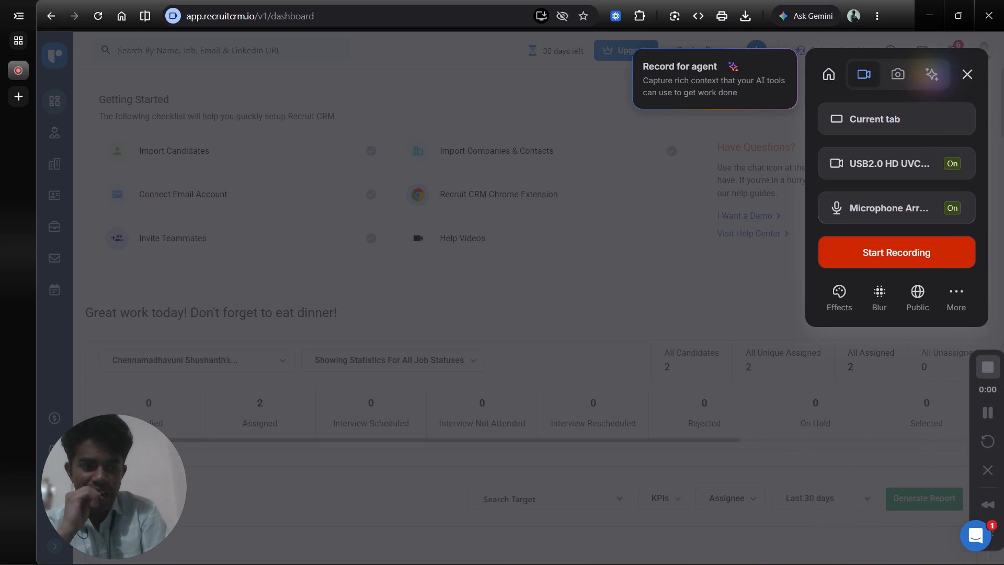
drag(998, 363, 998, 367)
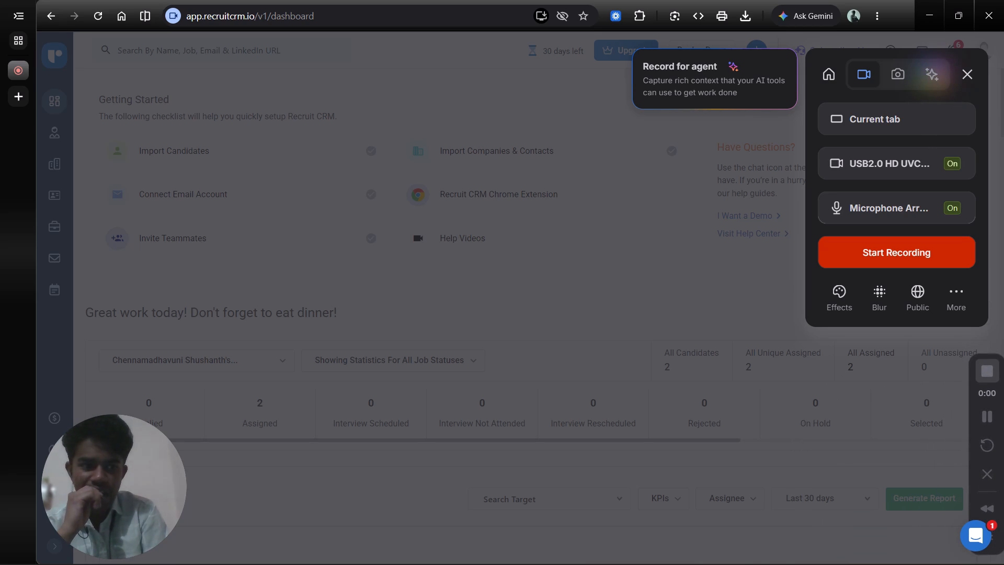
drag(998, 367, 998, 365)
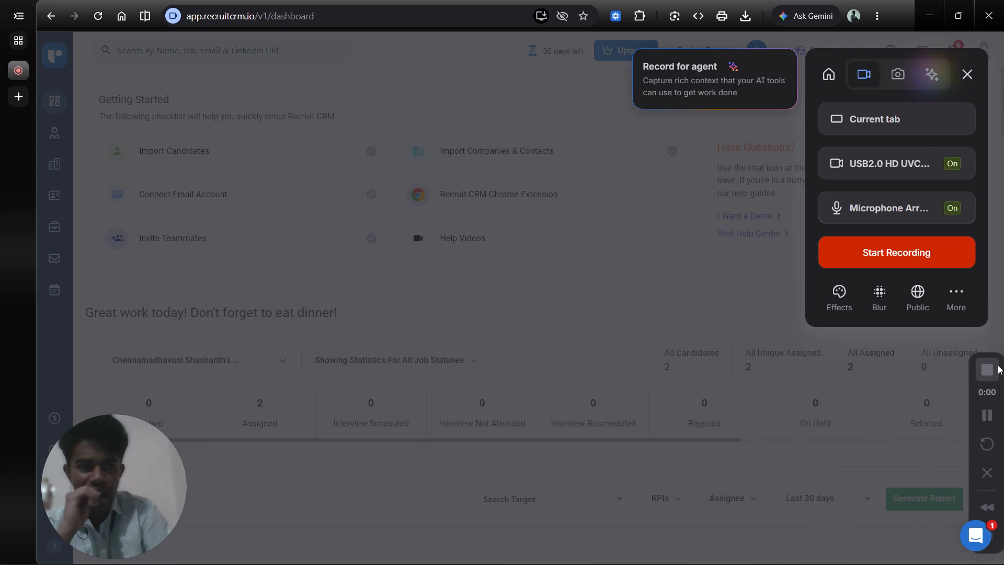
Set the Loom recording microphone to the OnePlus Bullets headset.
click(882, 213)
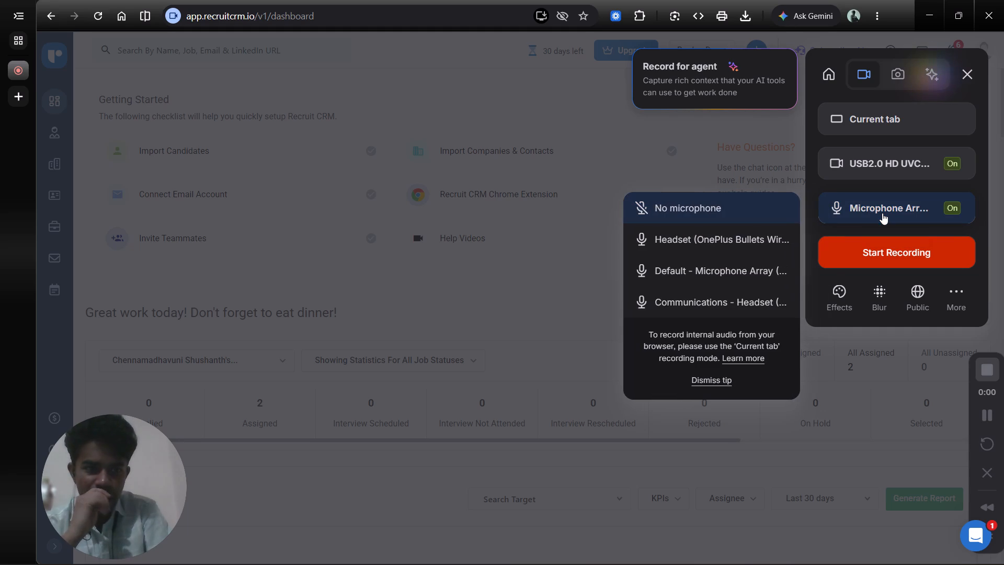
drag(882, 213, 716, 245)
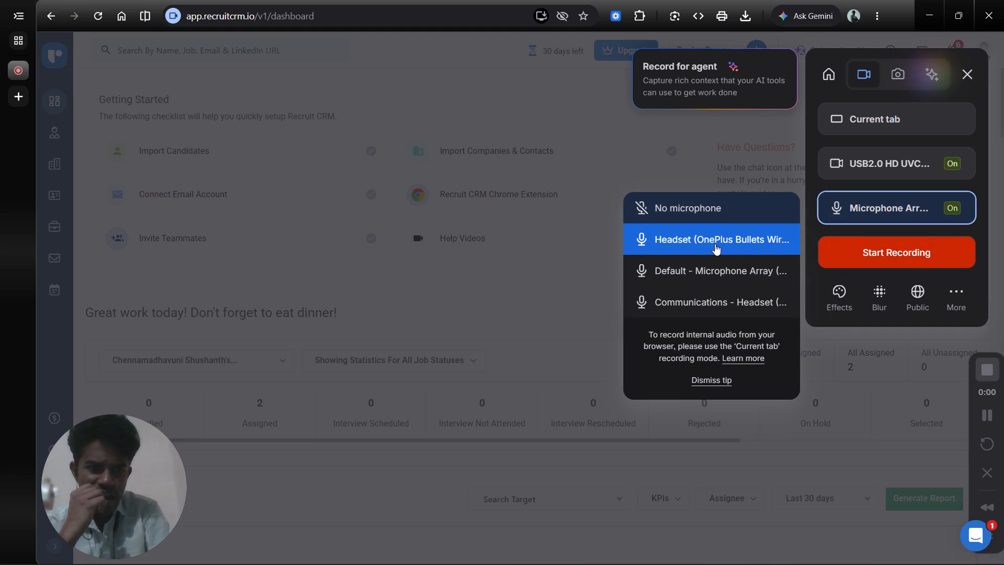
click(715, 244)
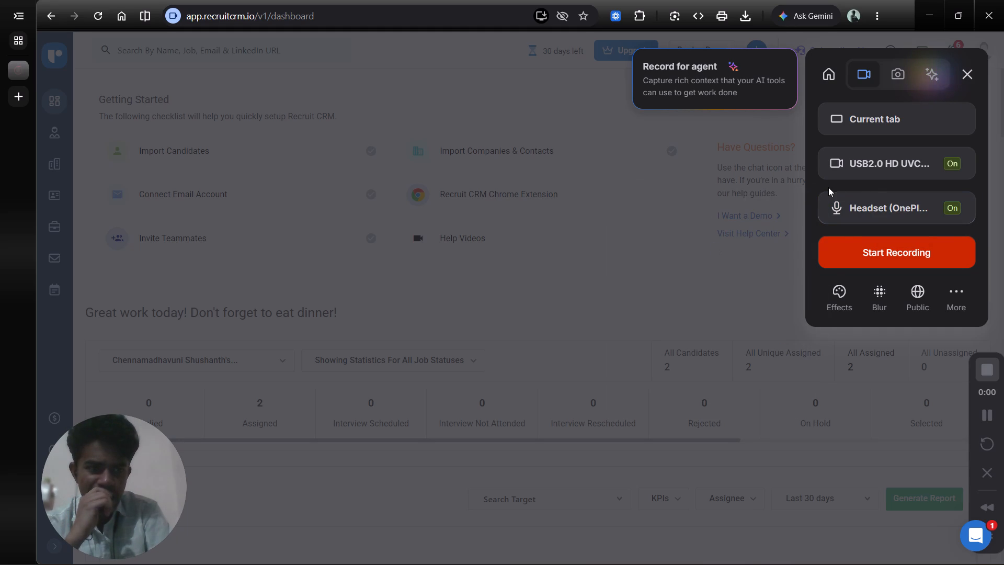
Record the current tab for about 23 seconds, presenting the dashboard and the candidates list, and stop the recording.
click(891, 255)
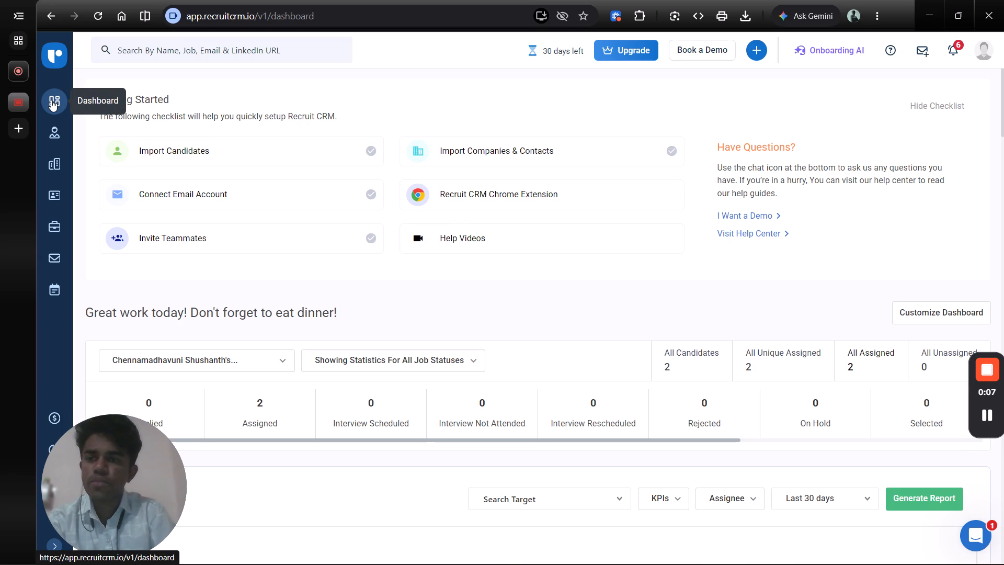
click(52, 138)
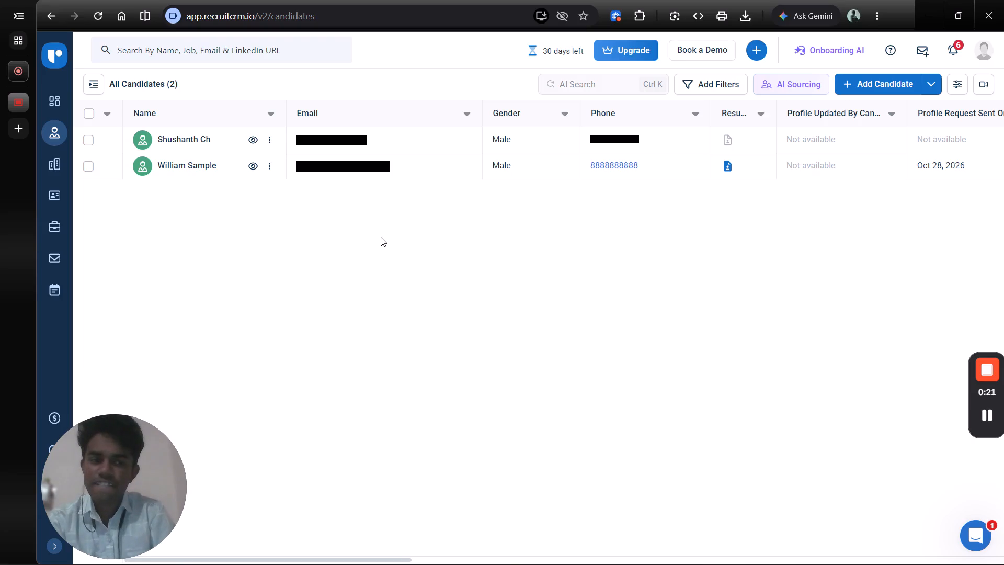
click(987, 377)
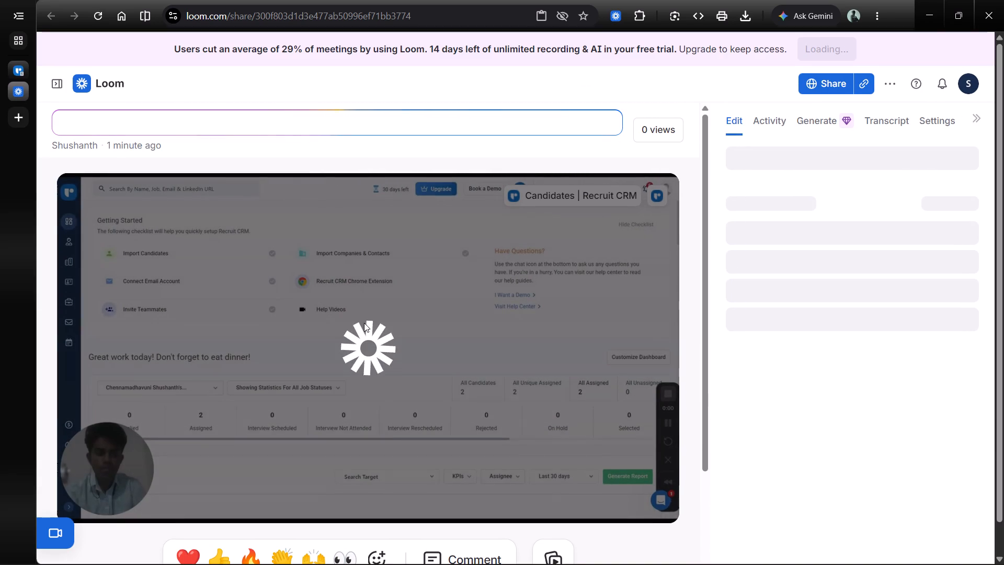
Play back the newly recorded Loom video of the dashboard and candidates list to review it.
scroll(364, 323, down, 1)
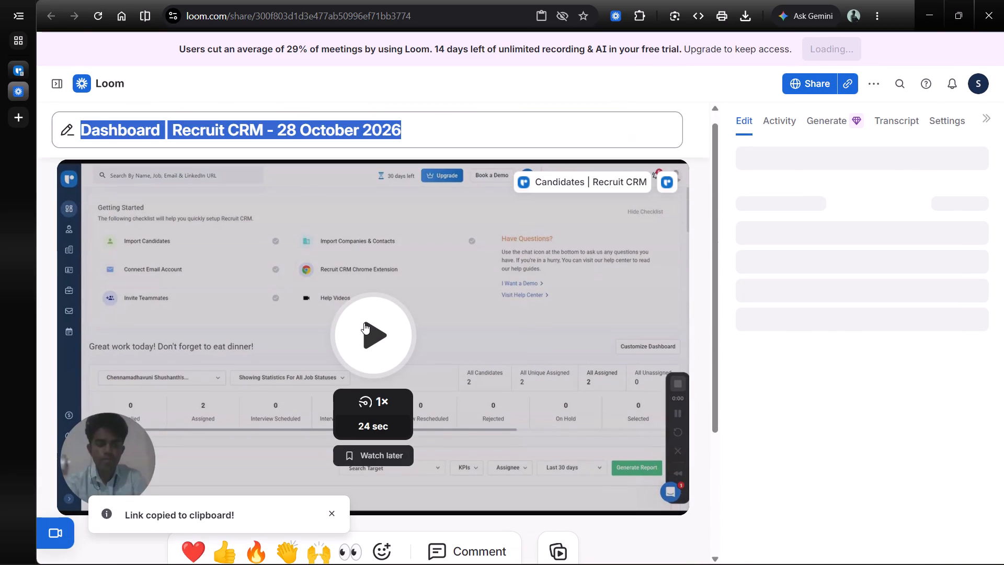
click(364, 323)
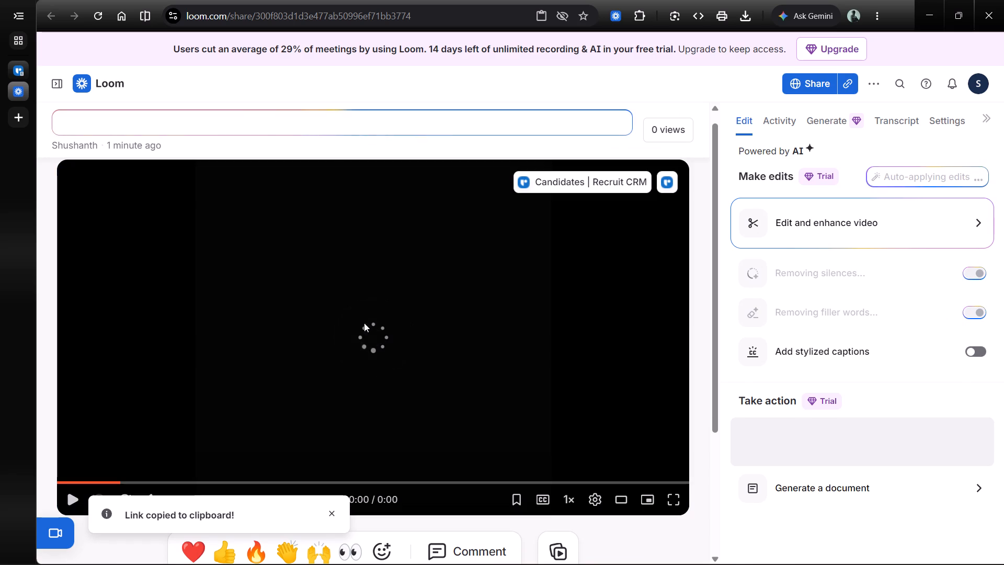
click(327, 511)
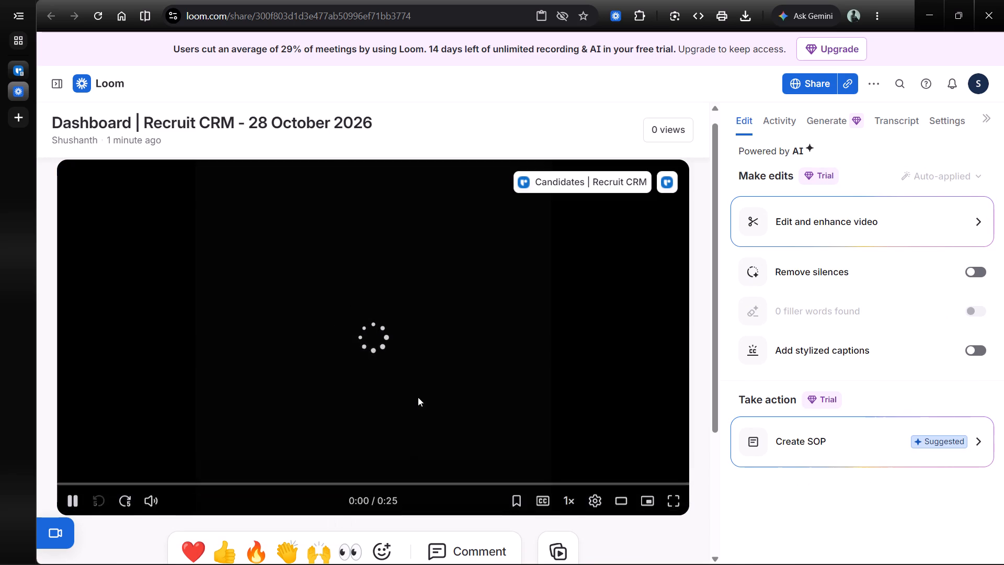
scroll(418, 397, down, 1)
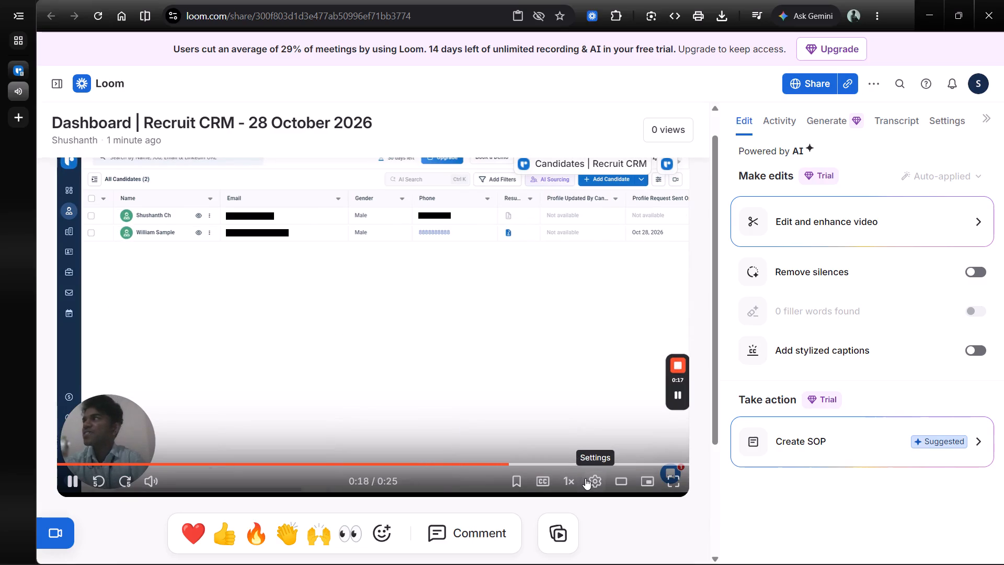
Permanently delete the Loom video "Dashboard | Recruit CRM - 28 October 2026" and close its page.
click(870, 85)
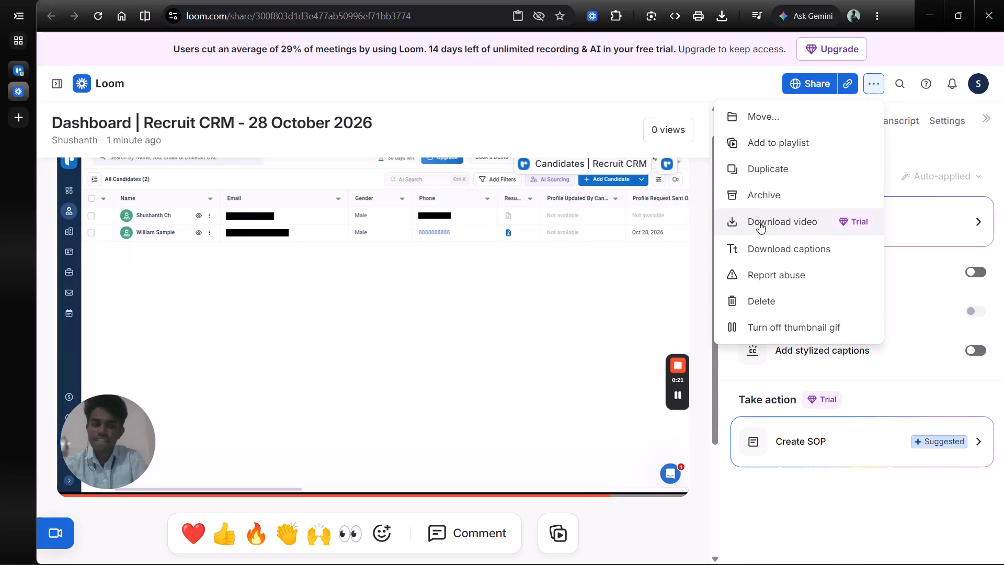
click(744, 304)
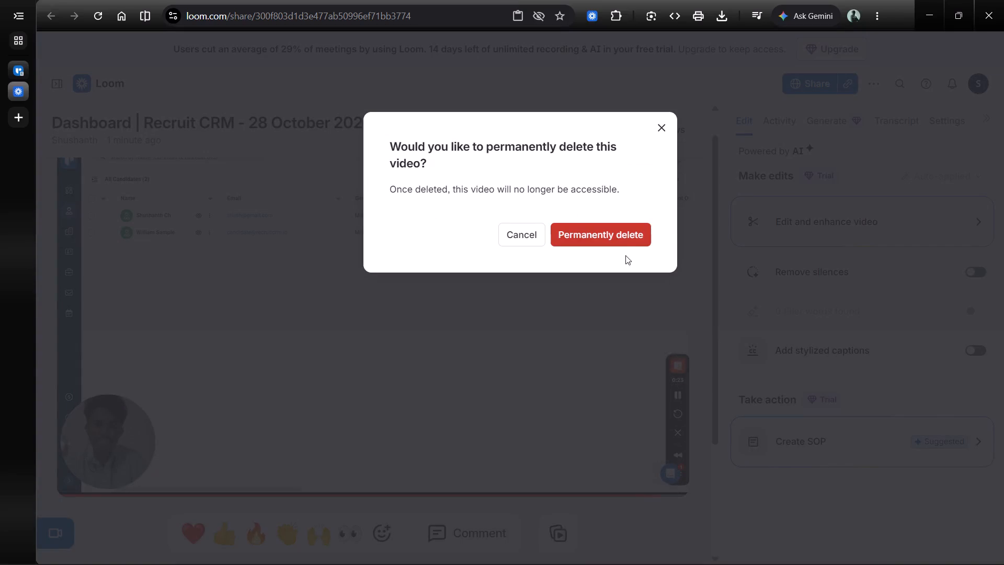
click(609, 238)
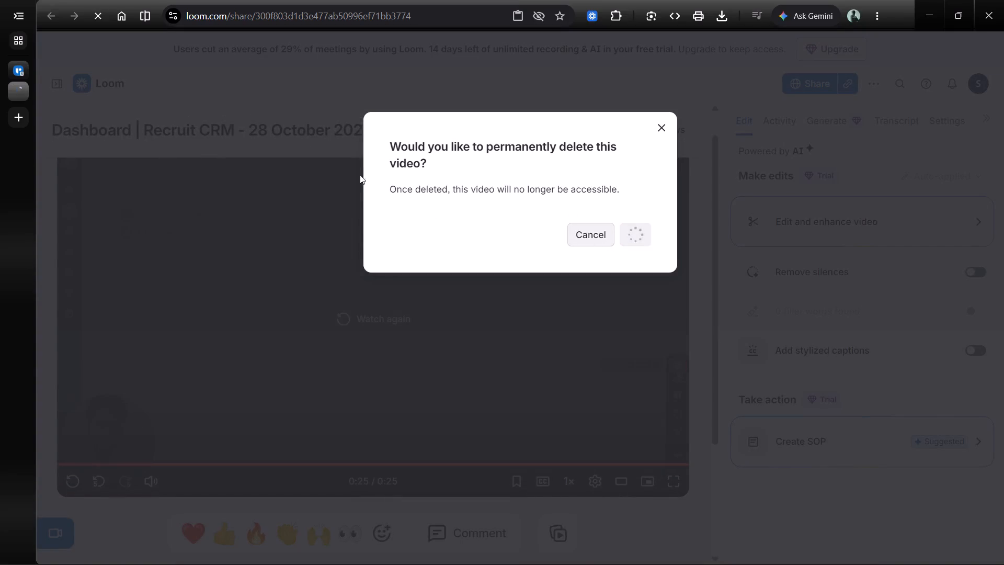
key(ctrl+w)
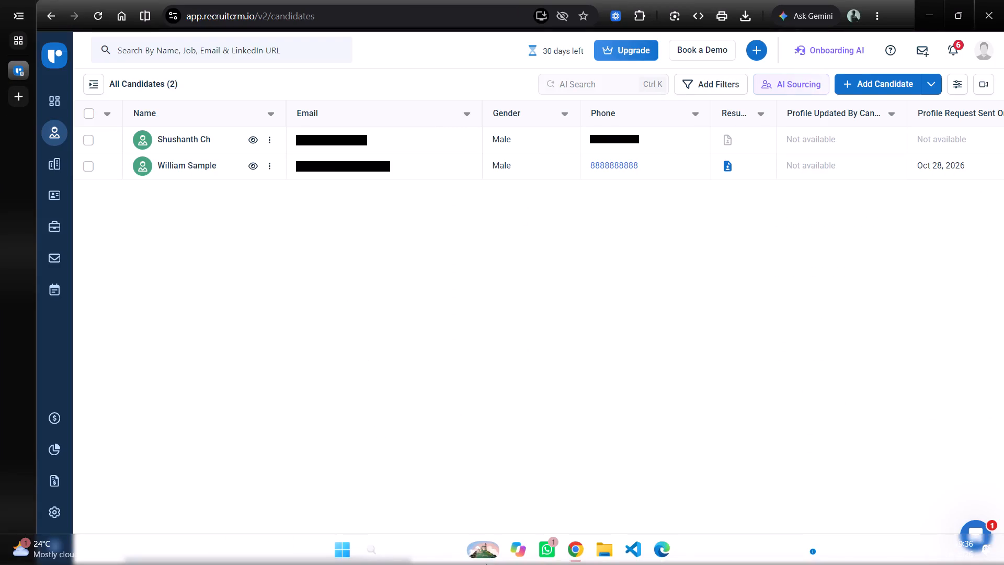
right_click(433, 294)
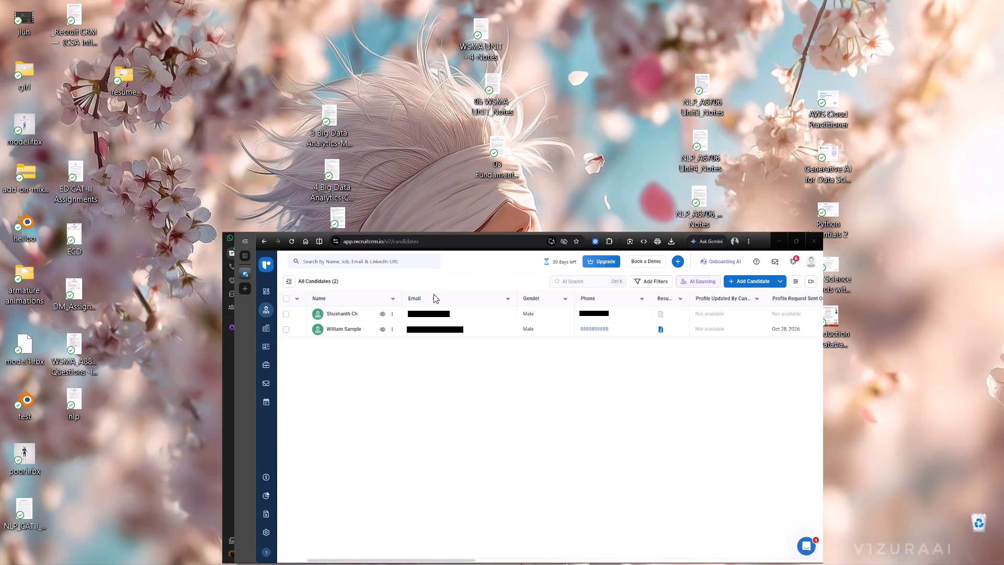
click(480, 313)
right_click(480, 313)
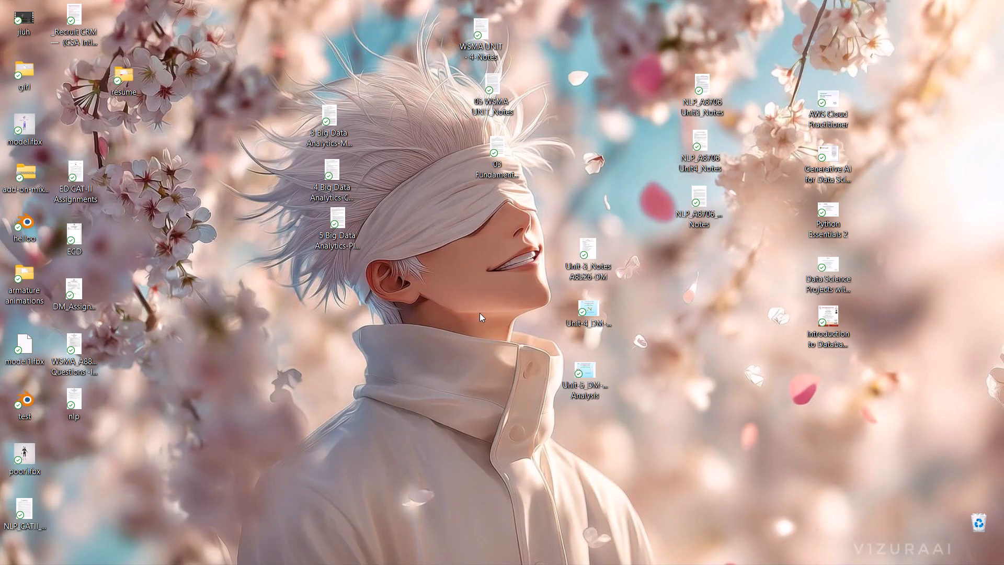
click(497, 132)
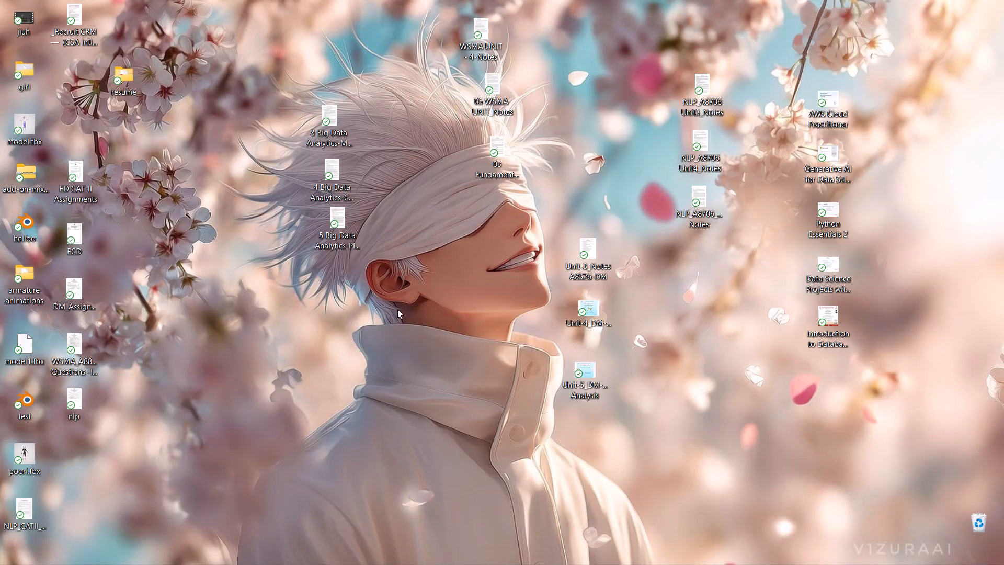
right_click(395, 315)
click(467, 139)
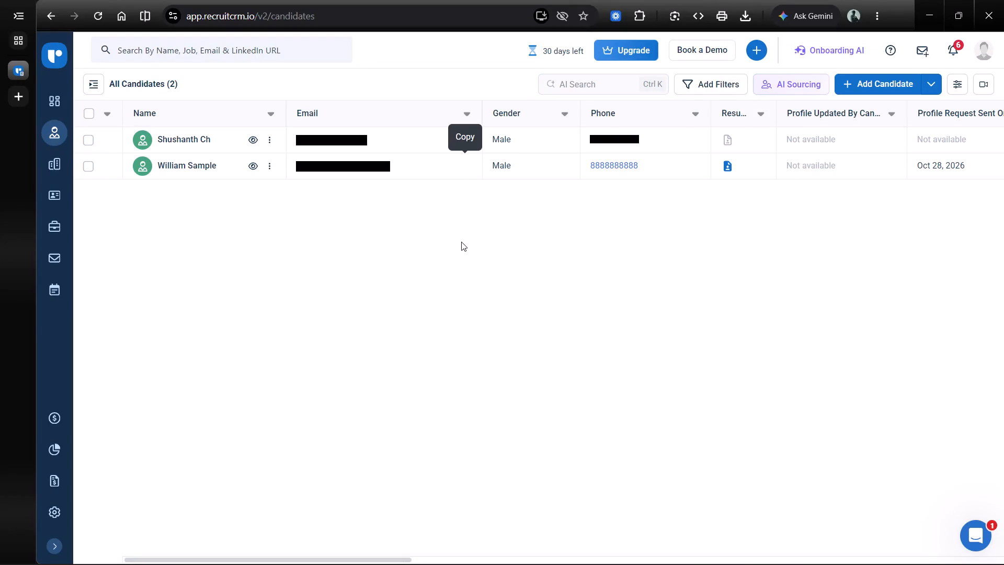
Check the current clipboard text by pasting it into a new note on the first-listed candidate's profile, and clear the note.
click(174, 137)
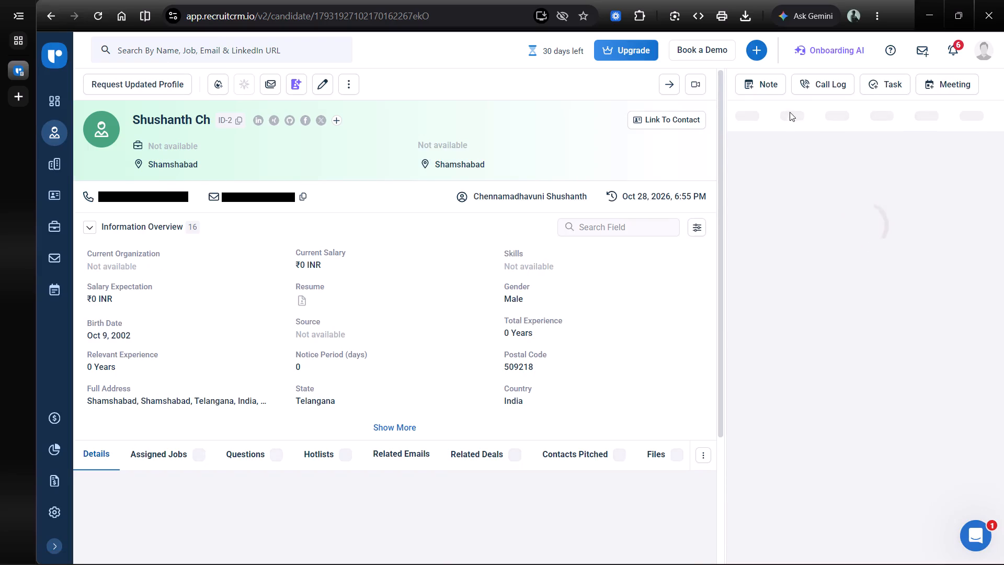
click(760, 81)
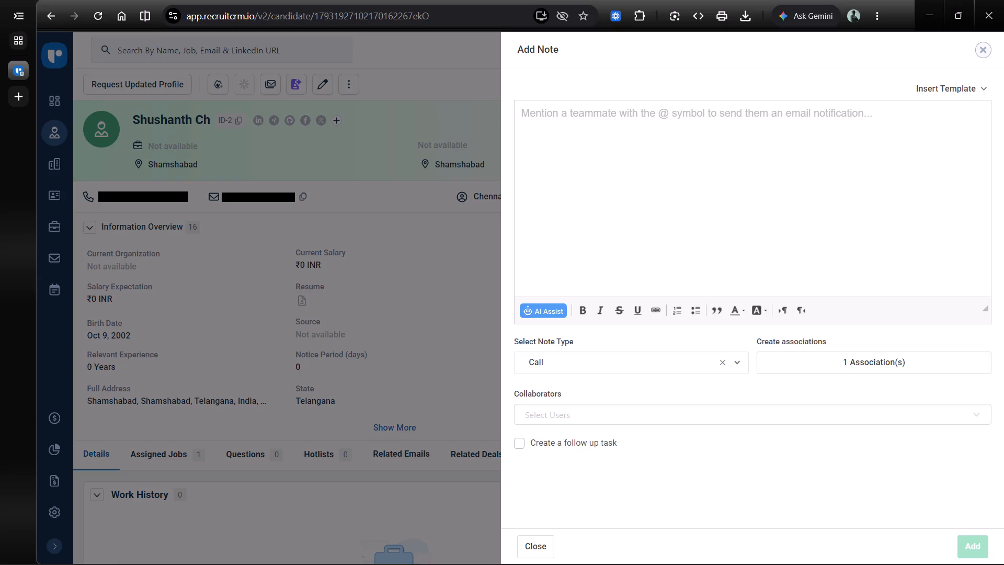
key(ctrl+v)
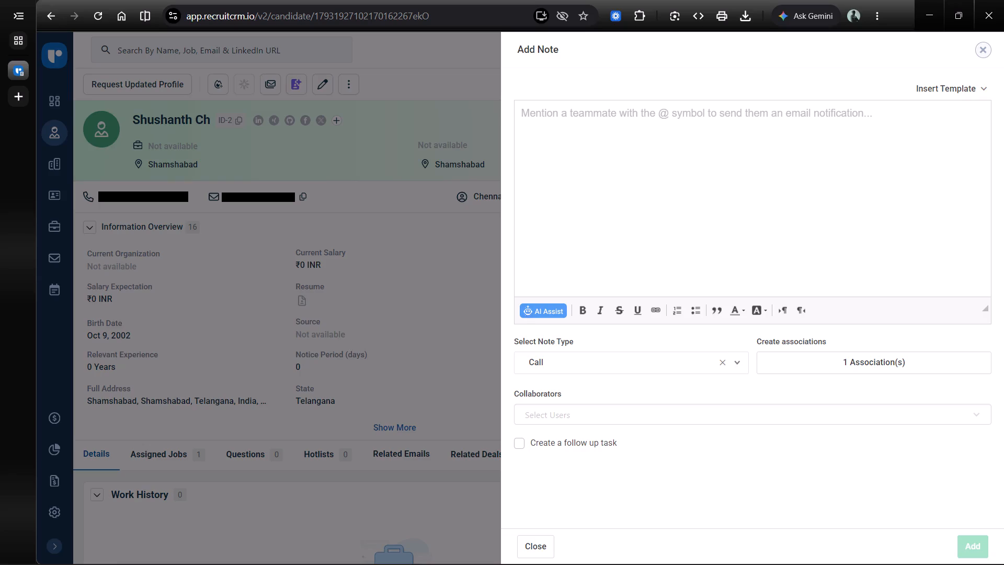
click(707, 144)
key(ctrl+v)
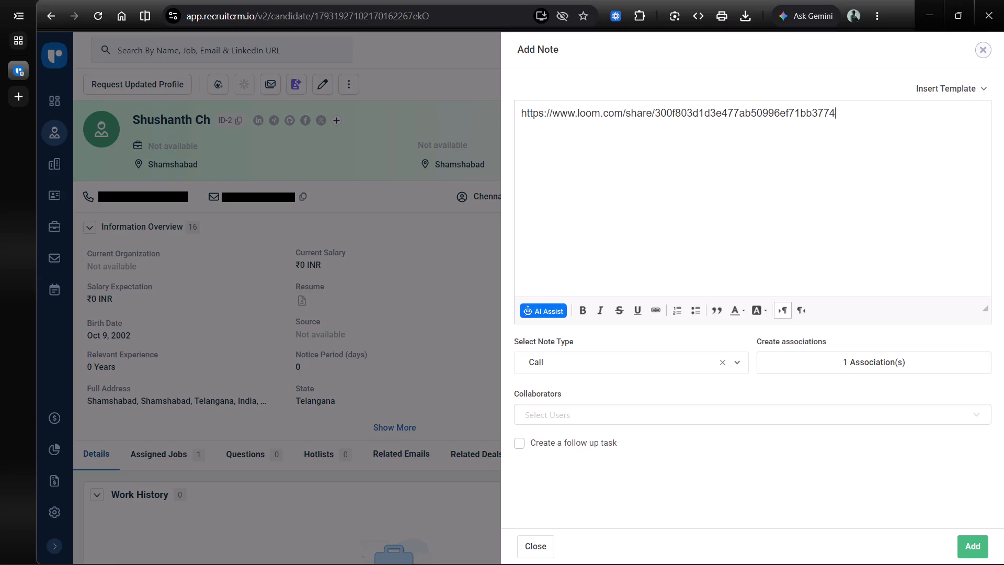
key(ctrl+a)
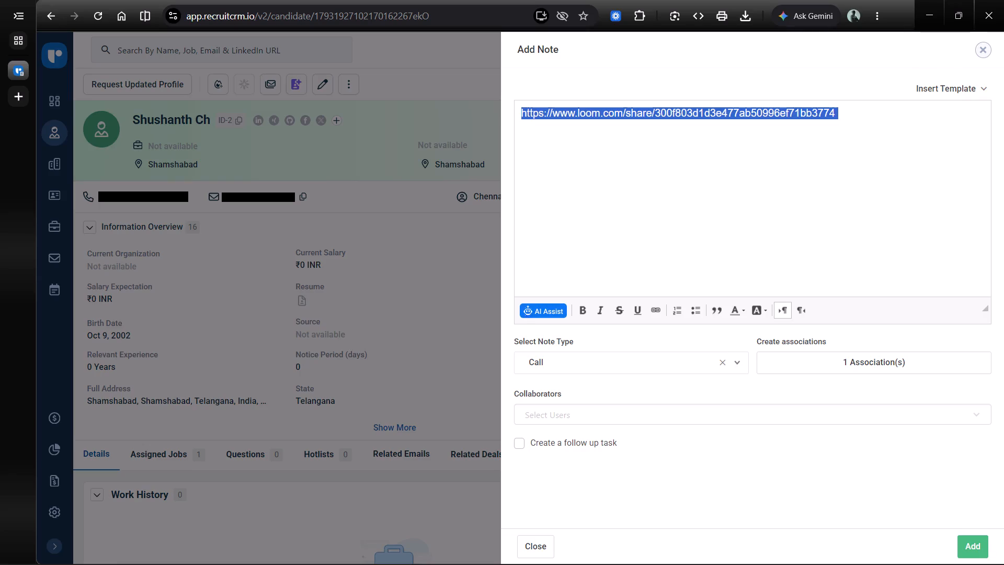
key(BackSpace)
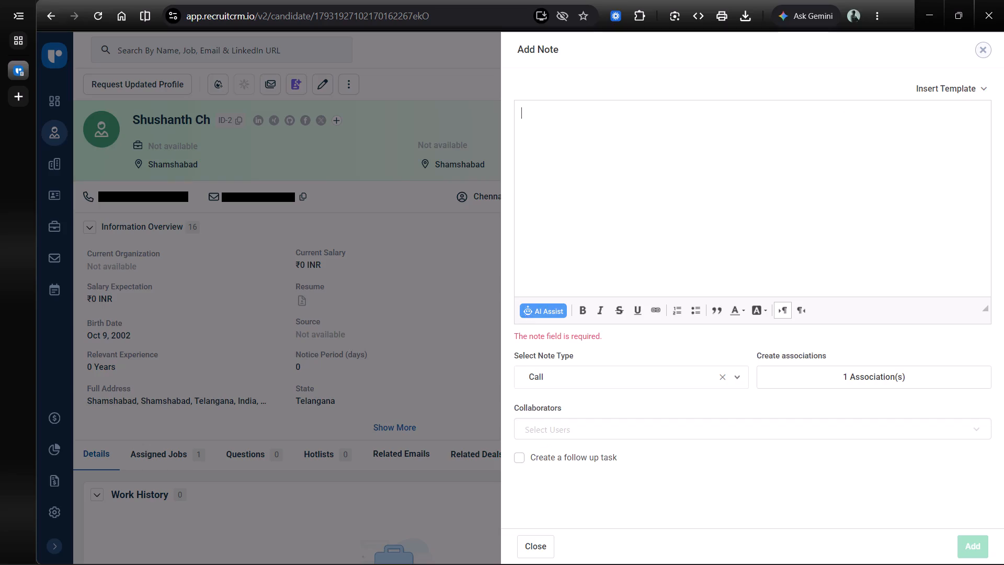
Make "feedback is pending" the current clipboard text from the clipboard history, testing it in the note, and close the note empty and unsaved.
key(super+v)
key(Down)
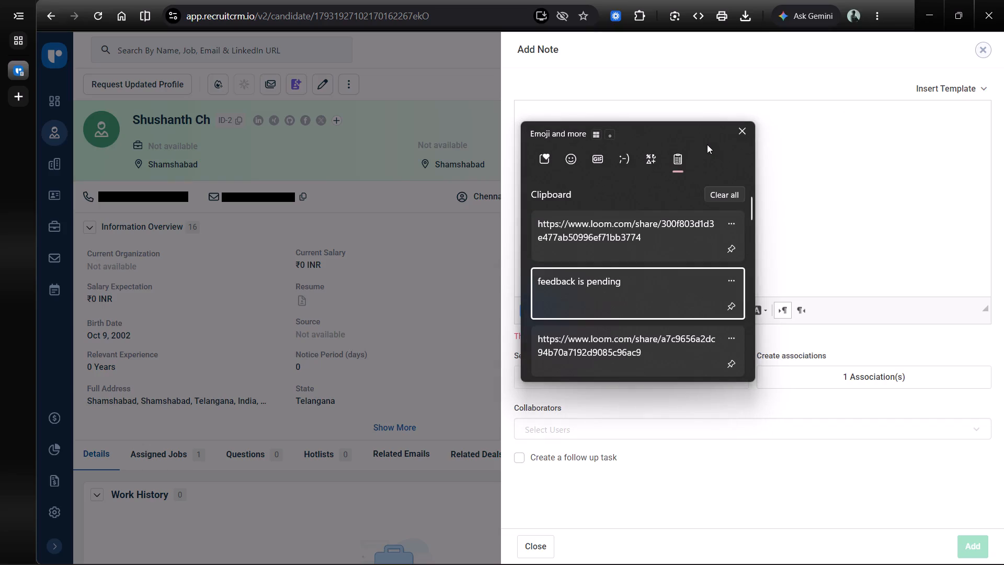
key(Return)
key(ctrl+v)
key(ctrl+a)
key(ctrl+x)
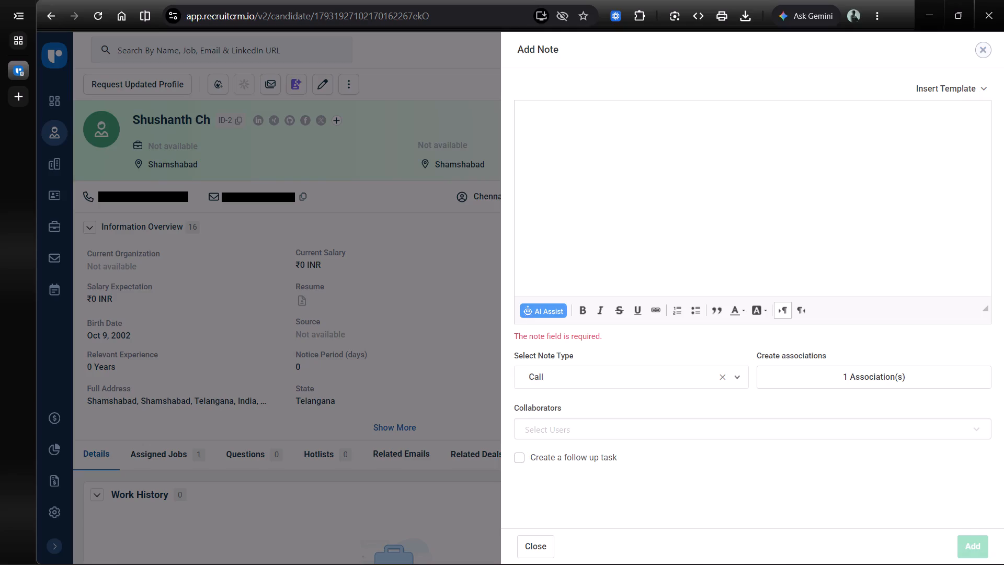
key(ctrl+v)
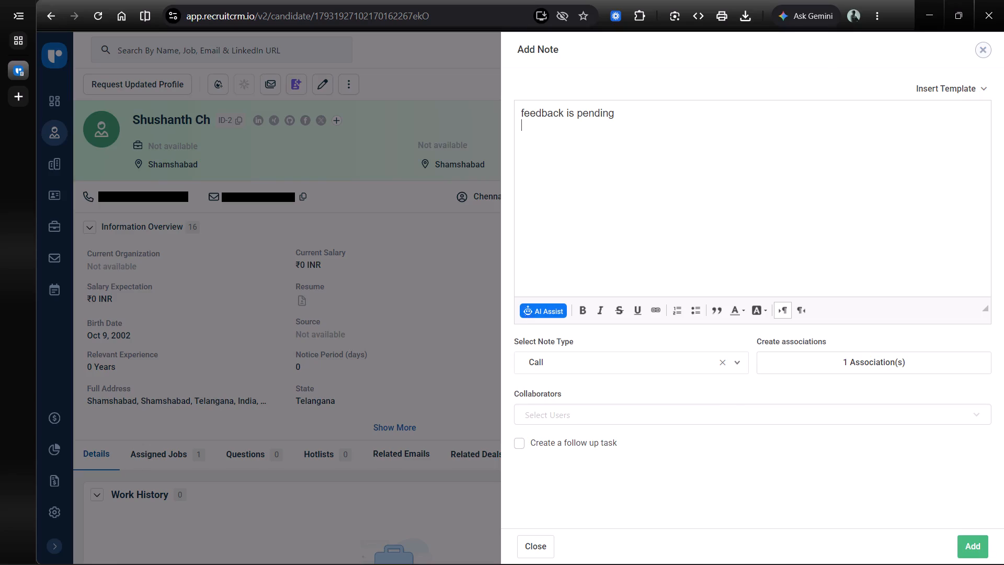
key(ctrl+a)
key(BackSpace)
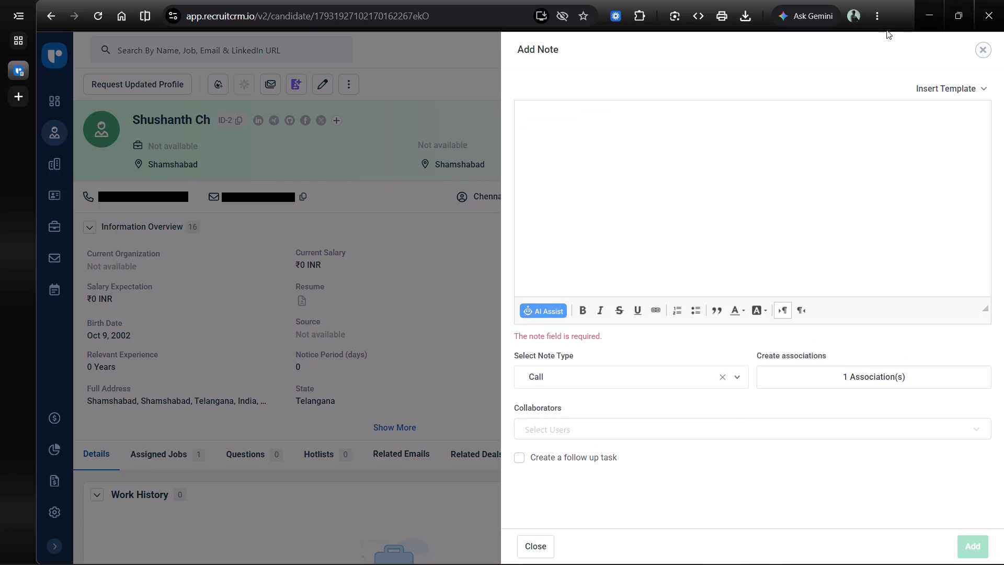
click(981, 47)
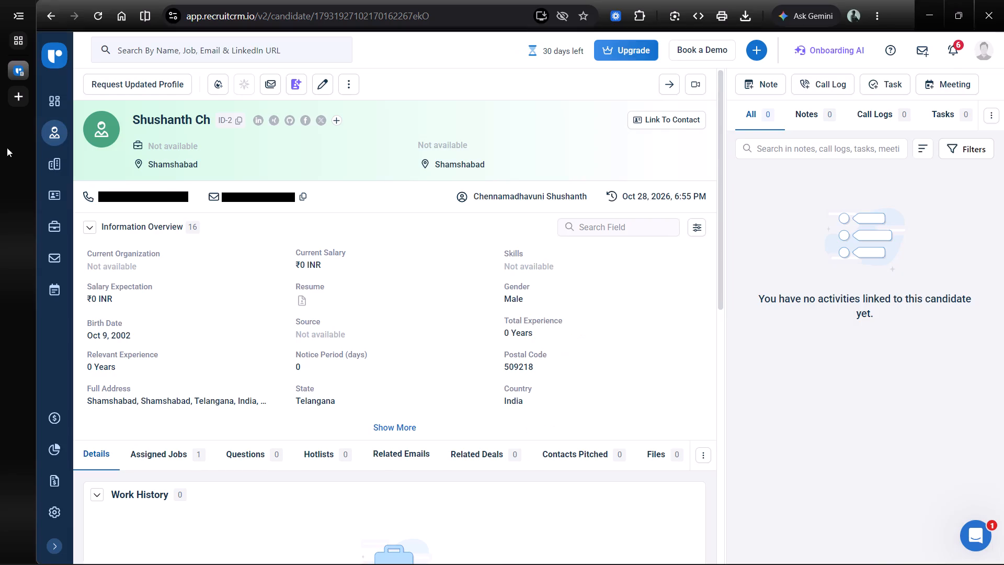
Return to the candidates list and open the Loom recorder there, with the current tab and the OnePlus headset microphone as sources.
click(55, 130)
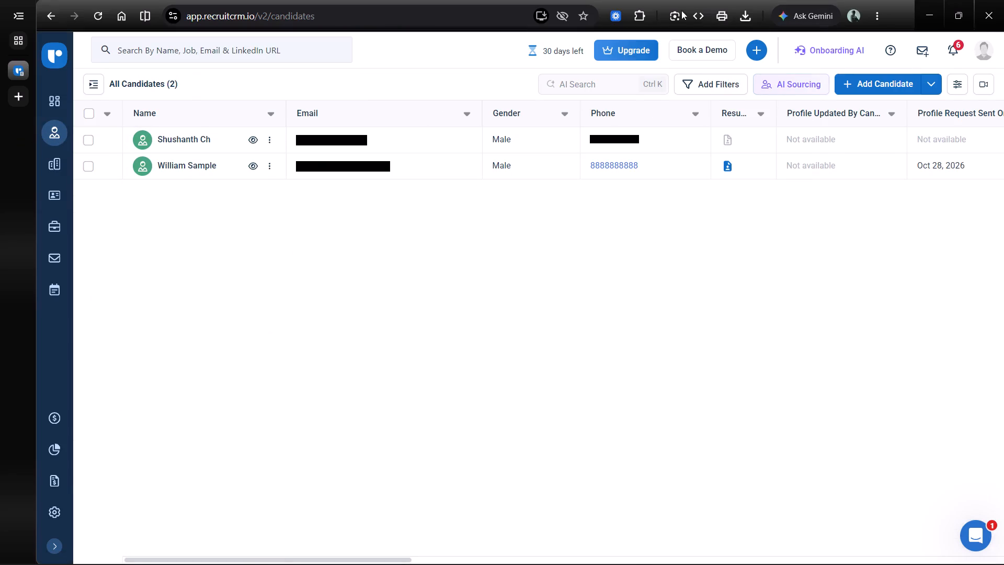
click(612, 14)
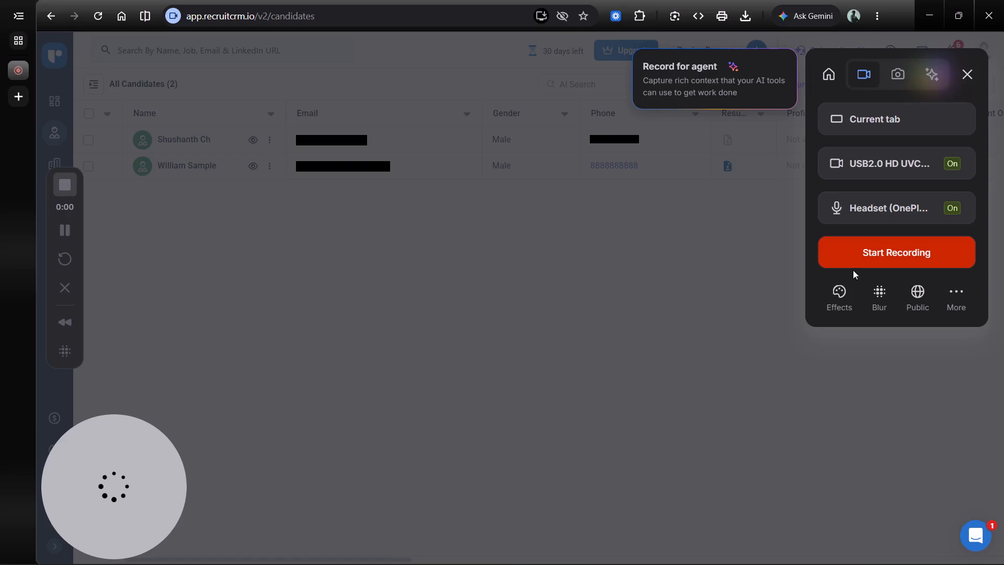
click(884, 199)
click(884, 199)
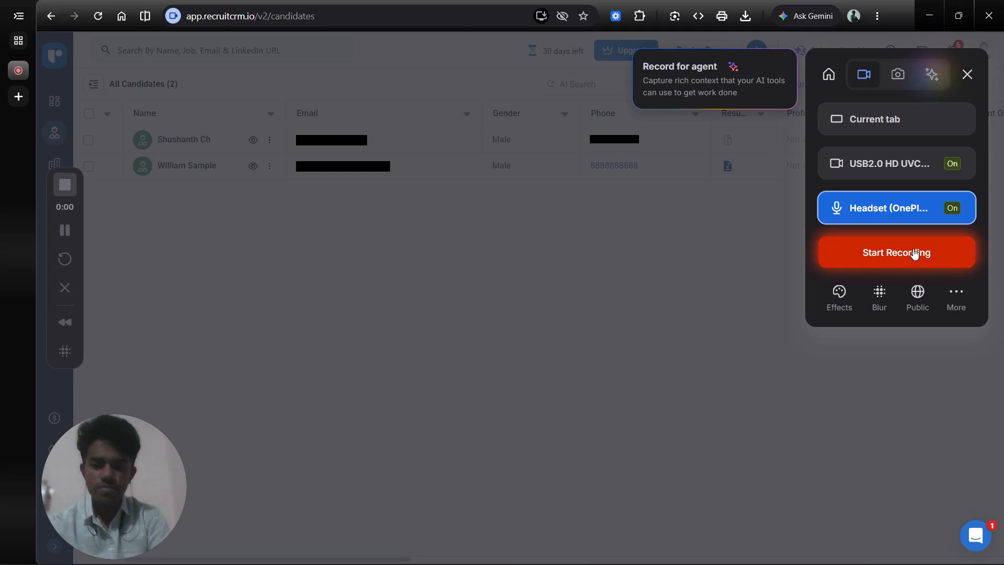
Start the Loom recording of the current tab with the candidates list showing.
click(913, 248)
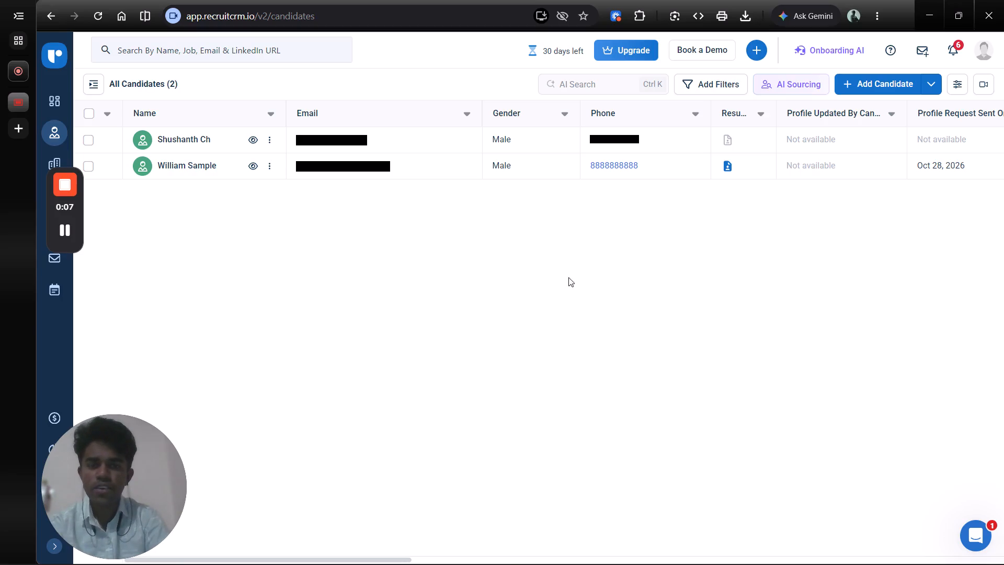
Open the first-listed candidate's profile and write a new note reading "feedback is pending".
click(169, 139)
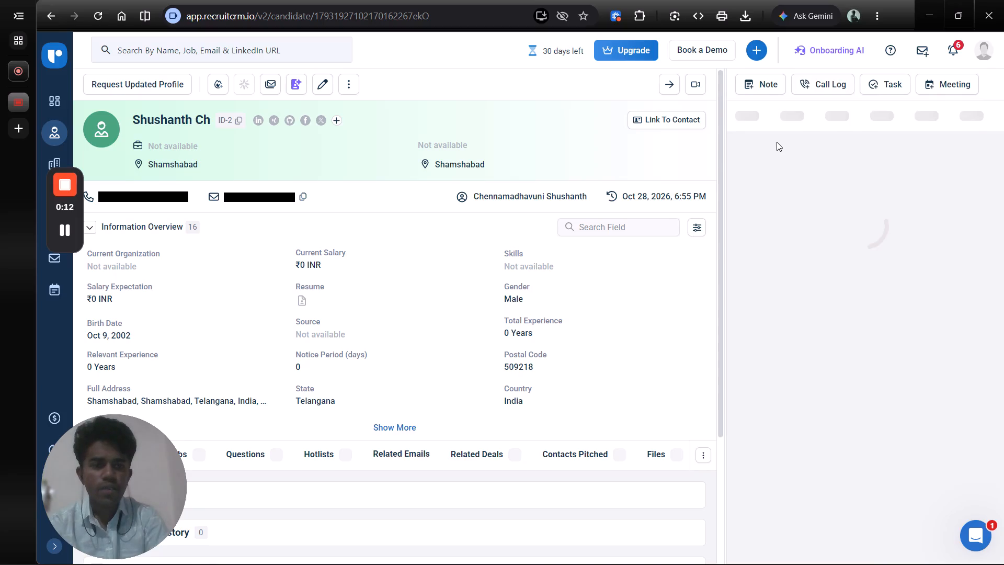
click(753, 86)
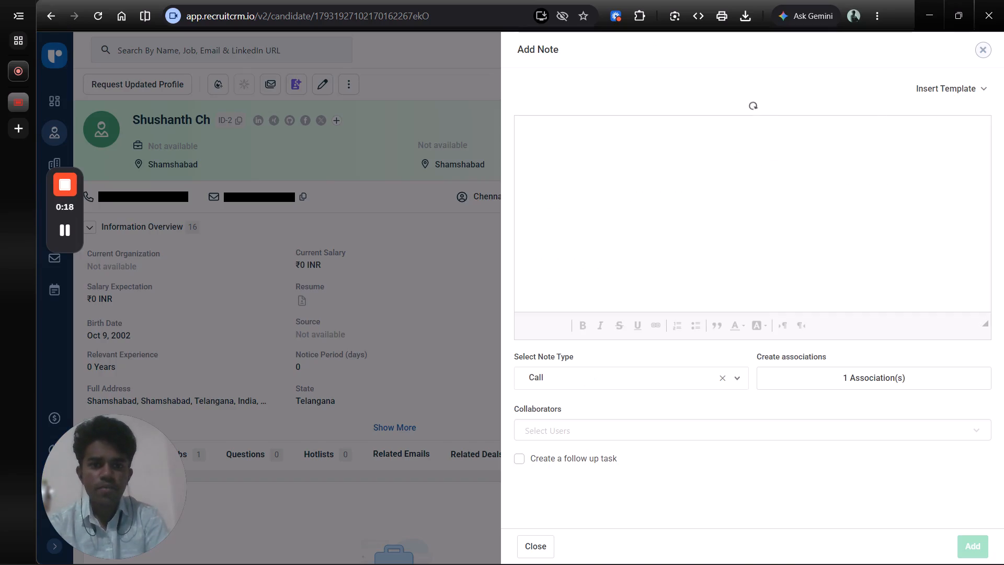
click(679, 138)
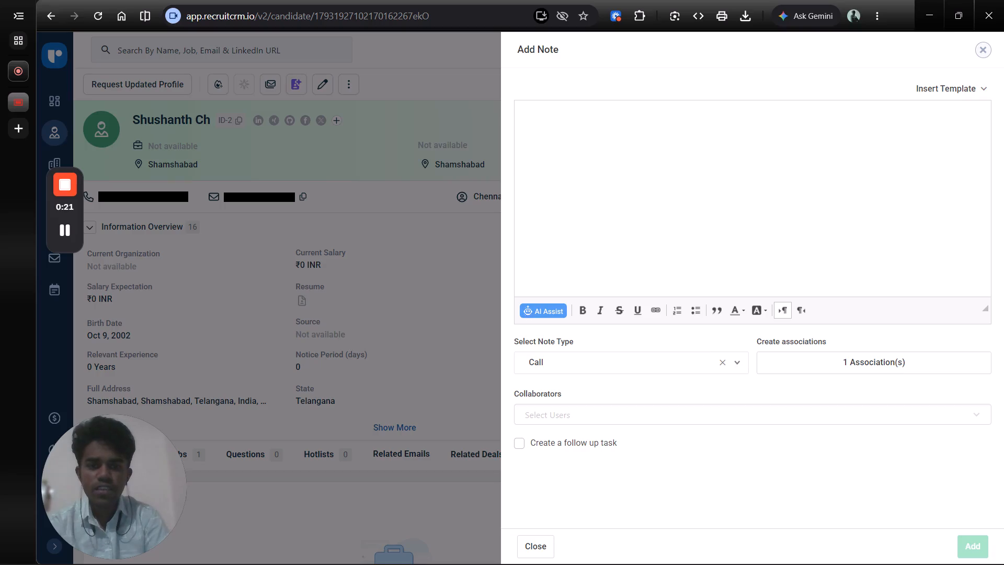
key(ctrl+v)
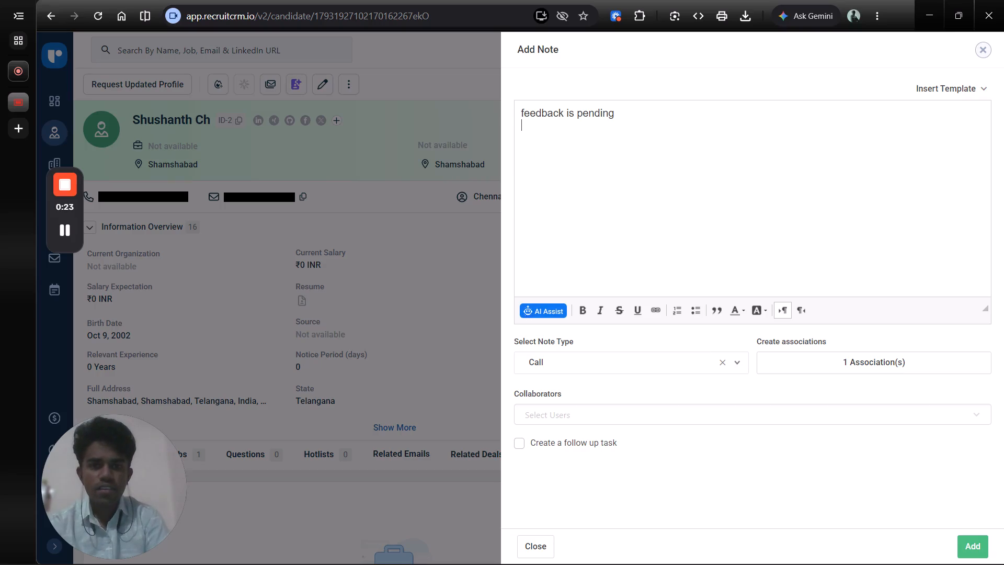
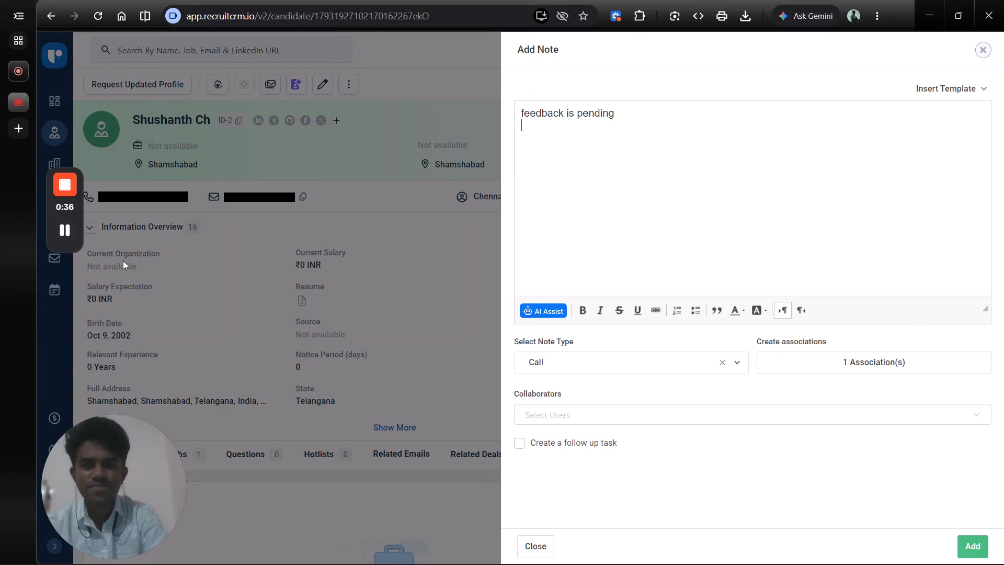
Finish the Loom recording of the note being added to the candidate's profile.
click(67, 184)
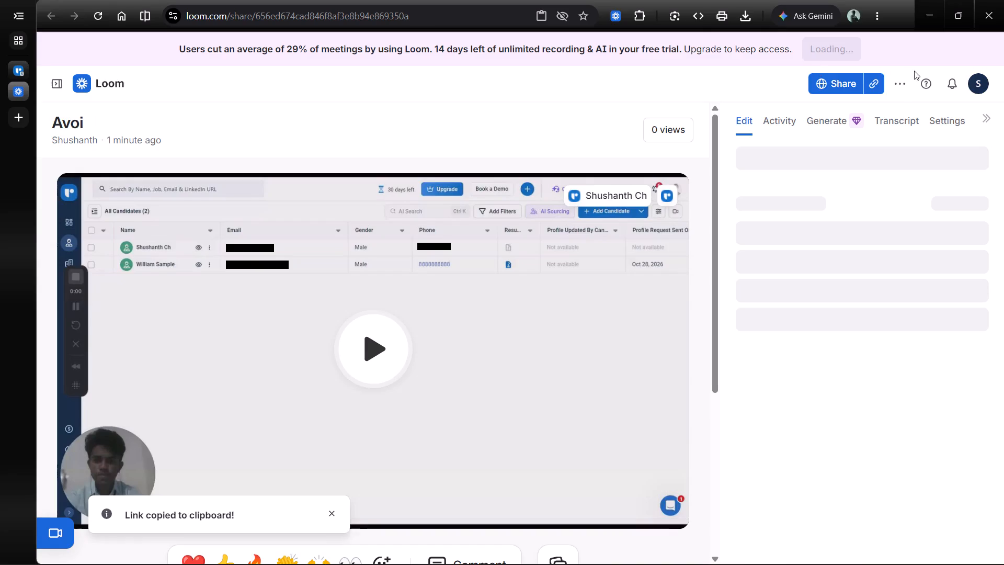
Permanently delete the Loom video "Avoid Missing Candidates" and close its page.
click(869, 84)
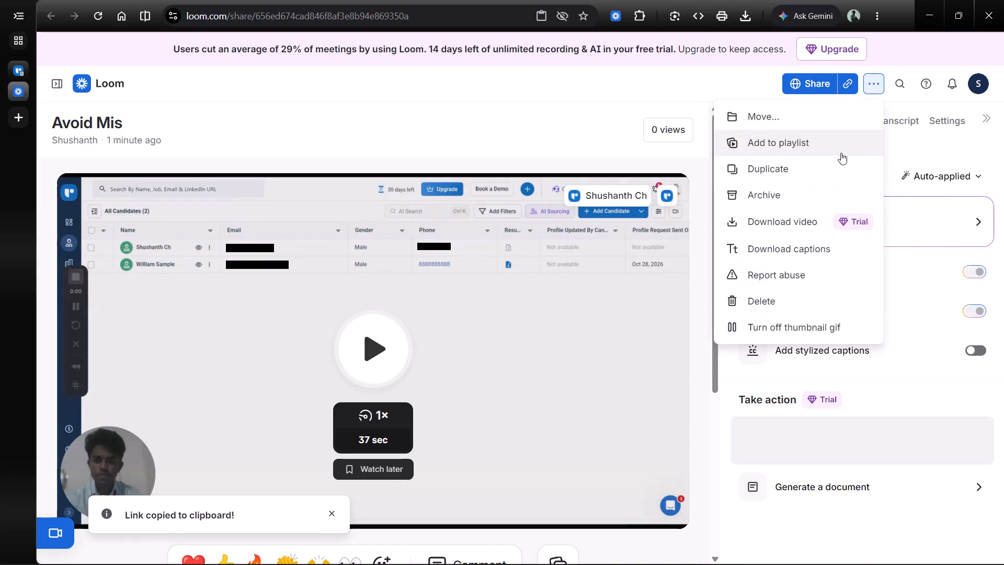
click(772, 306)
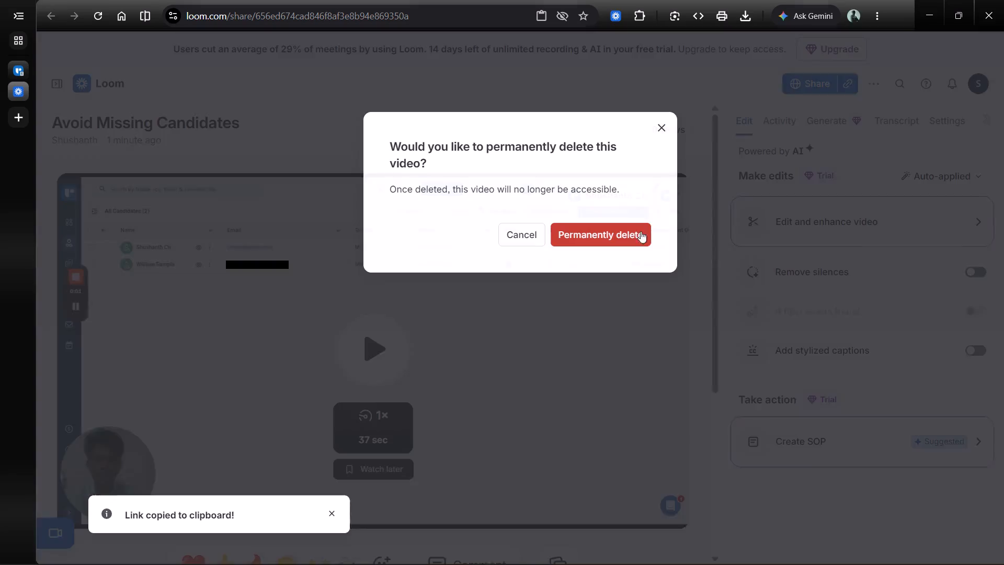
click(621, 229)
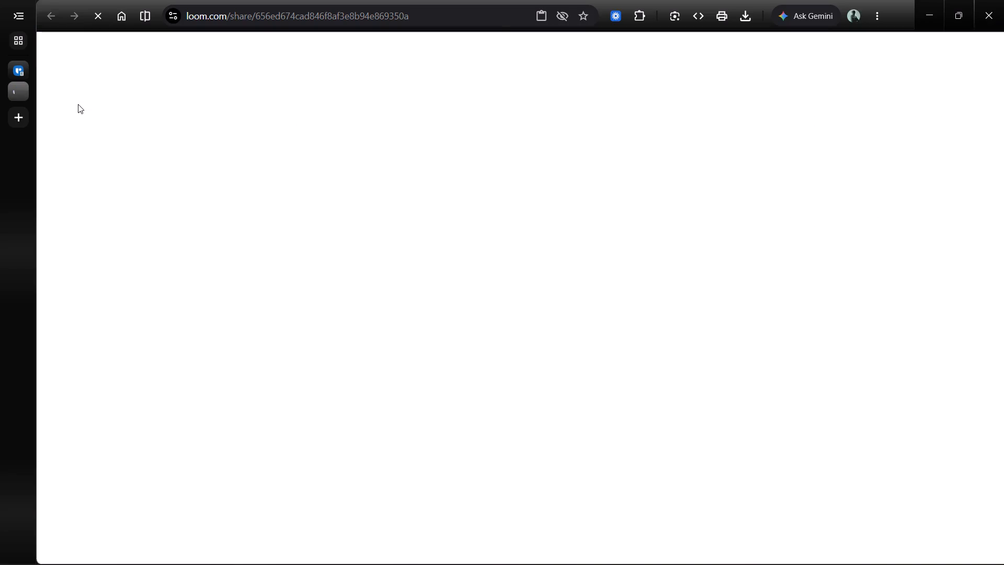
key(ctrl+w)
Clear the "feedback is pending" text from the candidate's new note, close the note unsaved, and return to the candidates list.
click(659, 160)
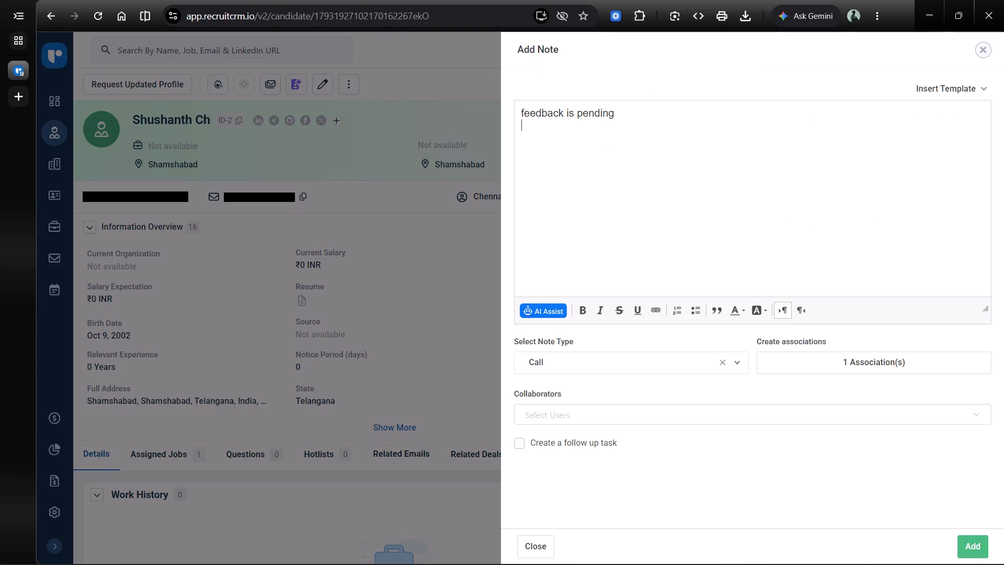
key(ctrl+a)
key(ctrl+BackSpace)
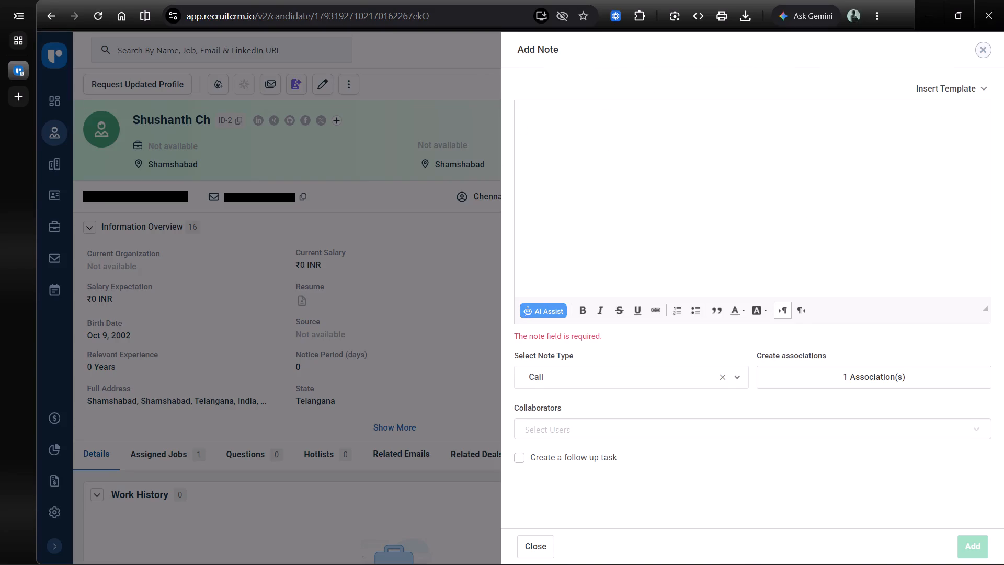
key(Escape)
click(530, 537)
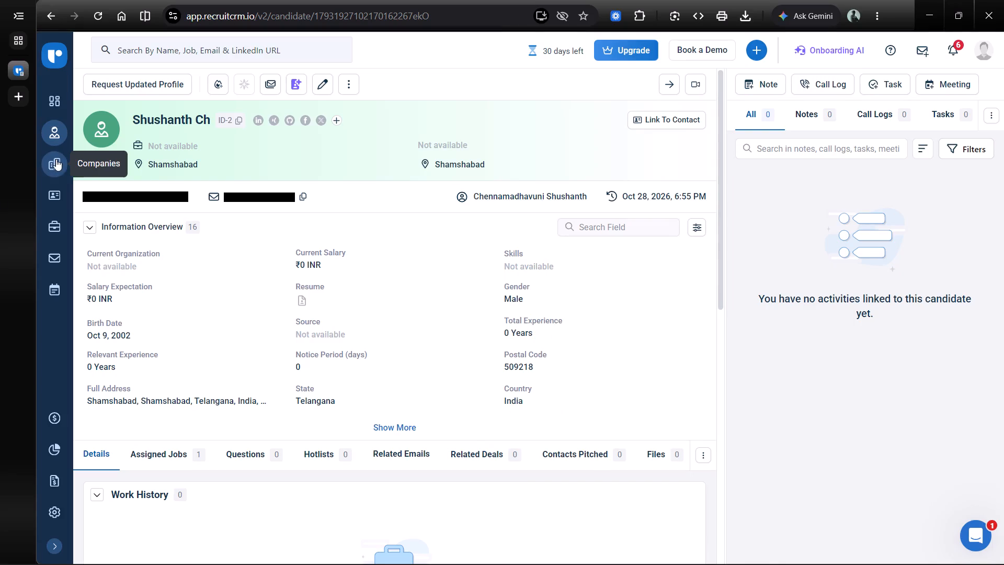
click(54, 127)
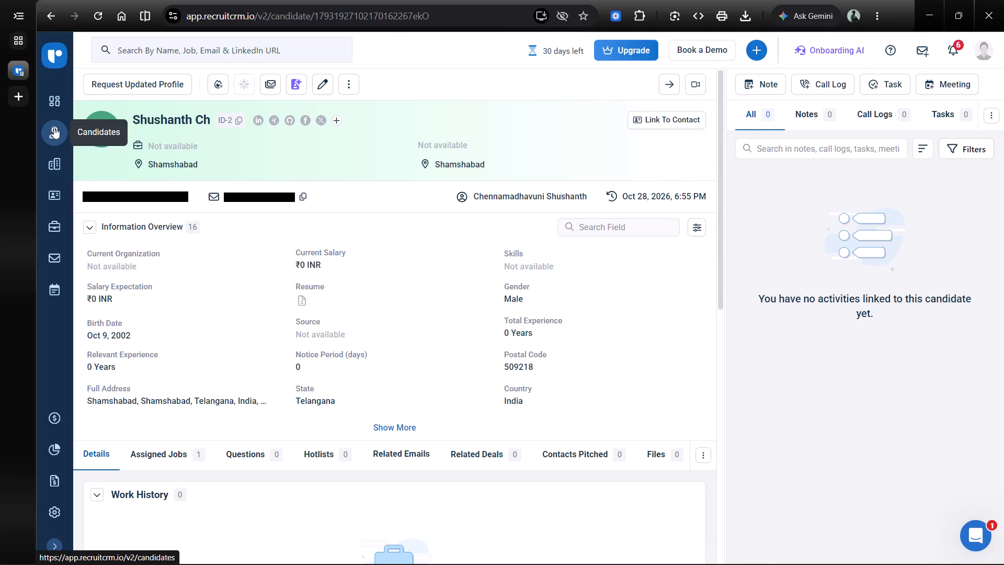
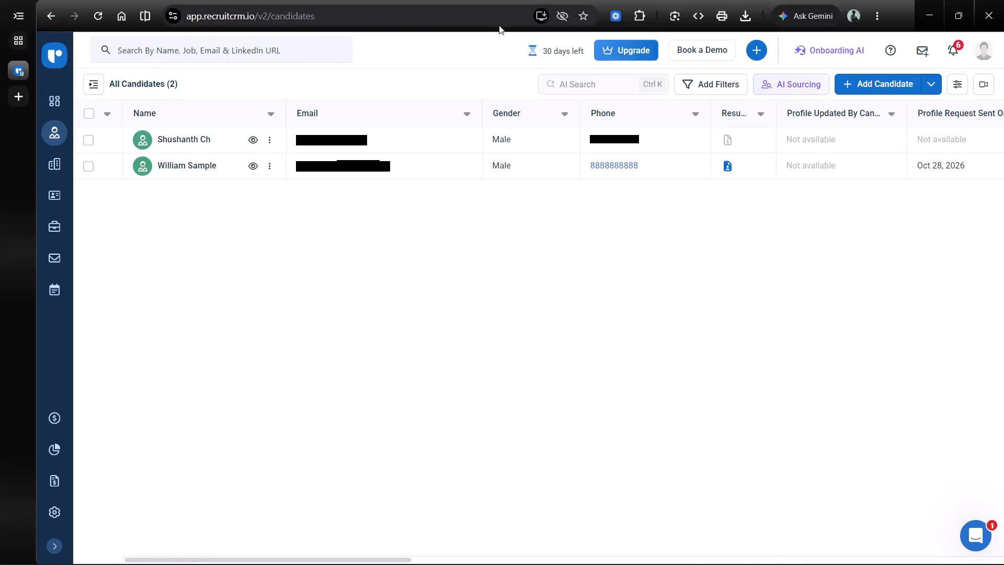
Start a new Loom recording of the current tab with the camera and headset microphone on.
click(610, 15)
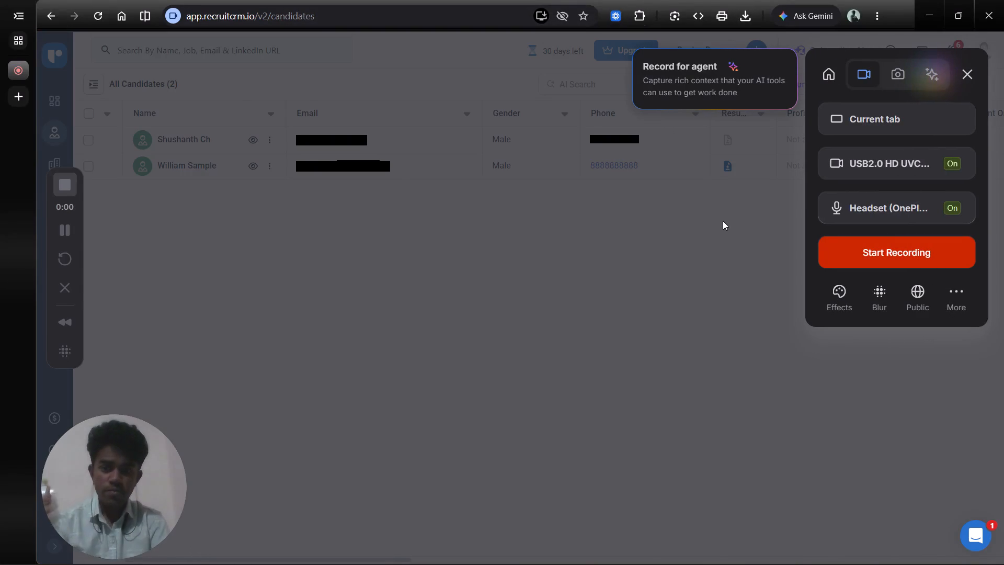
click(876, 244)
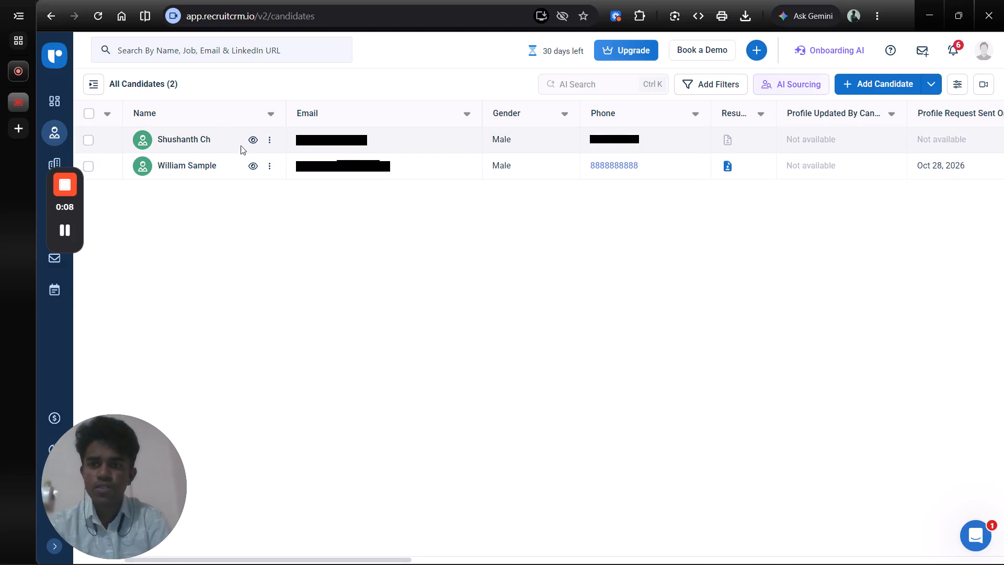
Open the record of the first candidate in the candidates list.
click(193, 139)
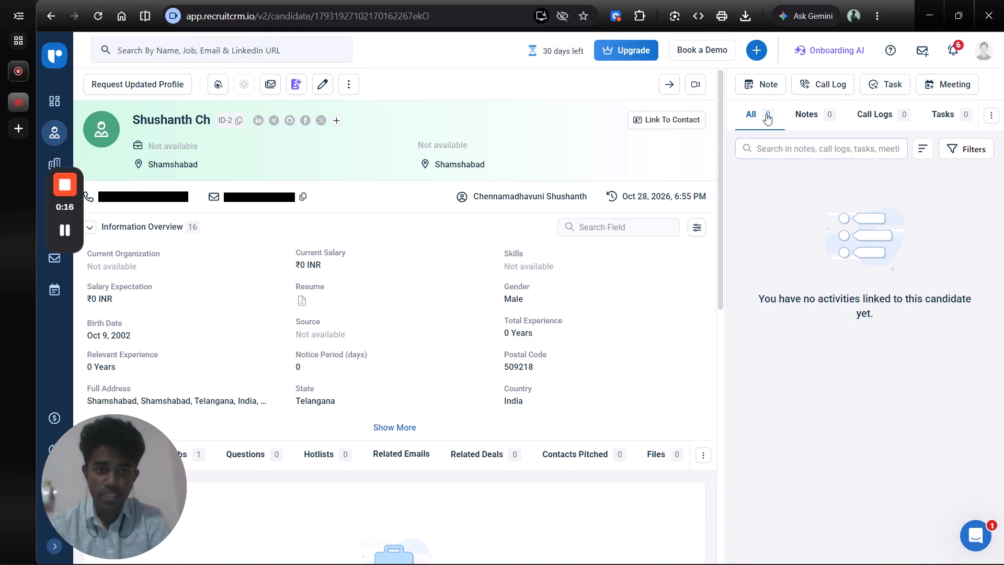
Start a new note for the candidate and insert "feedback is pending" from the clipboard history.
click(757, 78)
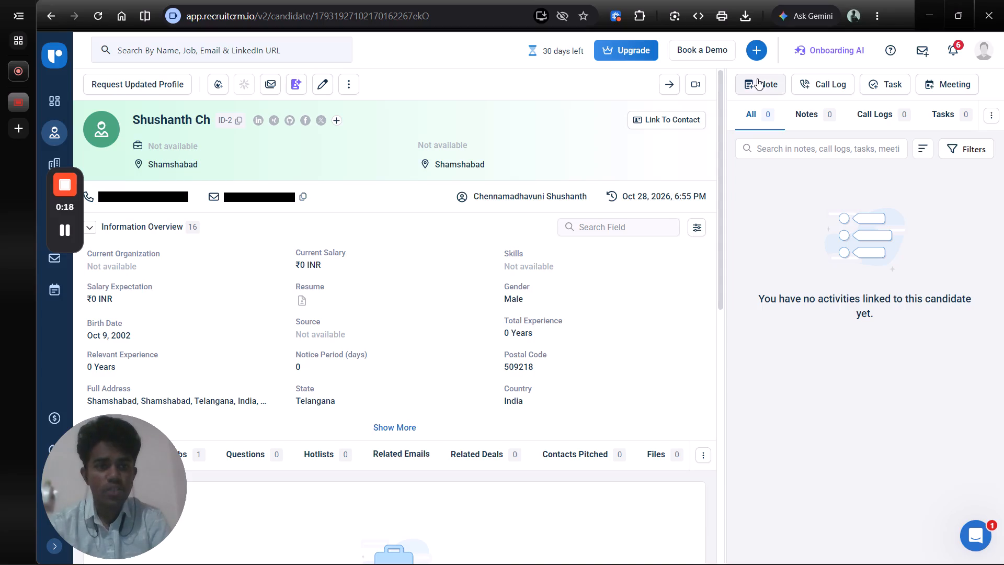
click(633, 177)
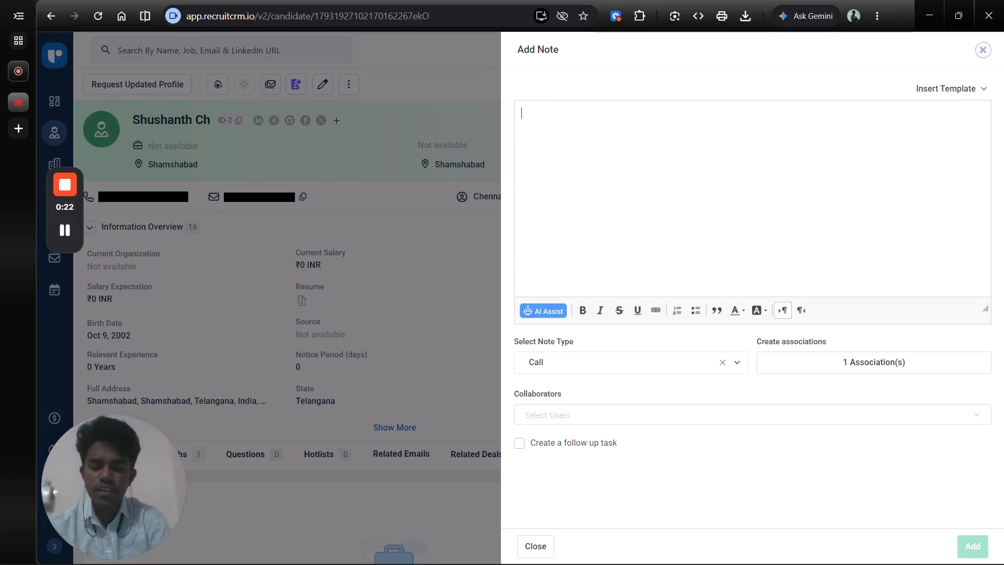
key(ctrl+v)
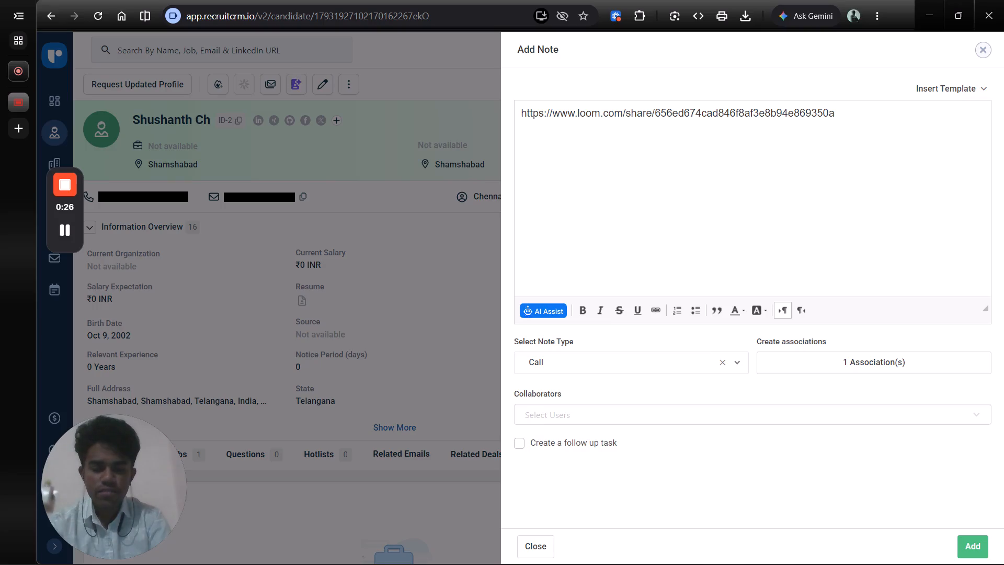
key(ctrl+a)
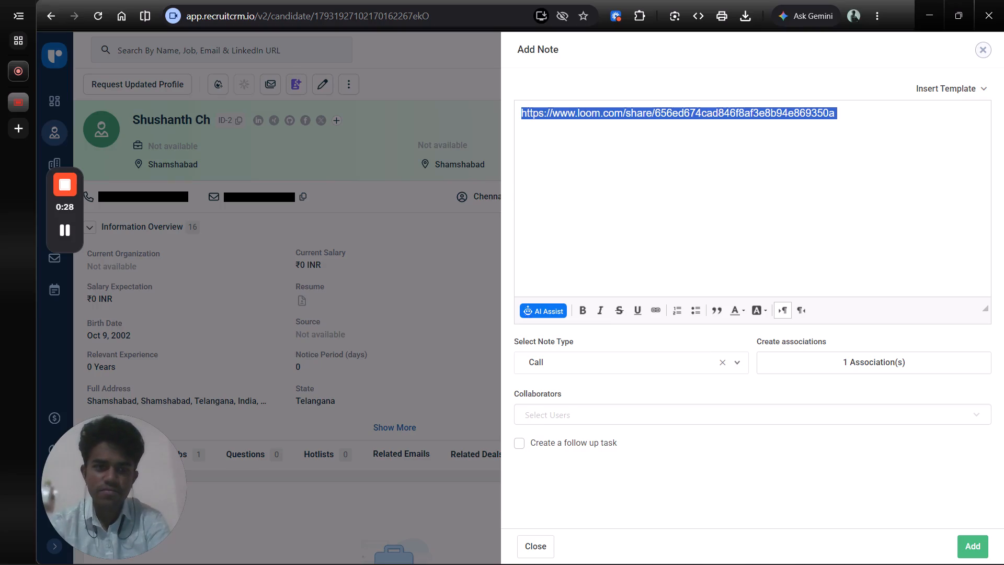
key(BackSpace)
key(super+v)
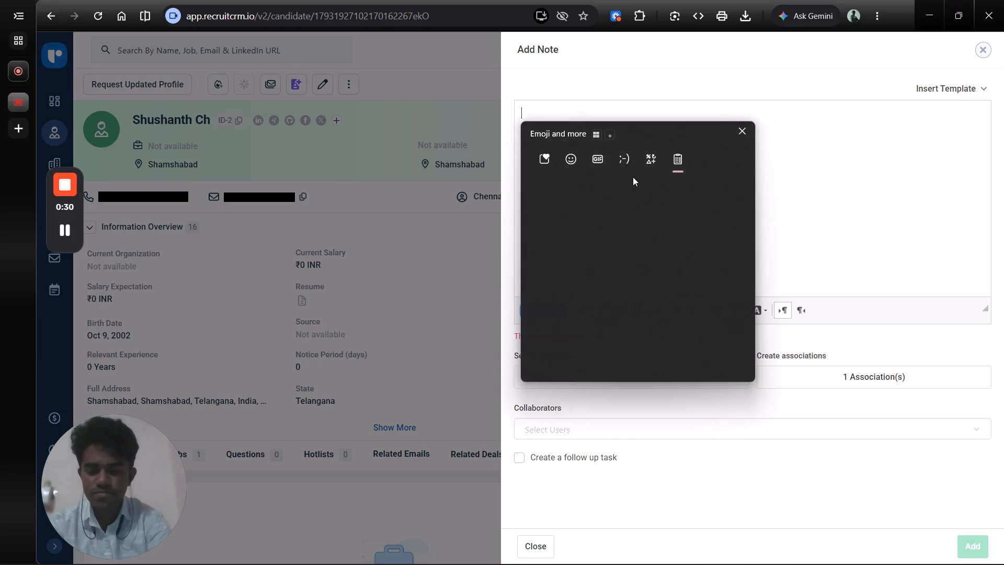
click(594, 287)
key(ctrl+v)
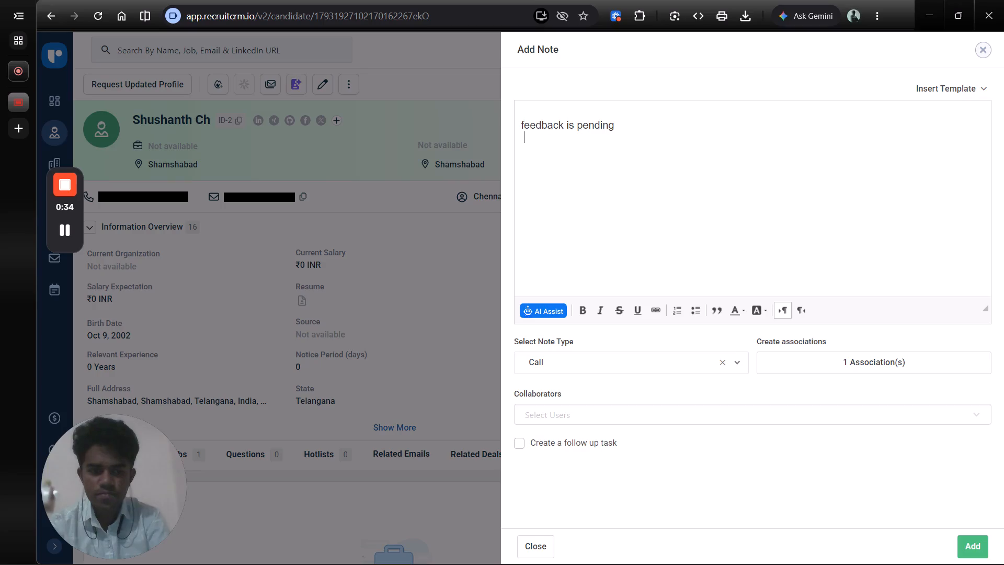
Strip the blank lines and leading space around "feedback is pending", cut the cleaned text, and close the note unsaved.
key(BackSpace)
key(BackSpace)
key(Up)
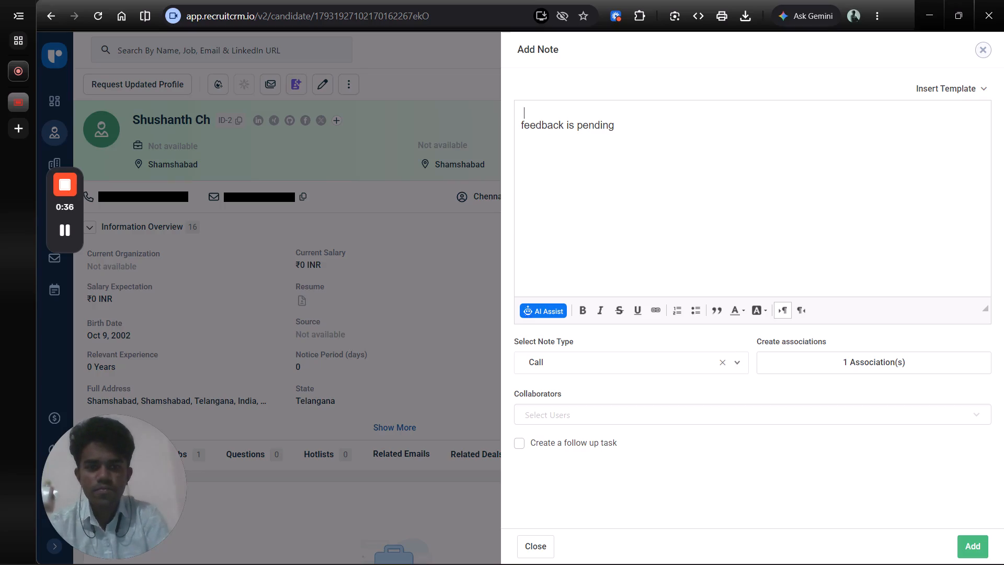
key(Delete)
key(Delete)
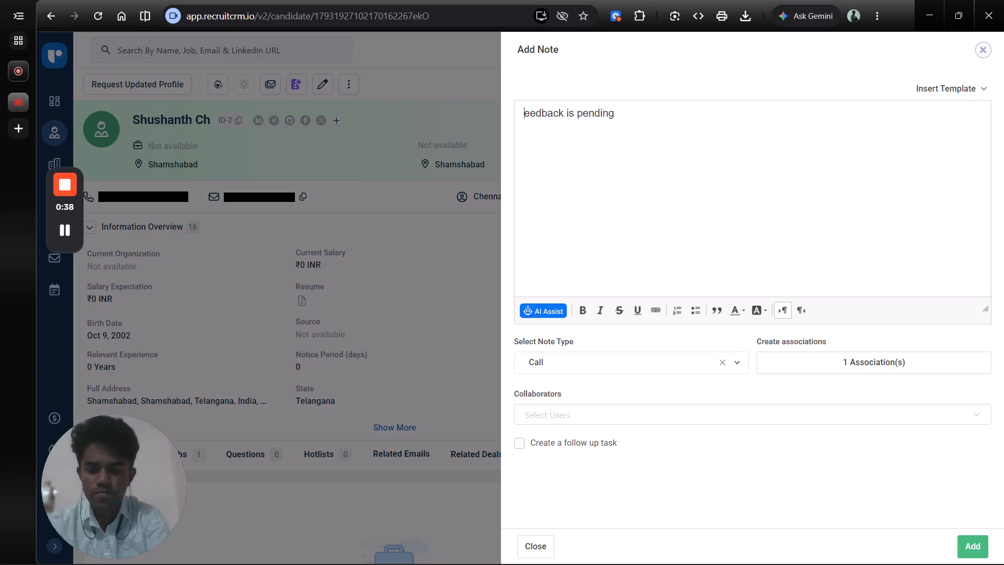
key(f)
key(BackSpace)
key(BackSpace)
key(BackSpace)
key(BackSpace)
key(BackSpace)
key(BackSpace)
key(BackSpace)
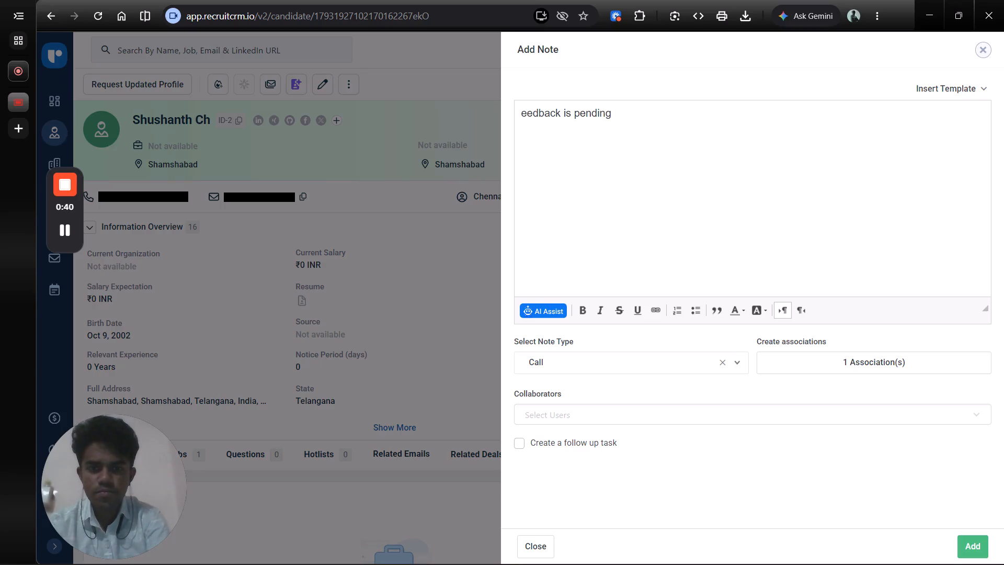
key(f)
key(ctrl+a)
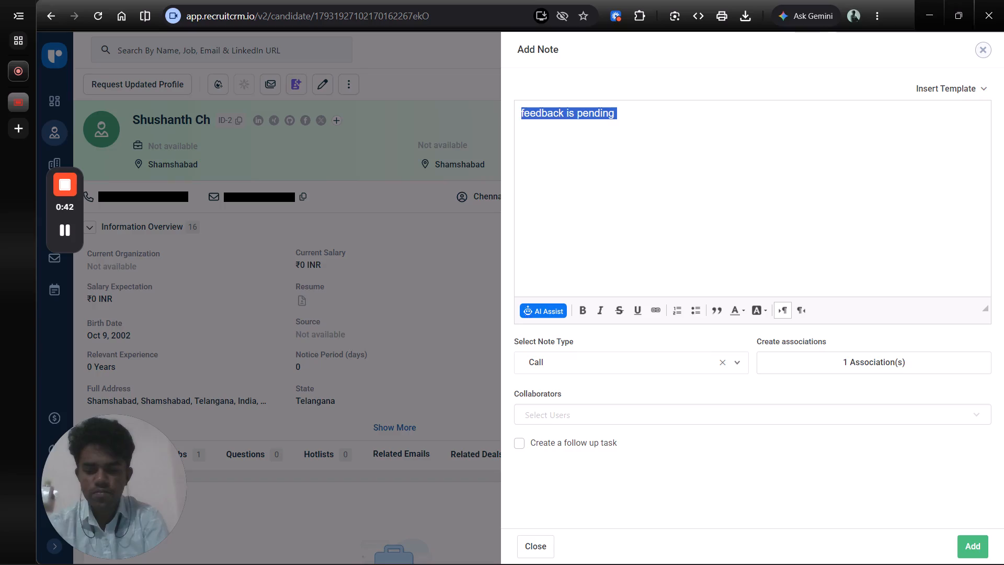
key(ctrl+x)
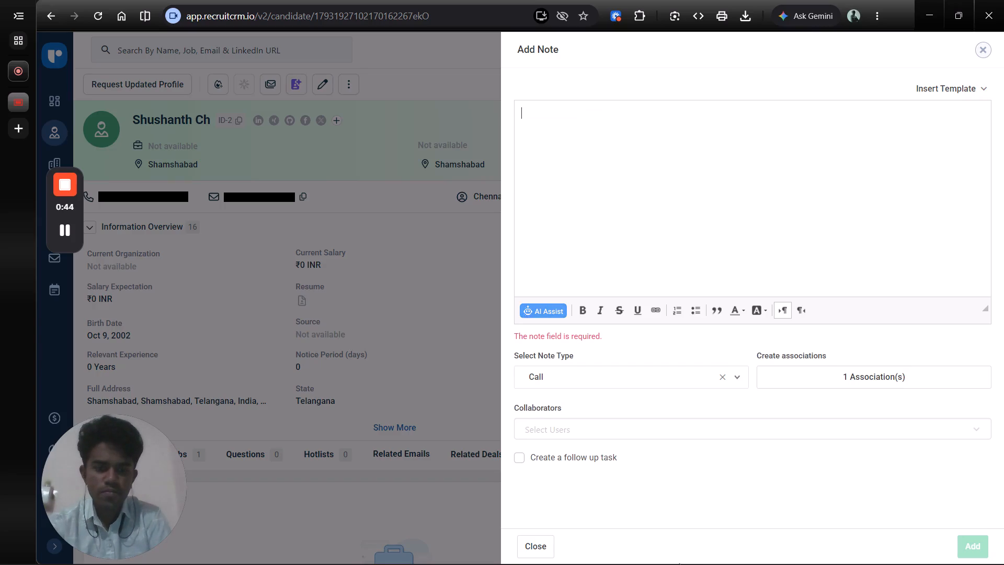
click(534, 542)
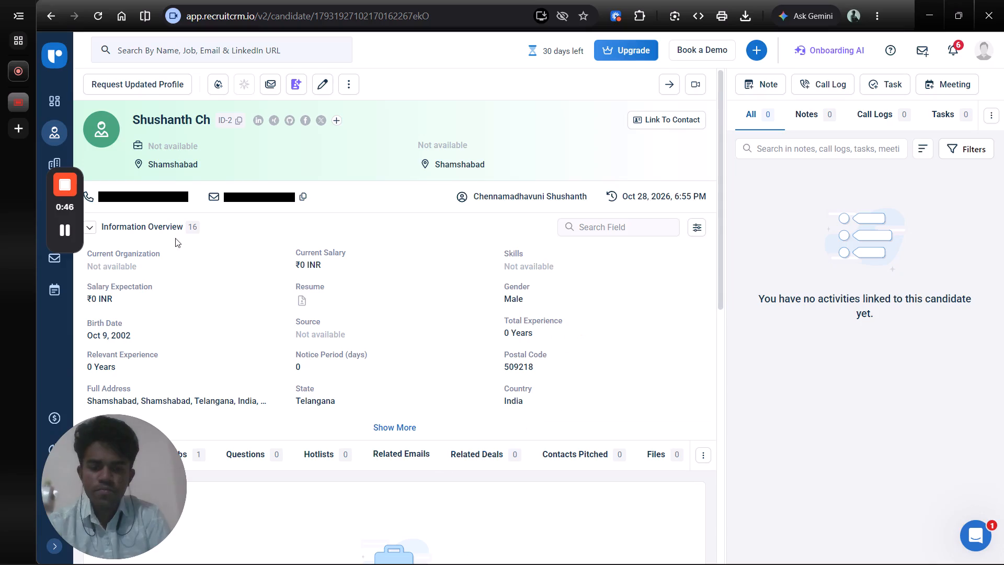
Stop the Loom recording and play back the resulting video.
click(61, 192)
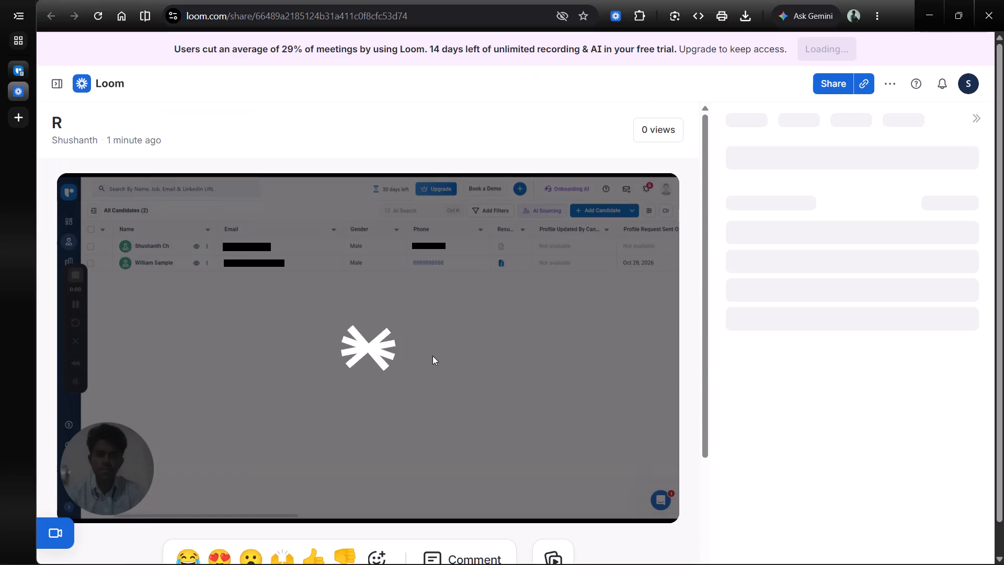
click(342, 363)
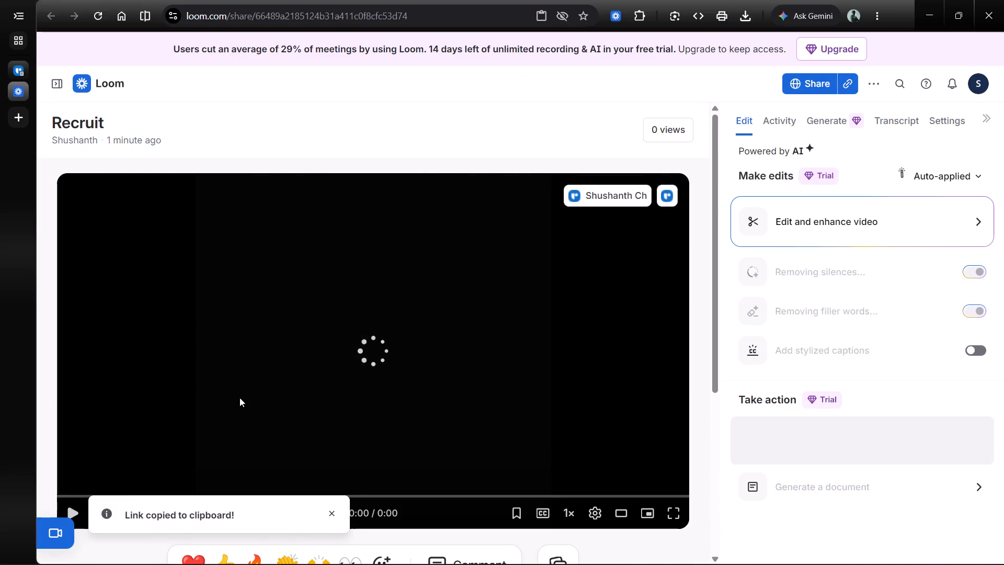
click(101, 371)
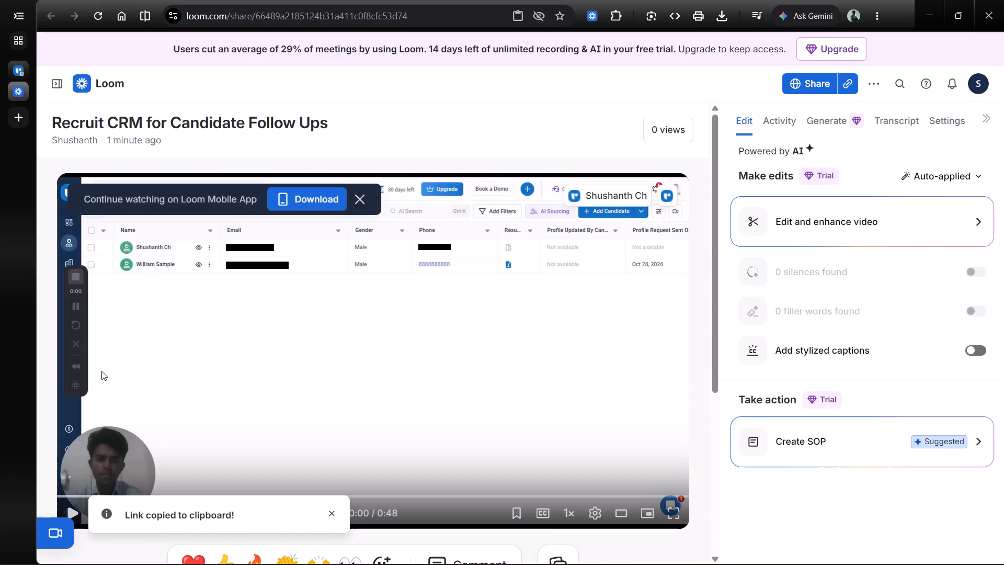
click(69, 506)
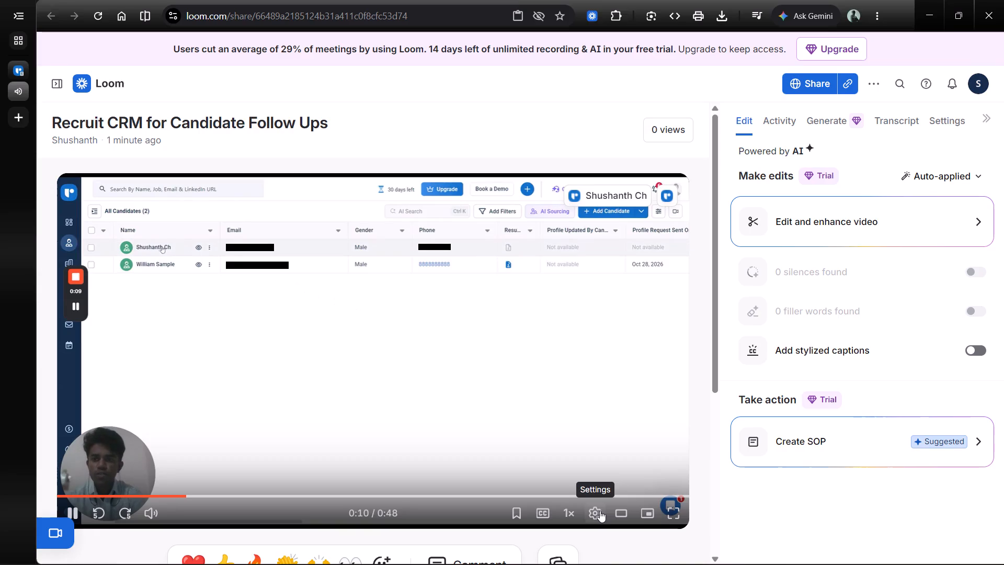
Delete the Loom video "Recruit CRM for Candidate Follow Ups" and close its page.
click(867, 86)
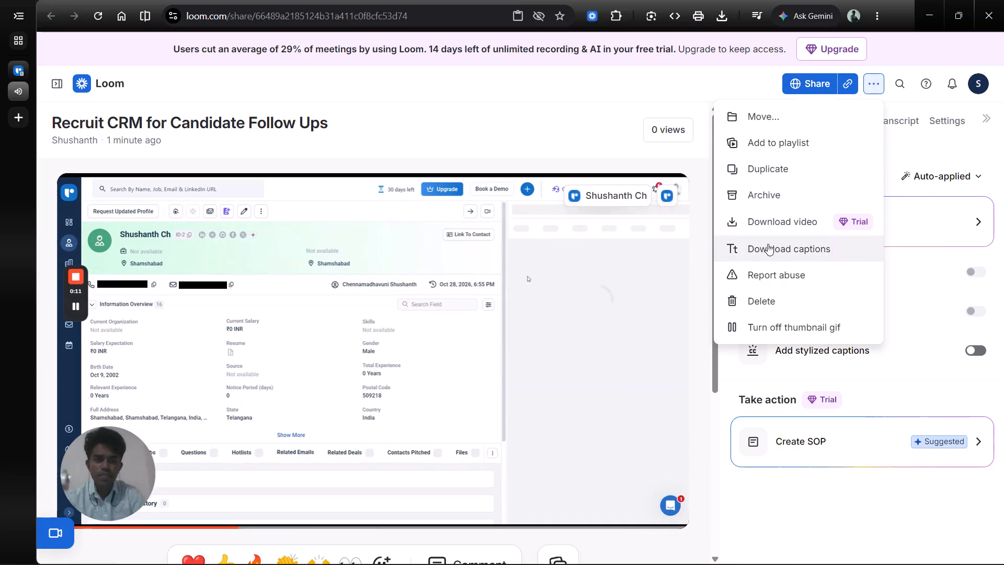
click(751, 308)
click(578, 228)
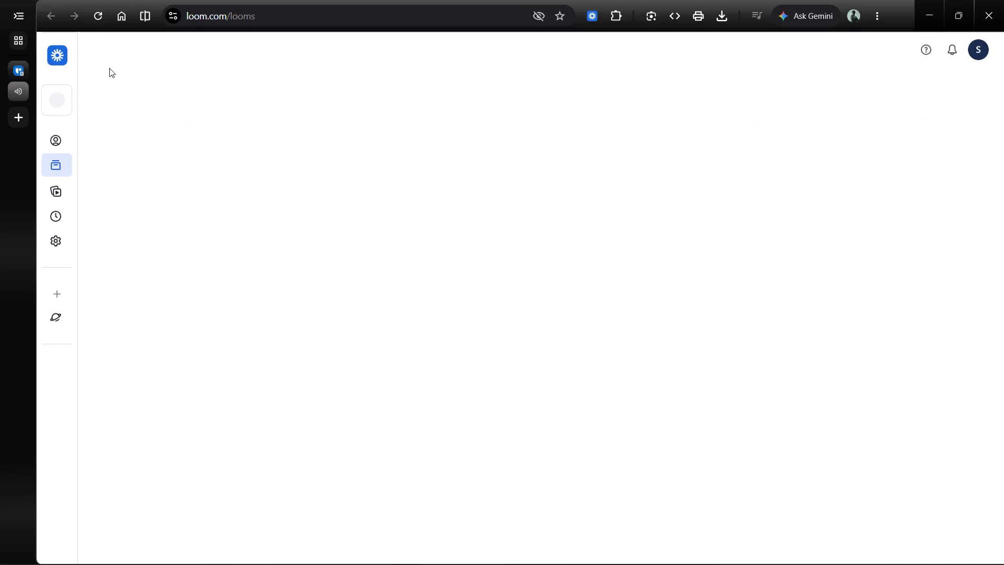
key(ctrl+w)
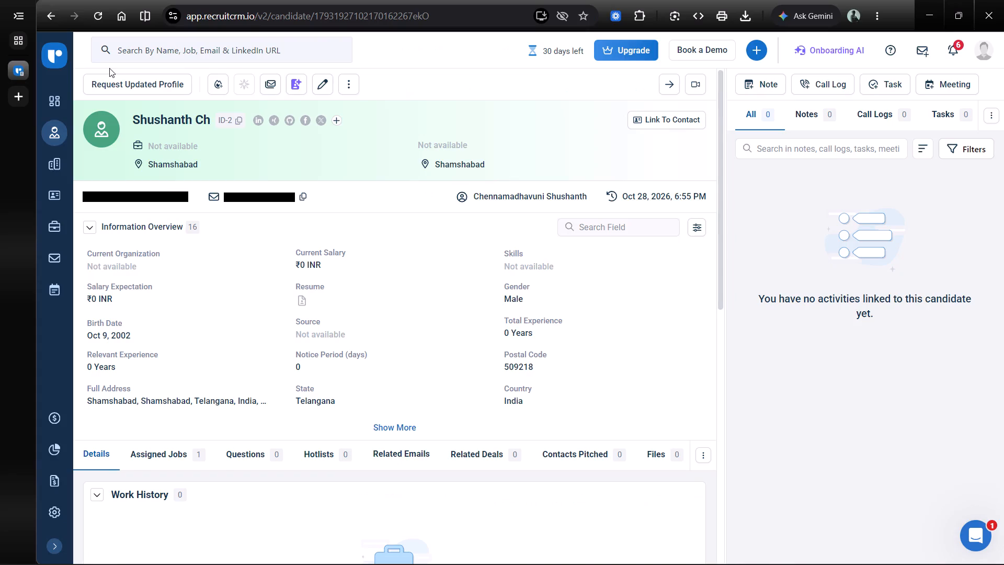
Retrieve "feedback is pending" from the clipboard history into the candidate's activity search field and cut it for reuse.
click(800, 141)
key(ctrl+v)
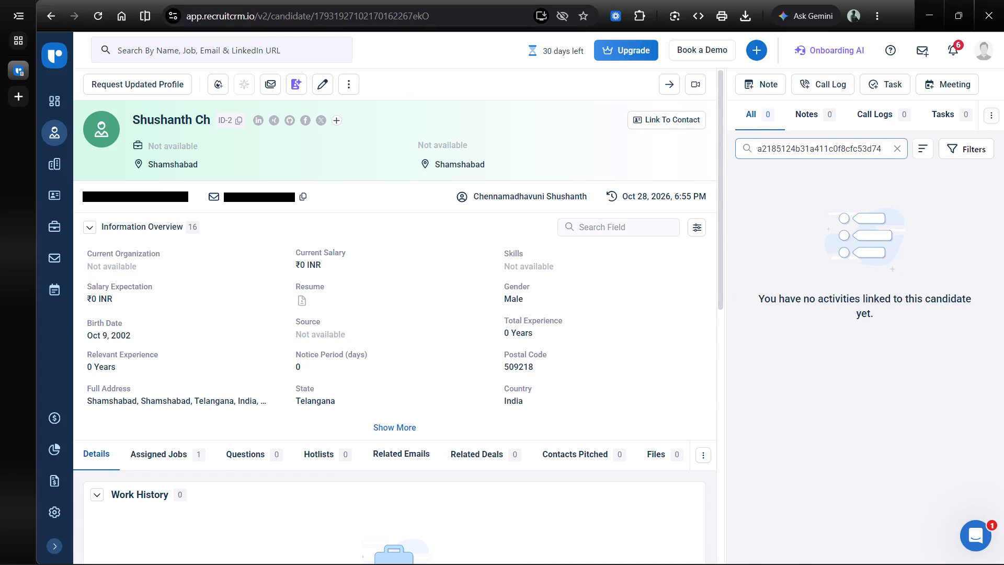
key(ctrl+a)
key(BackSpace)
key(super+v)
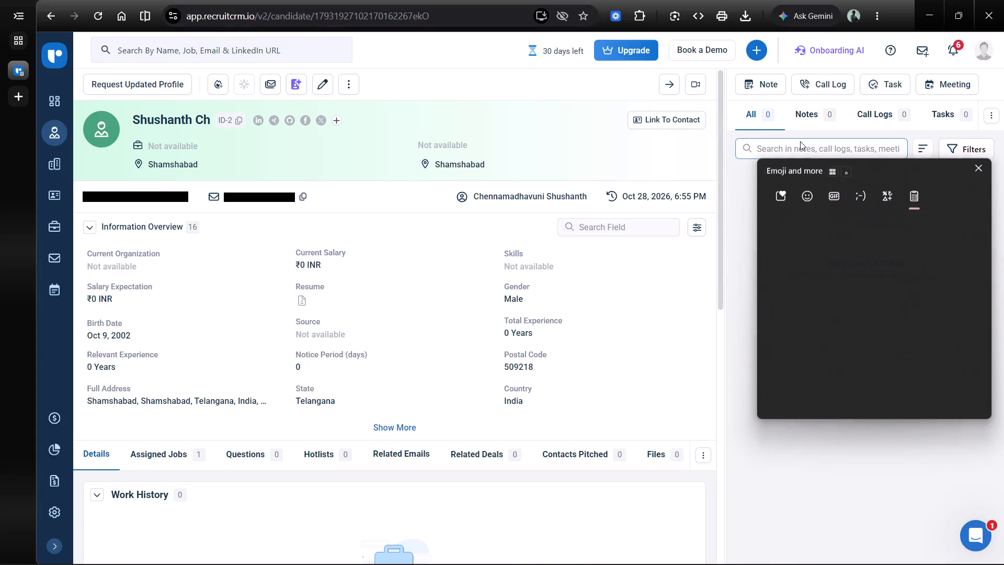
key(Down)
key(Return)
key(ctrl+v)
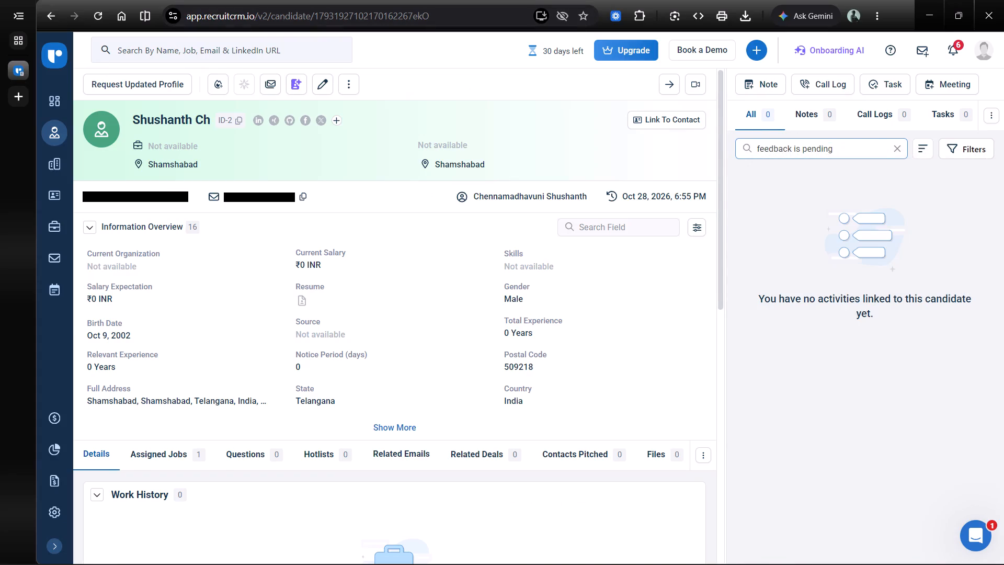
key(ctrl+a)
key(ctrl+x)
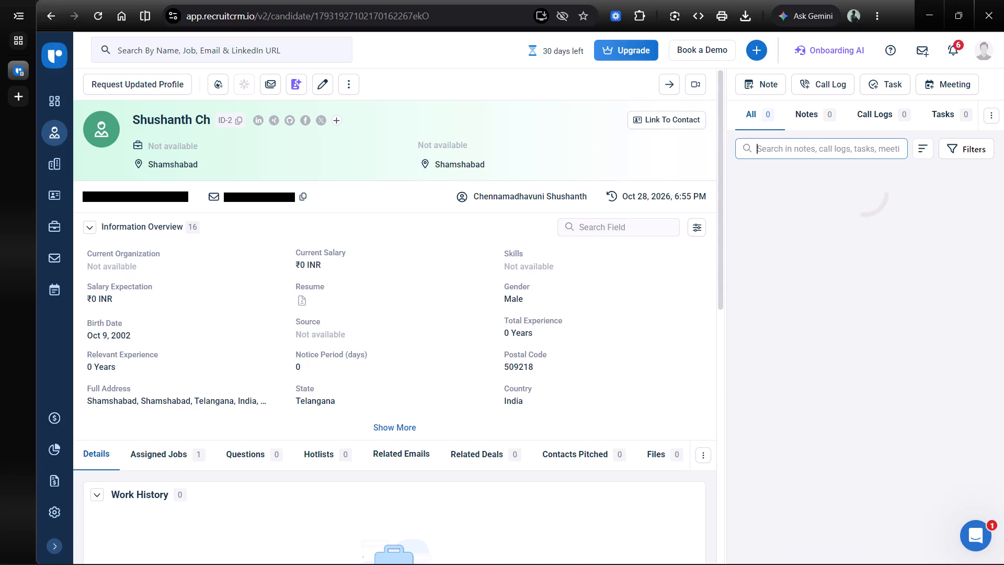
Start a new Loom recording of the candidate's page with the camera and headset microphone on.
click(611, 15)
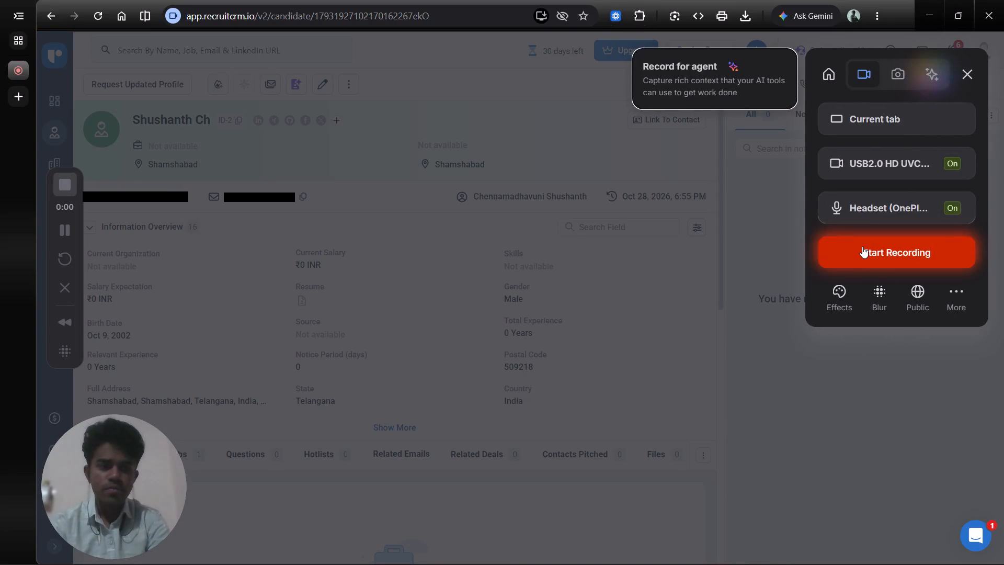
click(862, 246)
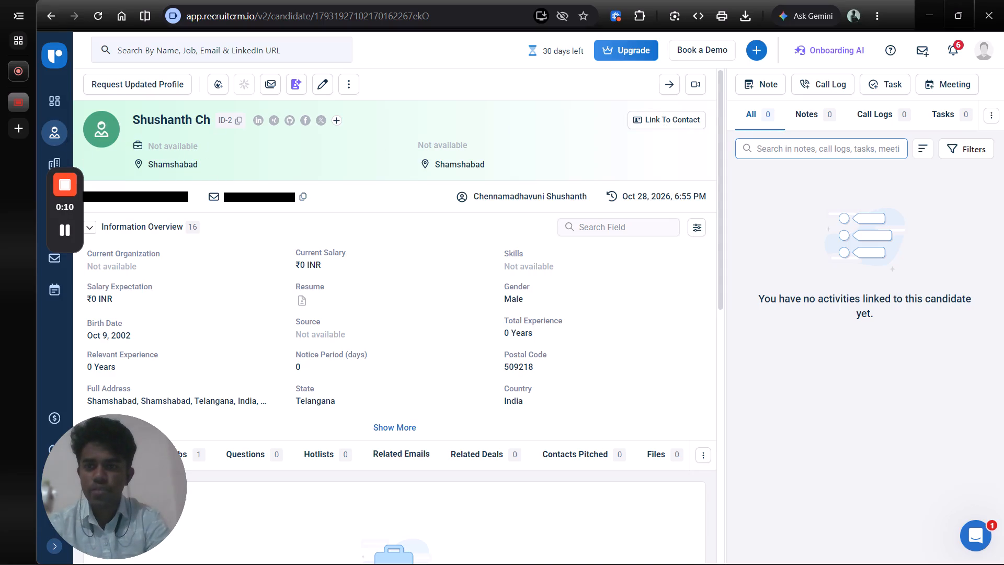
Add a note reading "feedback is pending" to the candidate's record.
click(768, 88)
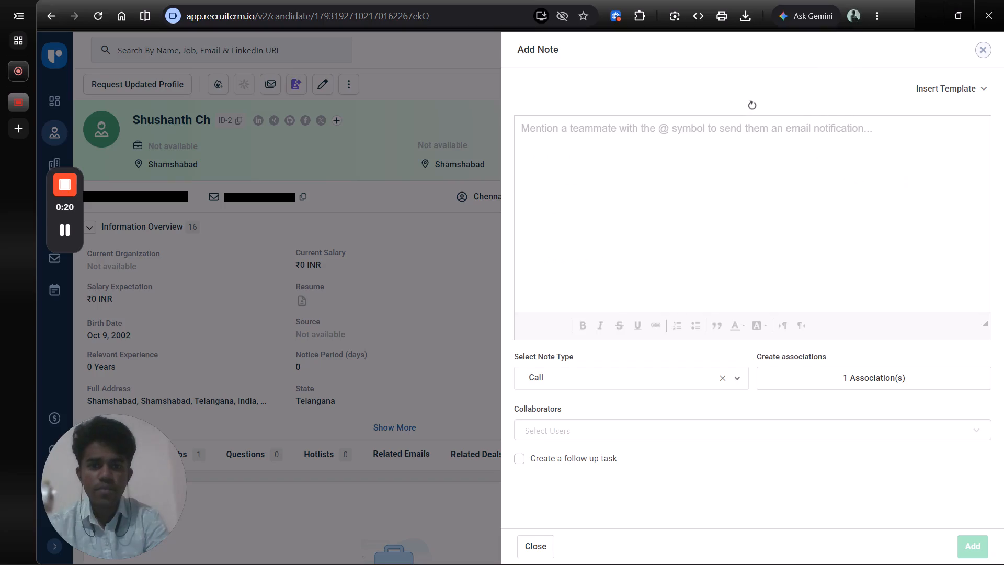
click(680, 164)
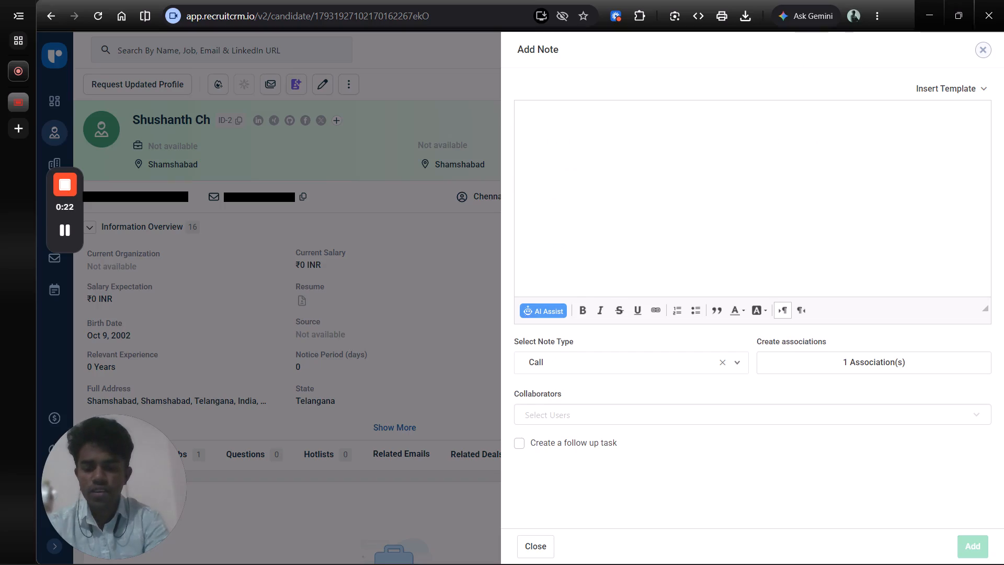
key(ctrl+v)
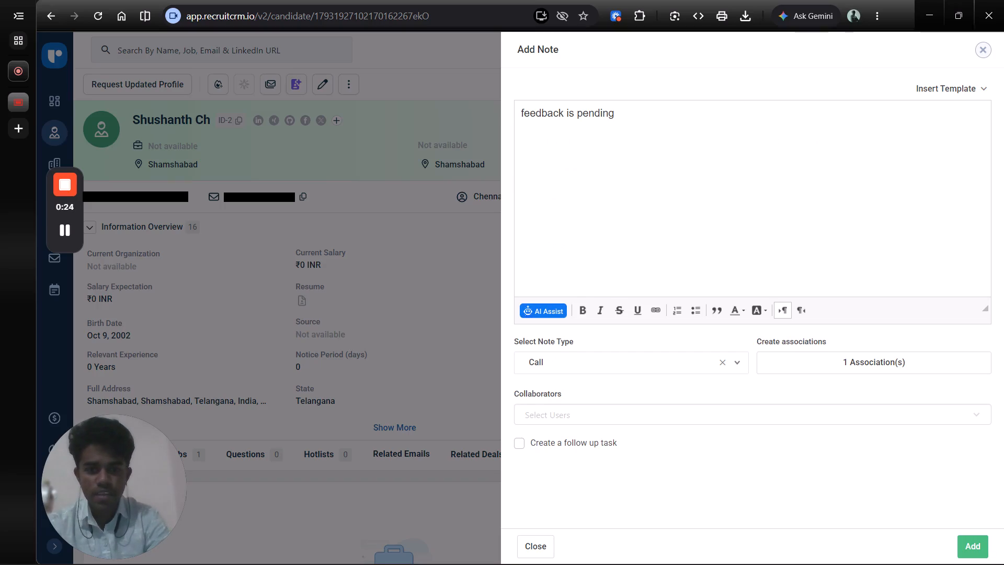
click(960, 548)
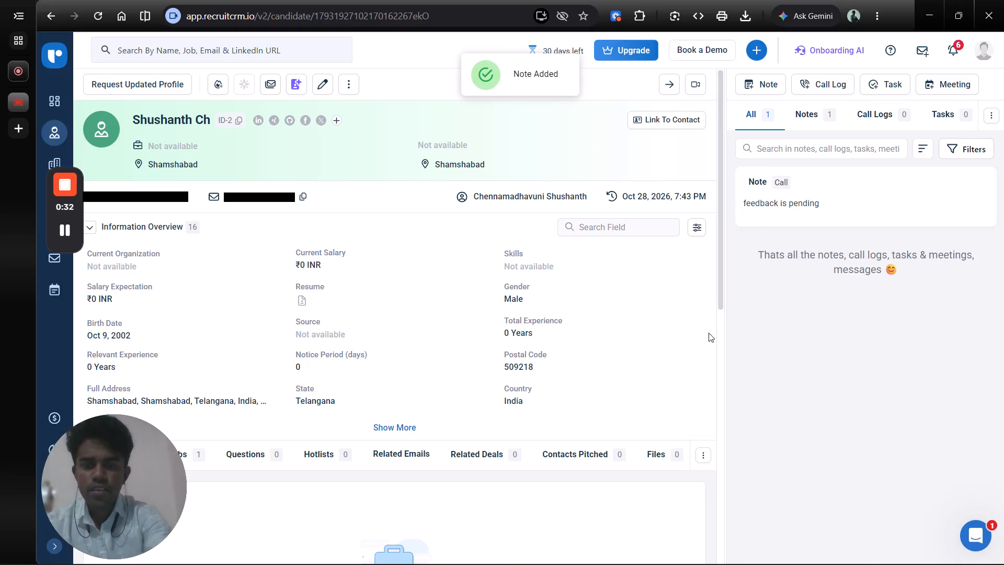
Add a Follow Up task to the candidate with "feedback is pending" as both its title and description.
click(891, 86)
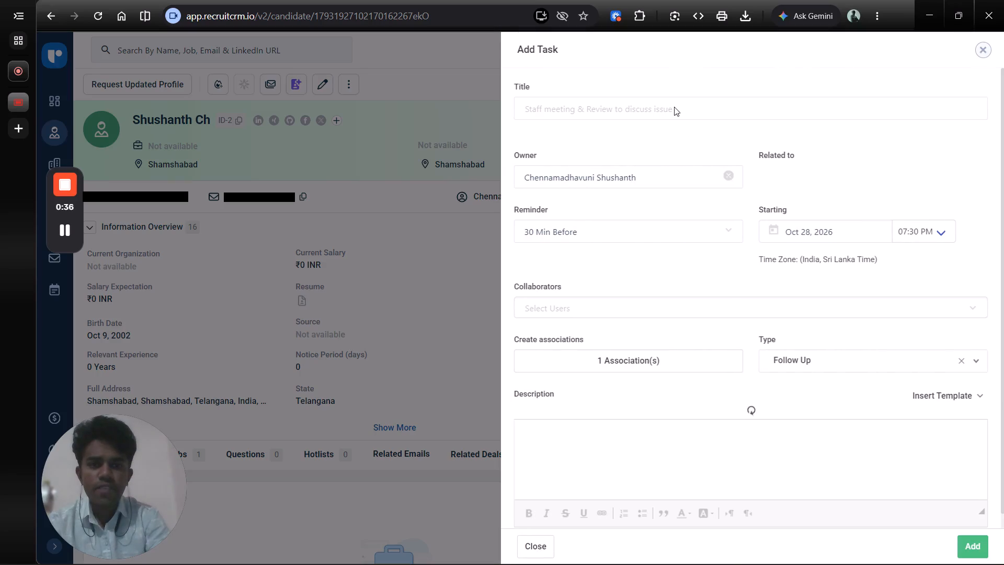
click(674, 107)
key(ctrl+v)
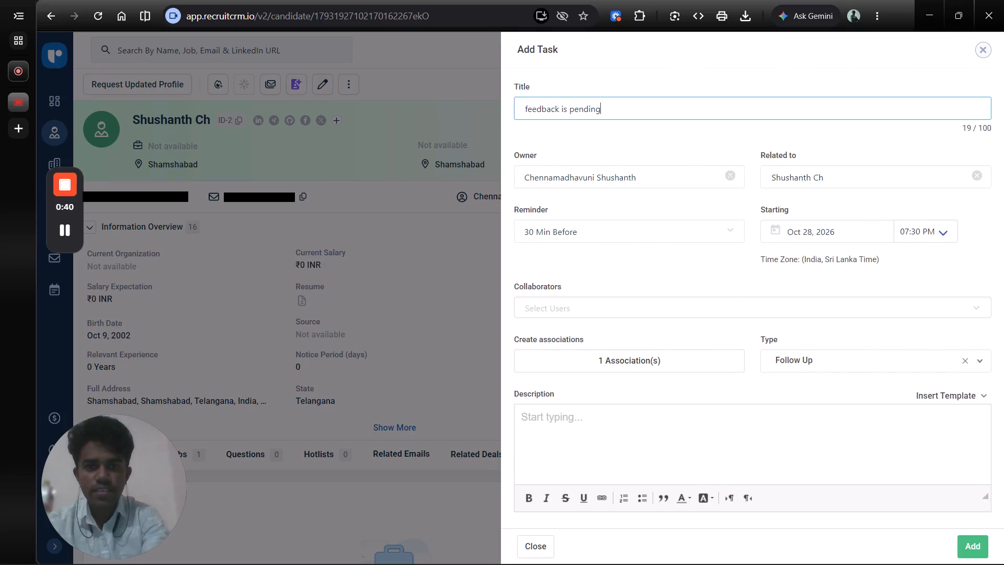
click(594, 424)
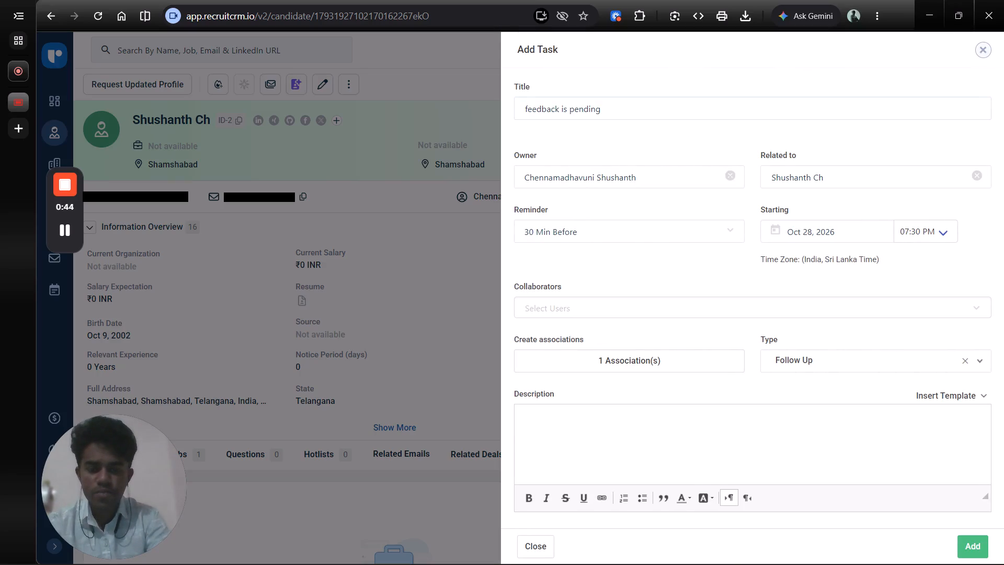
key(ctrl+v)
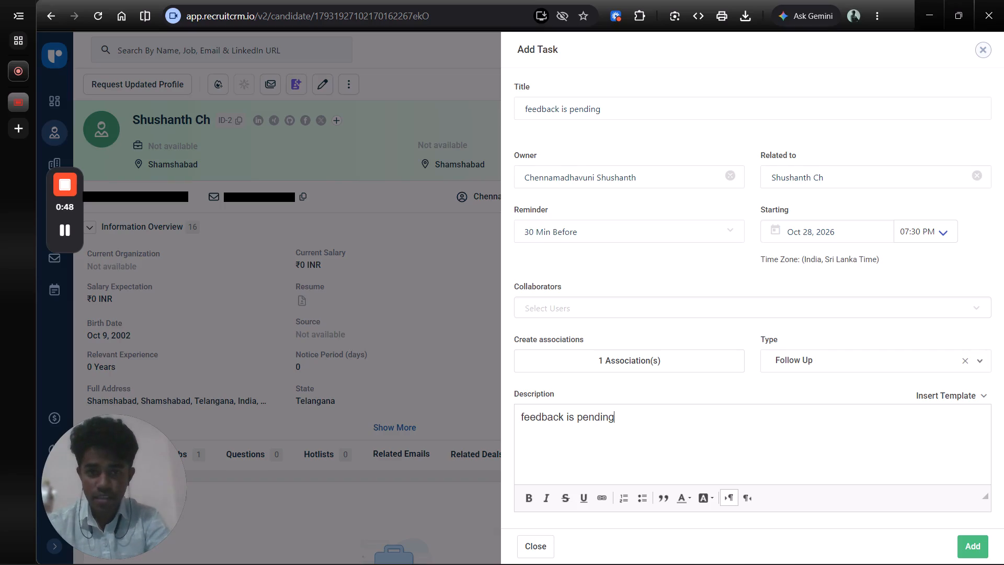
click(969, 551)
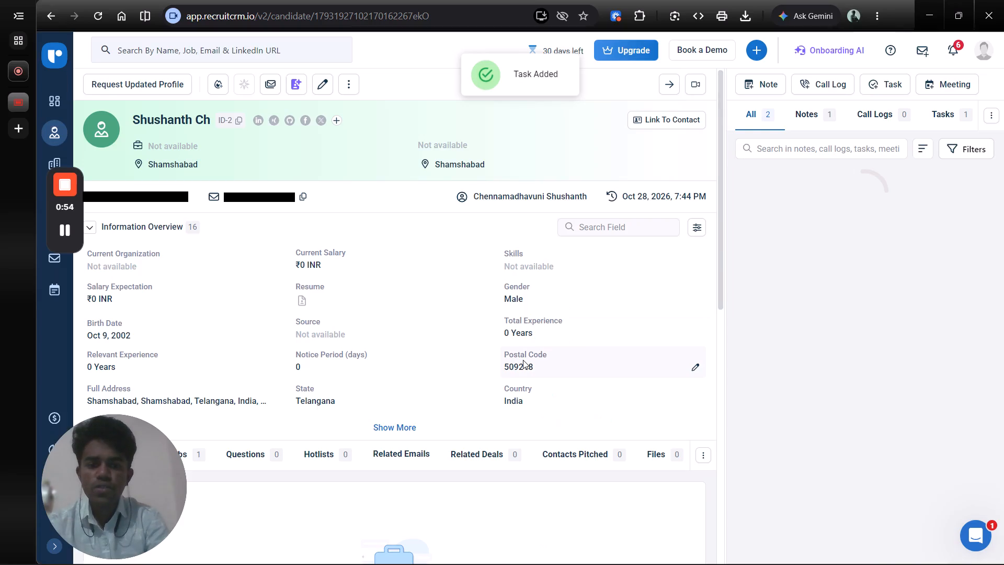
Show the follow-up task in Tasks & Meetings and finish the Loom recording.
click(56, 284)
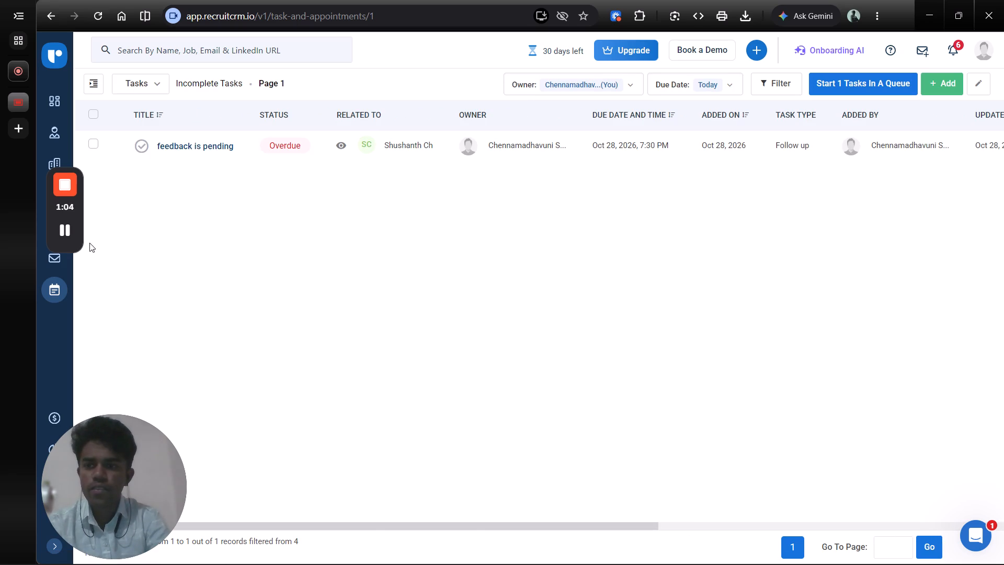
click(63, 193)
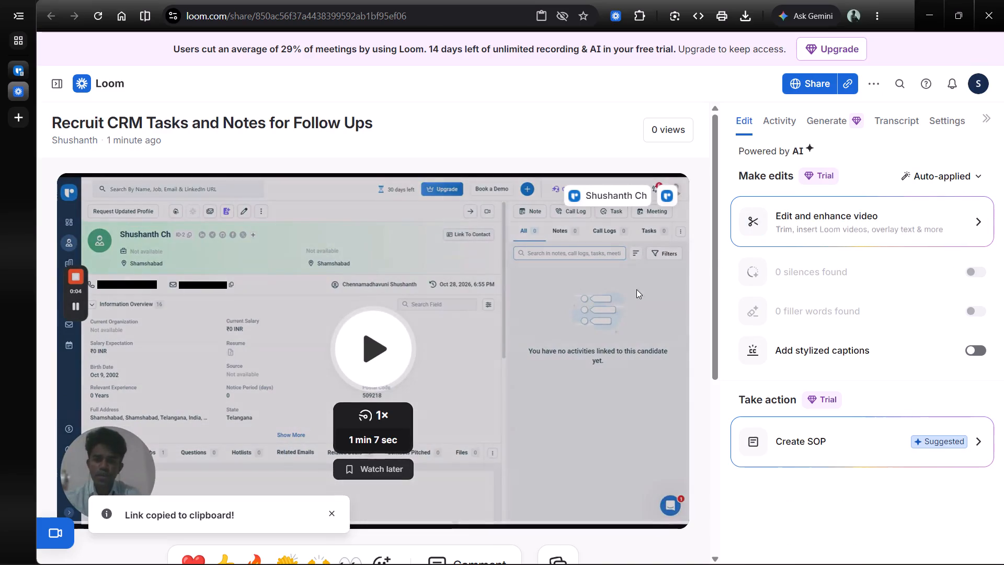
Play back the new recording "Recruit CRM Tasks and Notes for Follow Ups" and examine its summary, links and chapters.
click(523, 359)
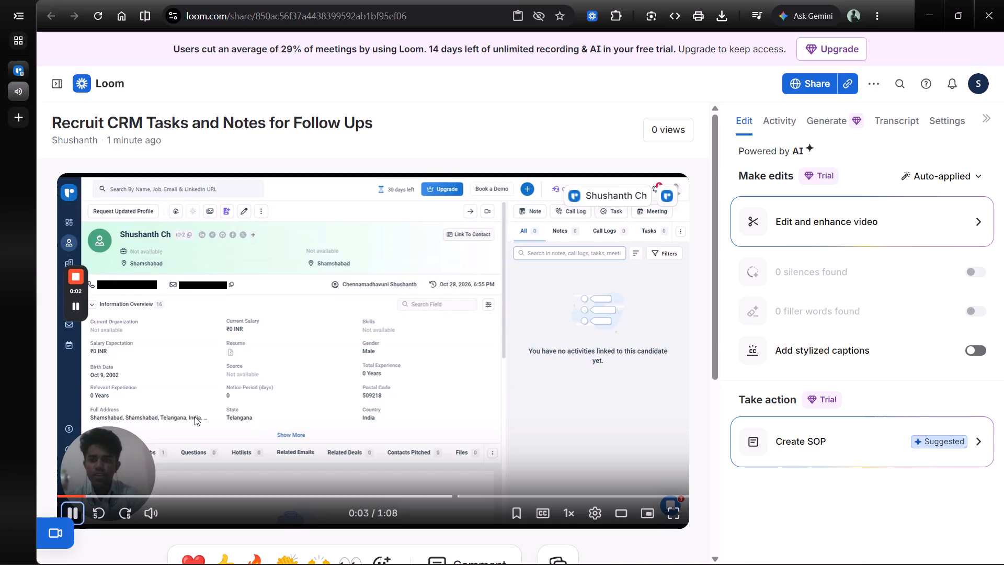
scroll(561, 418, down, 4)
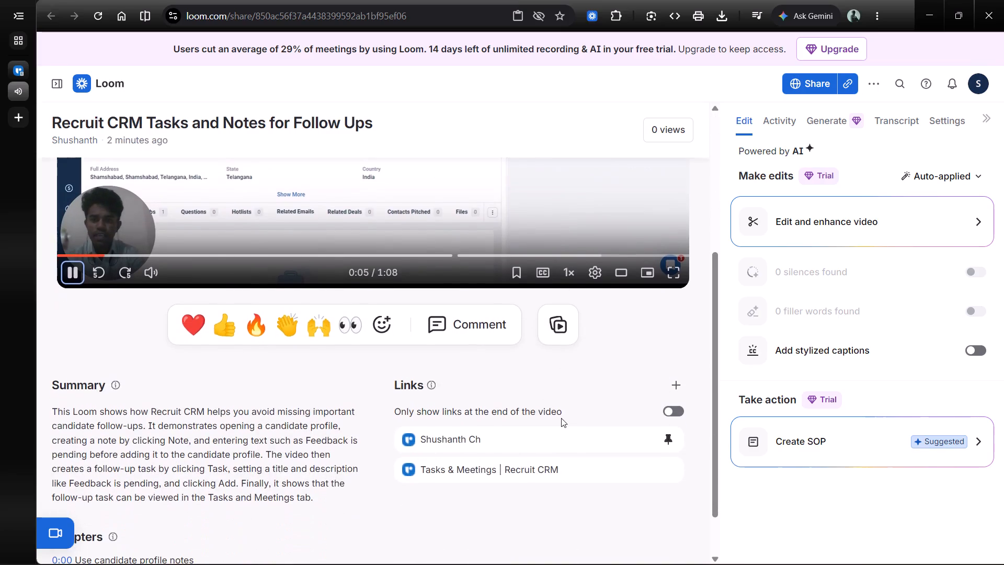
scroll(561, 418, up, 7)
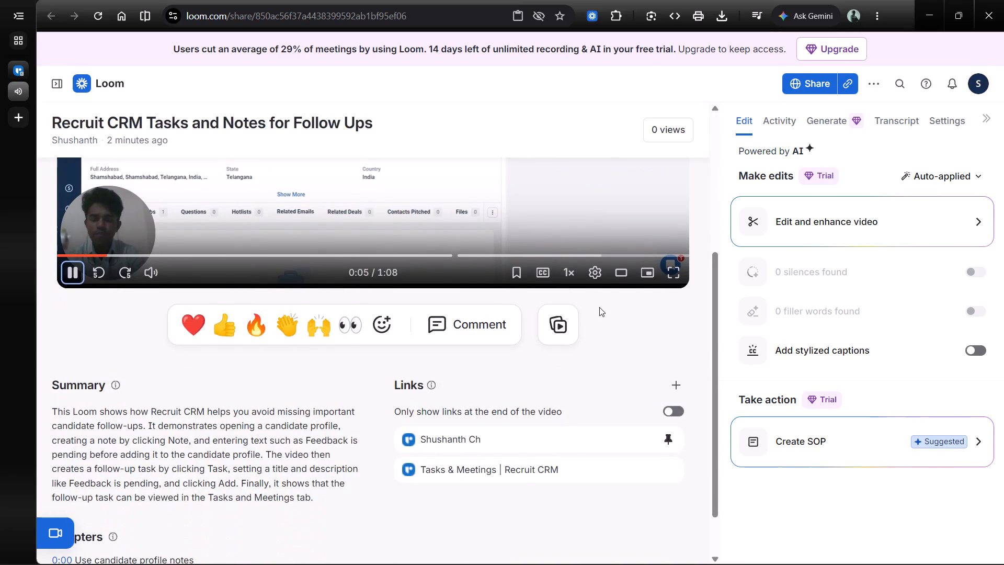
scroll(599, 307, up, 2)
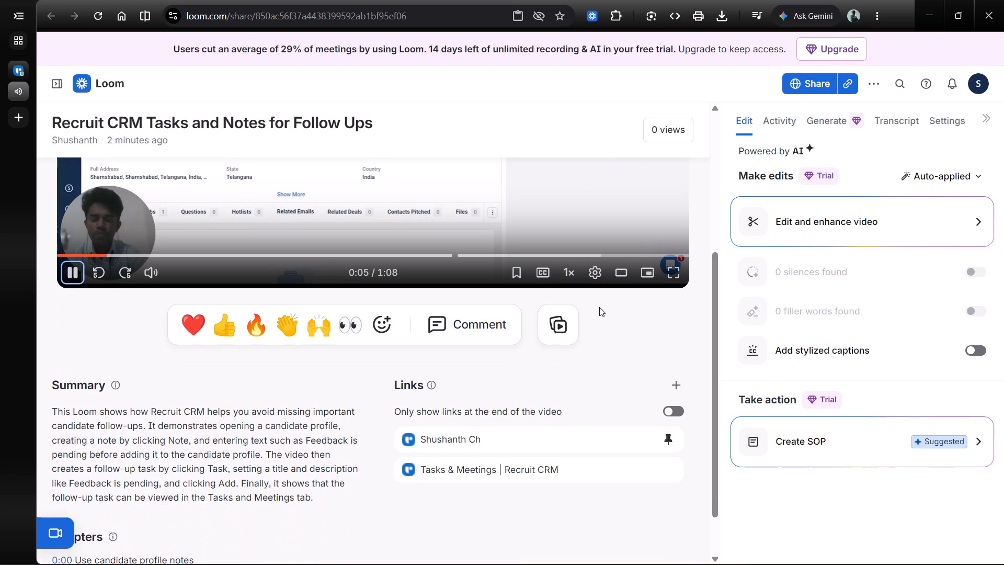
scroll(550, 285, up, 3)
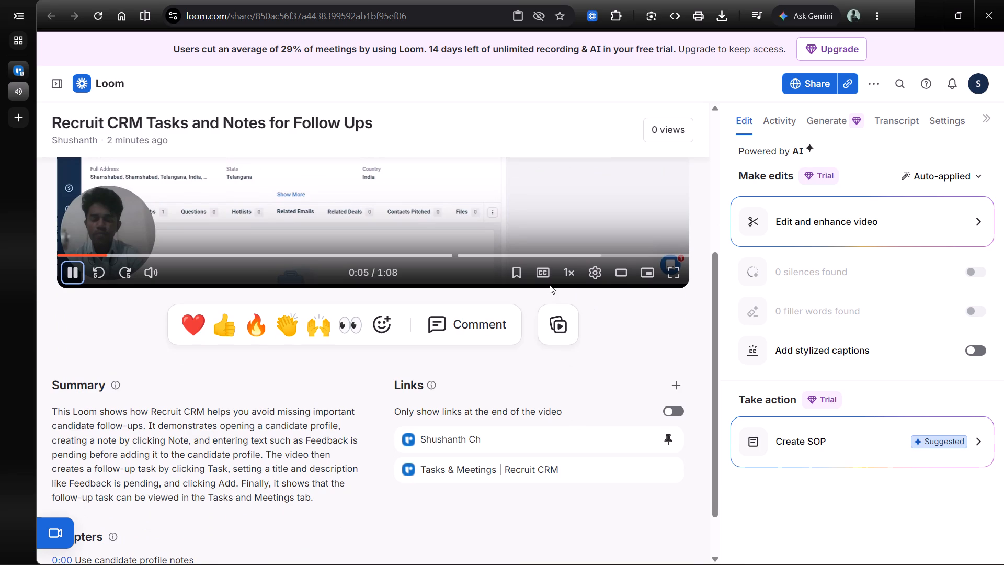
scroll(617, 367, down, 1)
scroll(617, 367, up, 2)
key(space)
click(372, 212)
click(372, 212)
click(288, 194)
scroll(326, 234, up, 5)
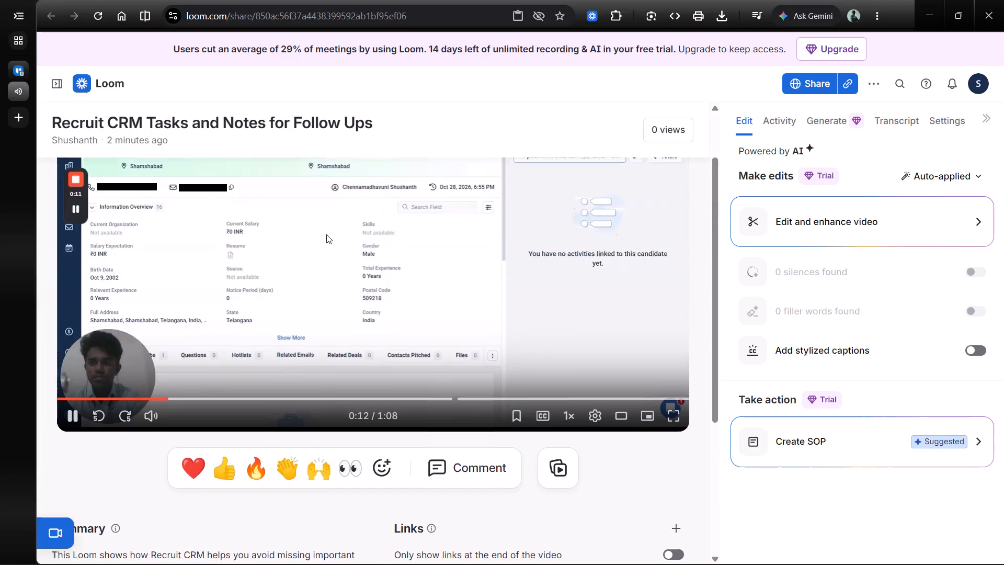
scroll(326, 234, up, 3)
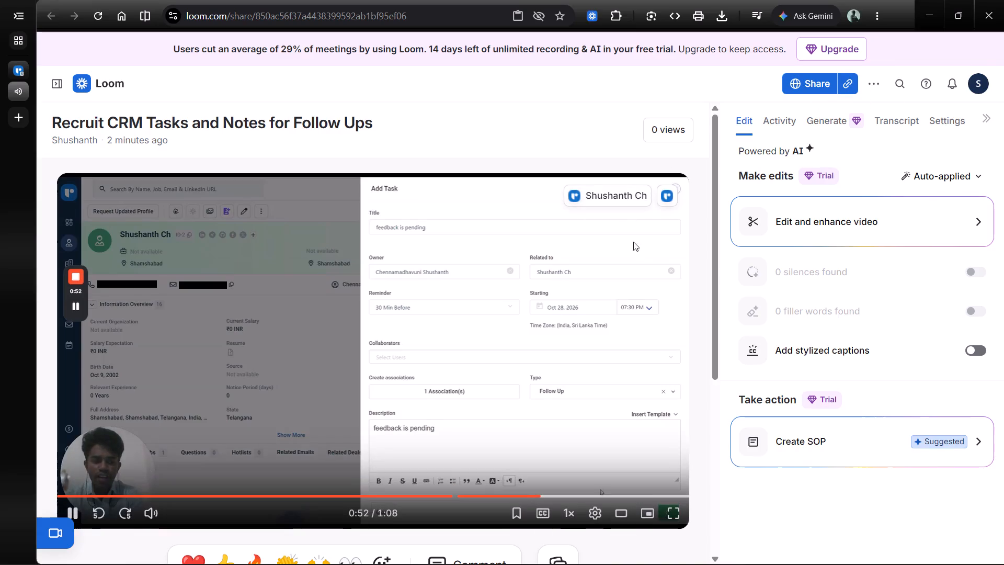
scroll(632, 300, down, 7)
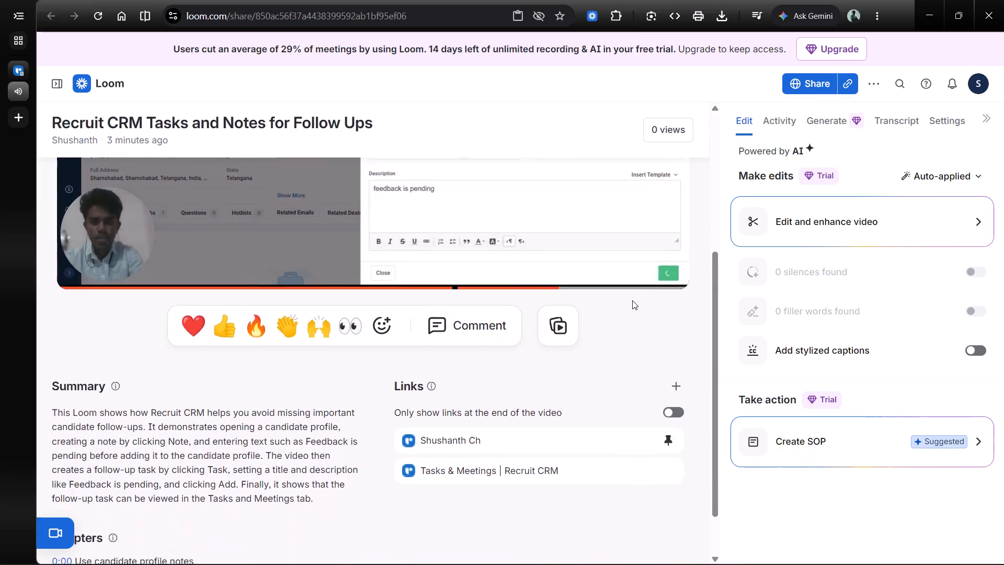
scroll(632, 300, down, 3)
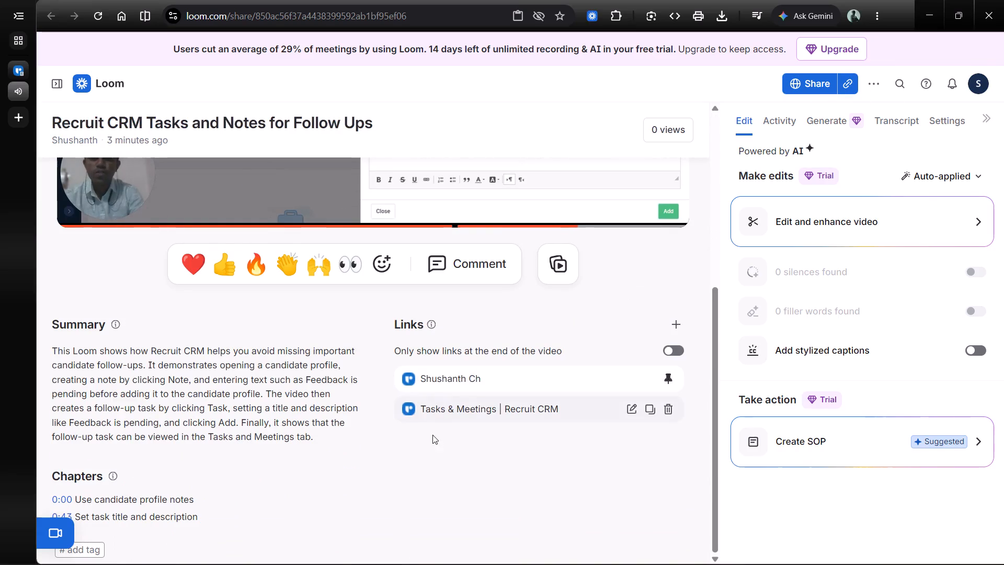
scroll(450, 464, down, 1)
scroll(450, 464, up, 8)
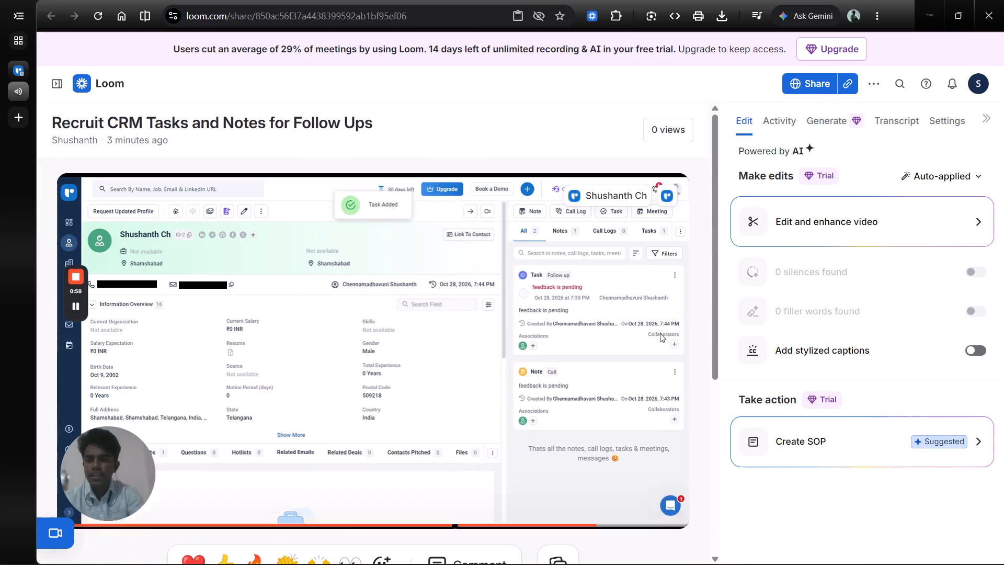
Open the recording in Loom's video editor, dismiss the voice-editing introduction, and trim the video's end to about 1:02.
click(834, 231)
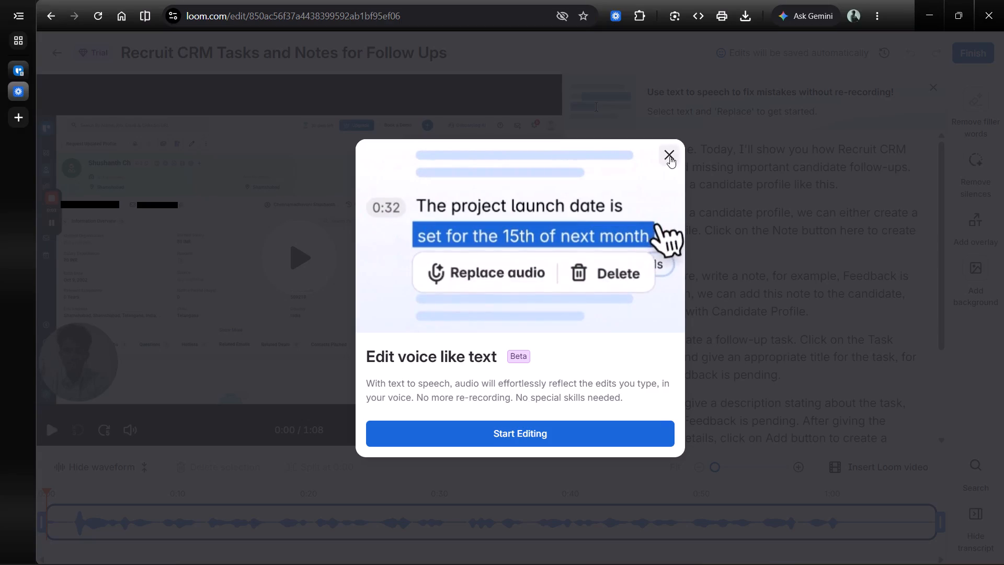
click(670, 156)
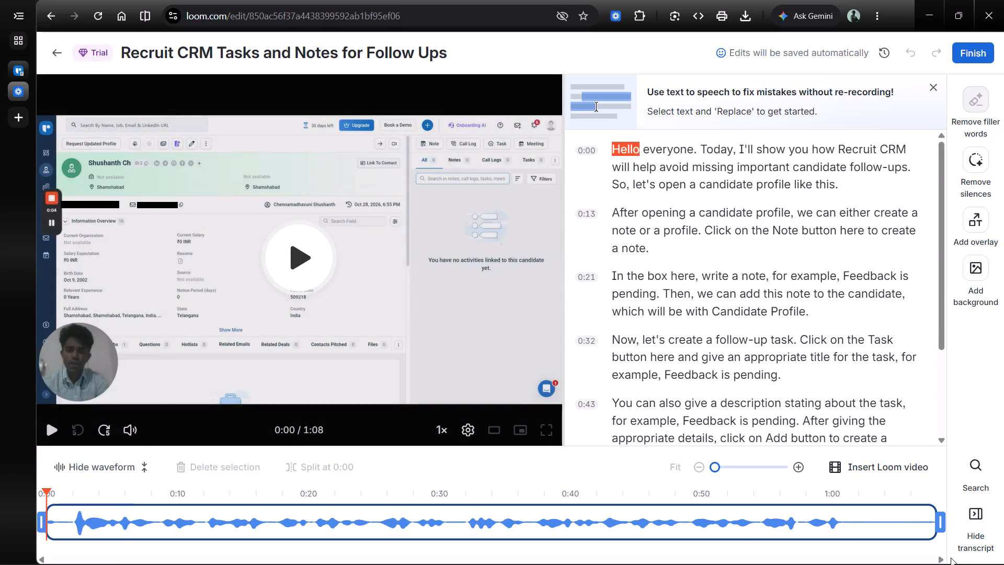
drag(941, 522, 867, 528)
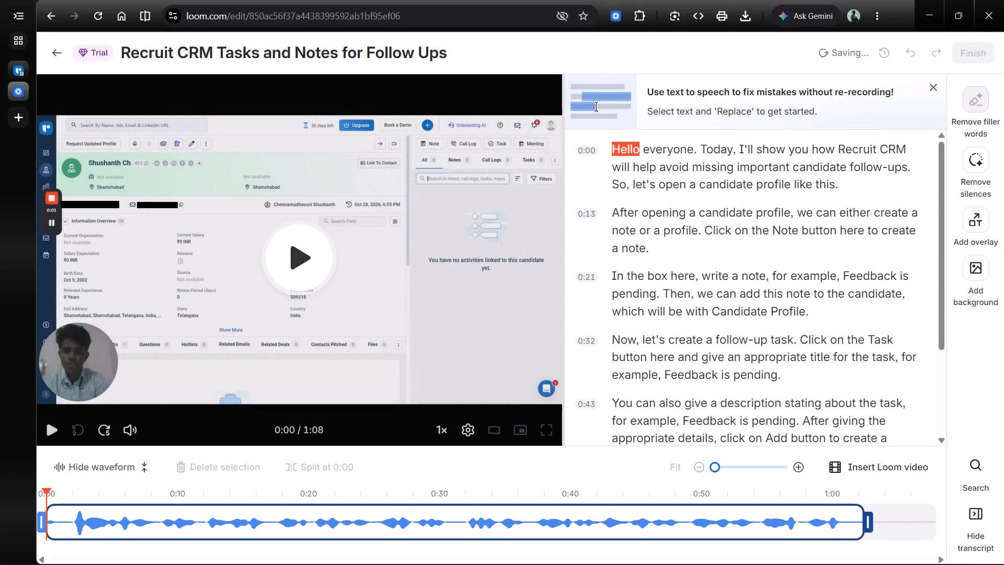
drag(867, 528, 862, 528)
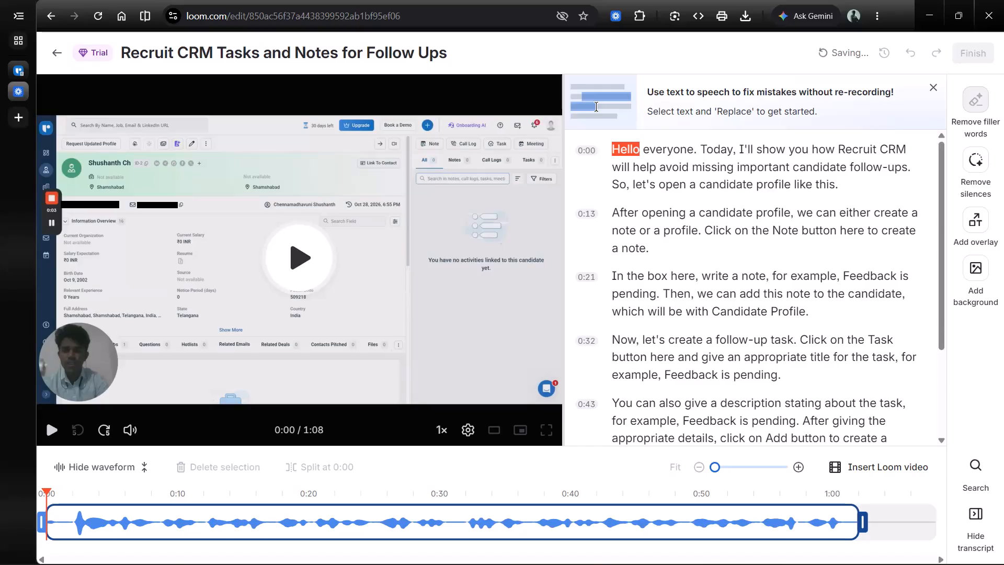
drag(862, 528, 862, 528)
Play back the video's closing section and extend its trimmed end to about 1:05.
click(296, 258)
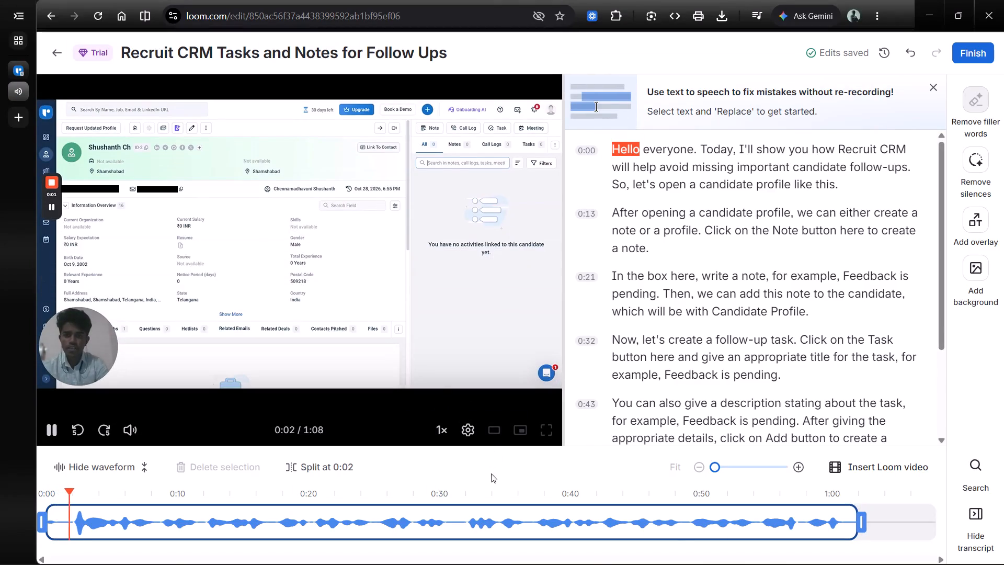
click(684, 512)
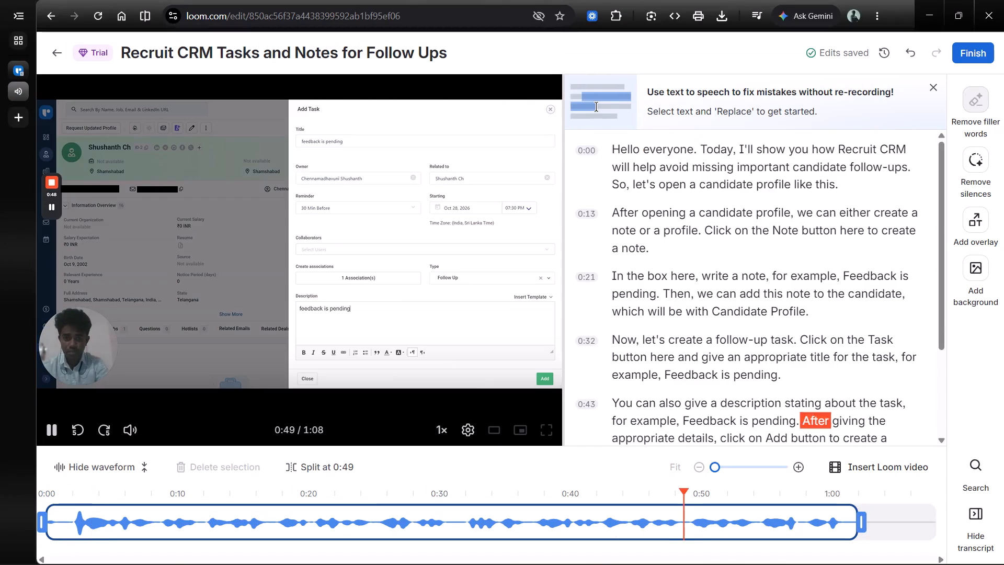
click(770, 506)
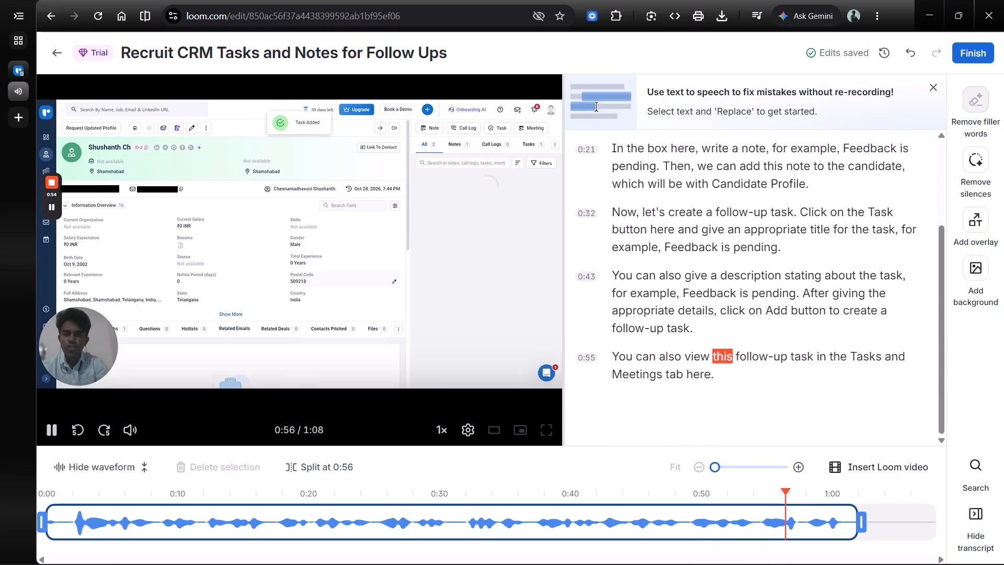
drag(861, 524, 896, 523)
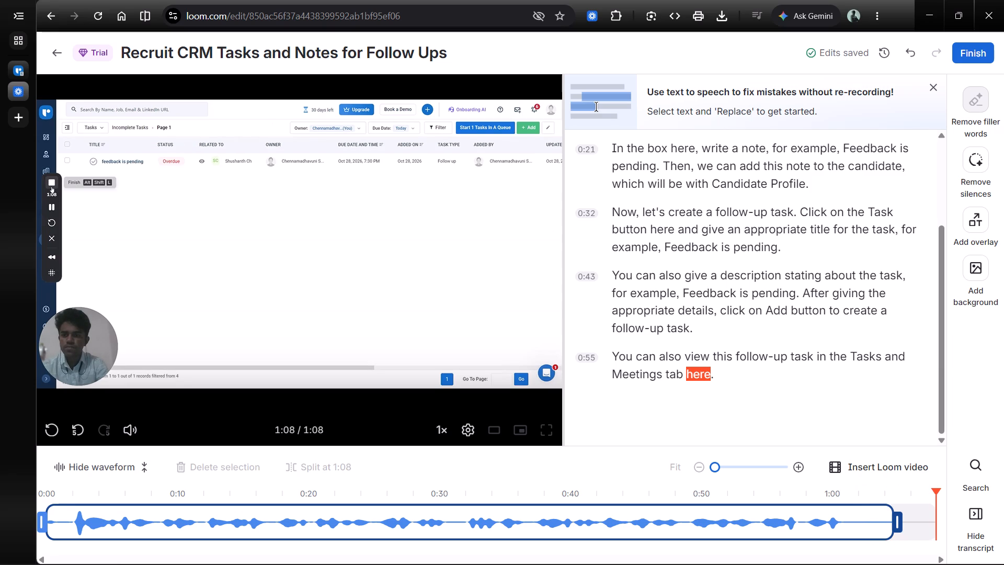
drag(896, 523, 906, 523)
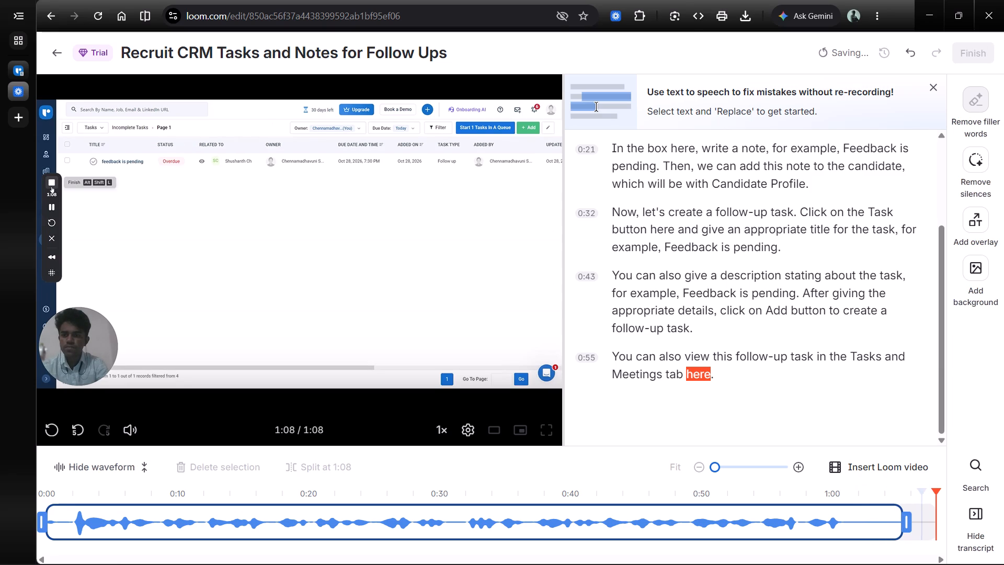
Review the video's closing frames, trim its end back to the playhead at about 1:05, and finish the edit.
drag(935, 495, 855, 493)
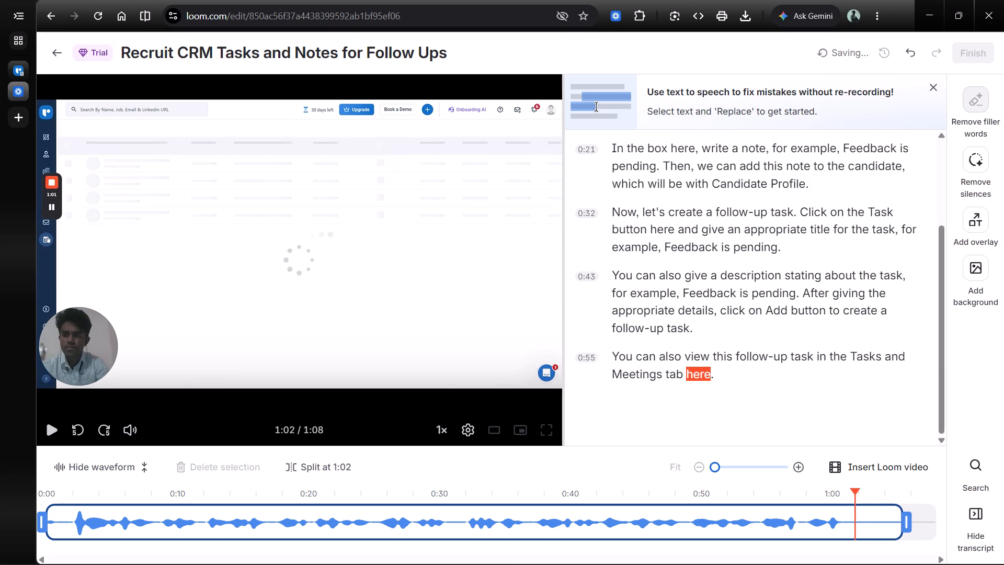
drag(855, 493, 888, 495)
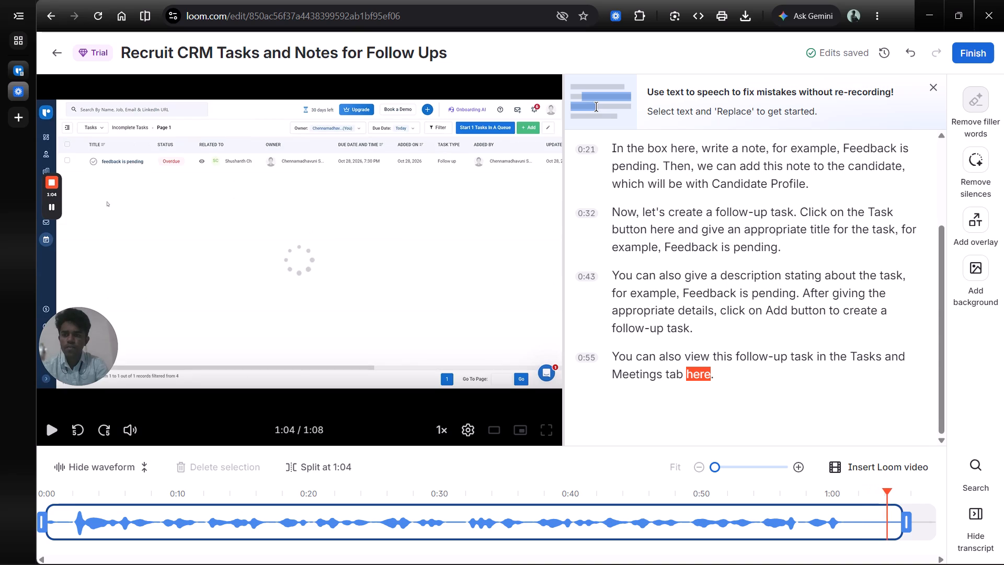
drag(888, 495, 895, 495)
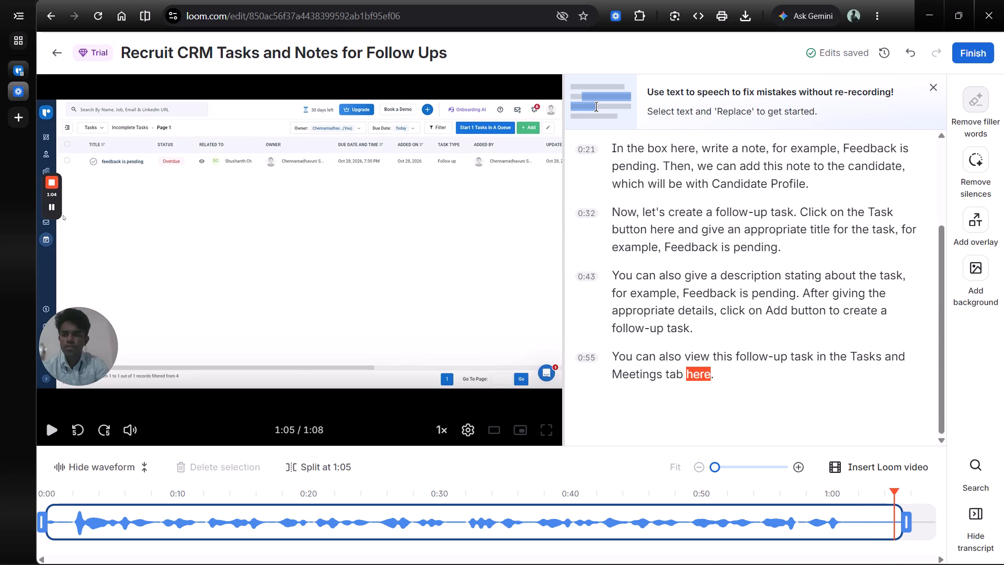
drag(895, 495, 887, 495)
drag(887, 495, 896, 498)
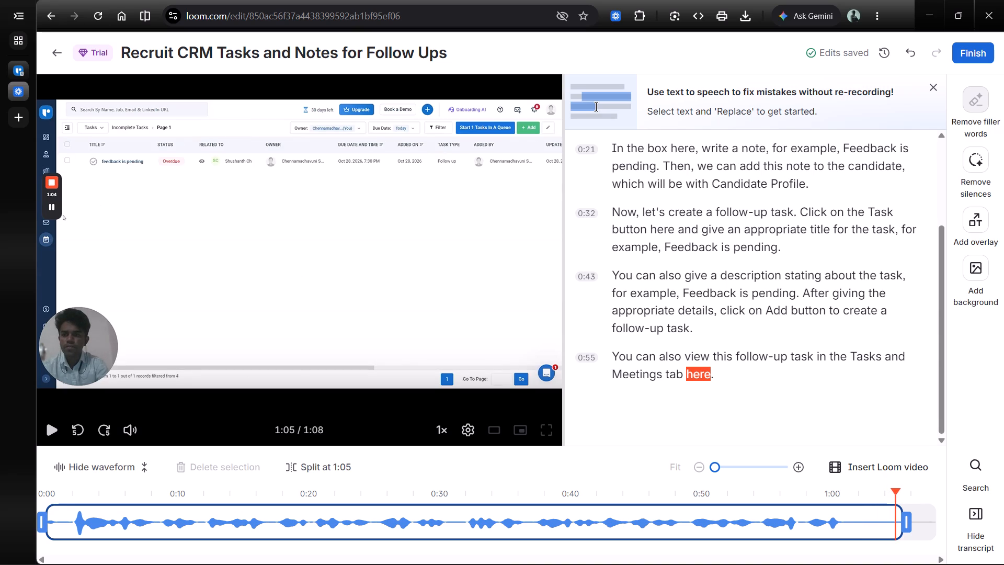
drag(896, 498, 895, 498)
drag(907, 519, 901, 519)
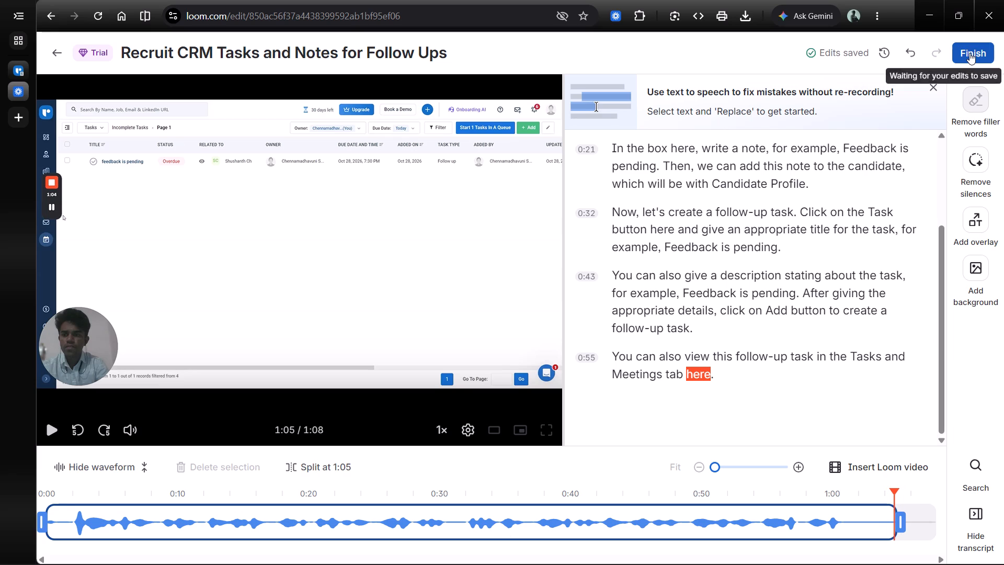
click(969, 53)
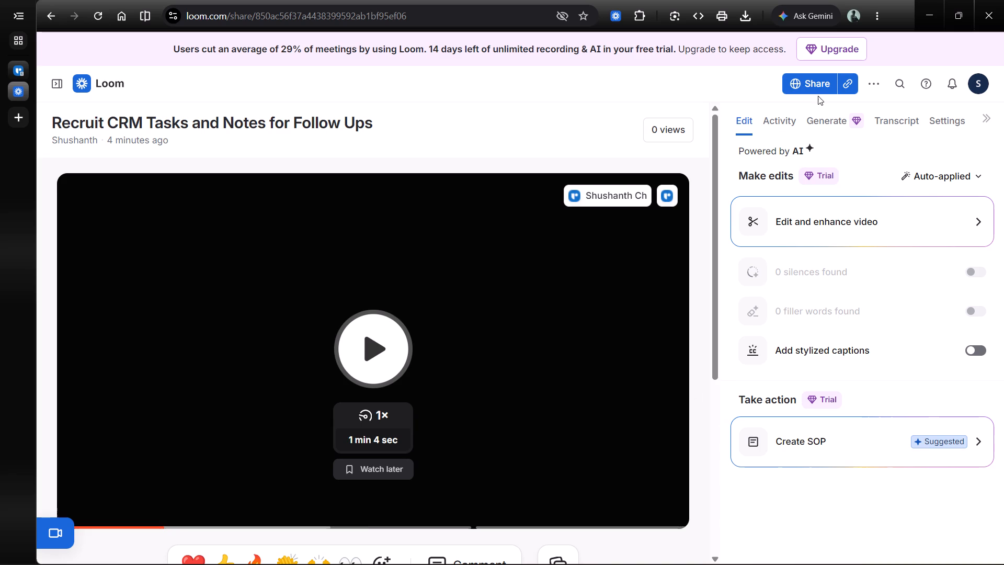
Start creating a new playlist for the edited video, entering "rcrm" as its name.
click(875, 85)
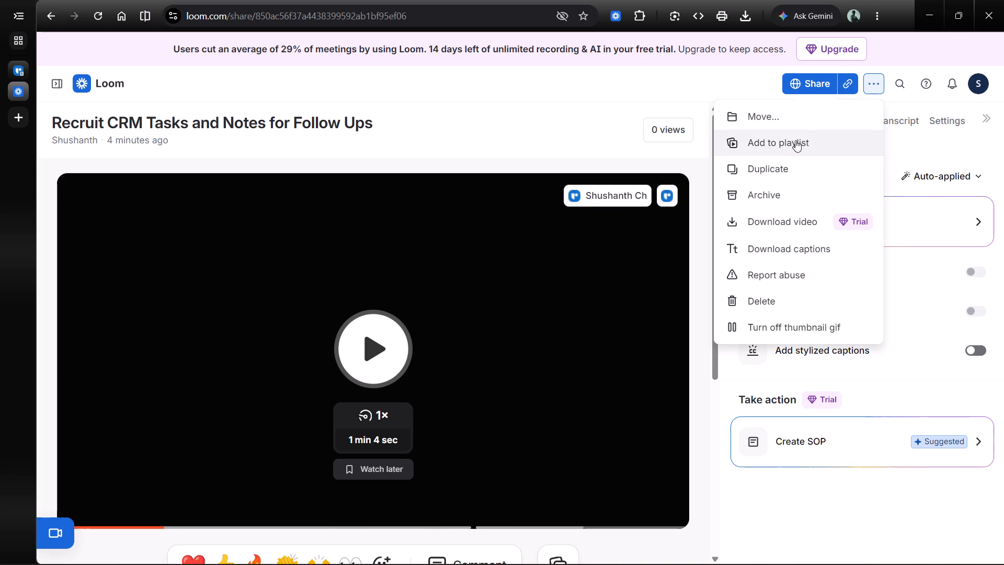
click(795, 140)
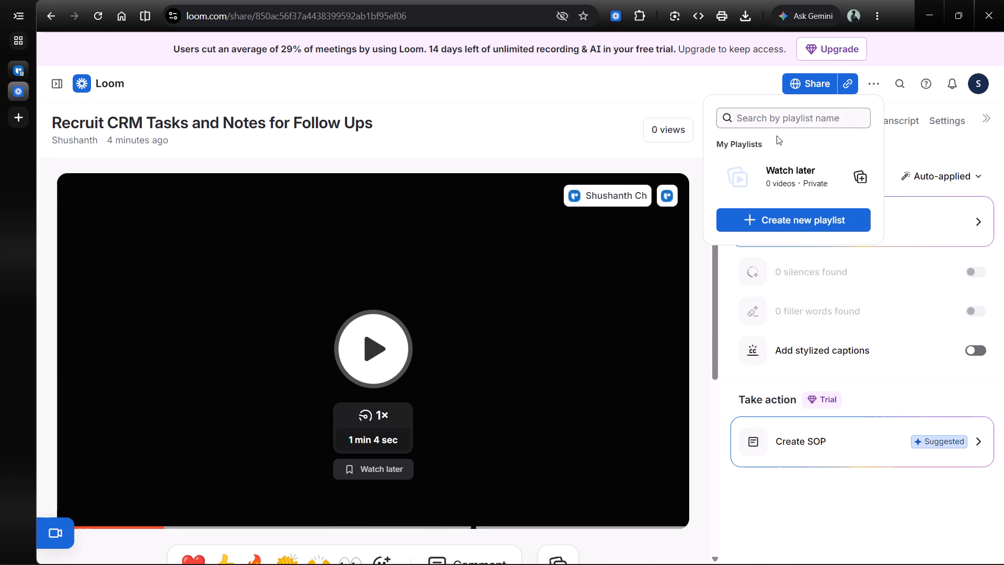
click(786, 225)
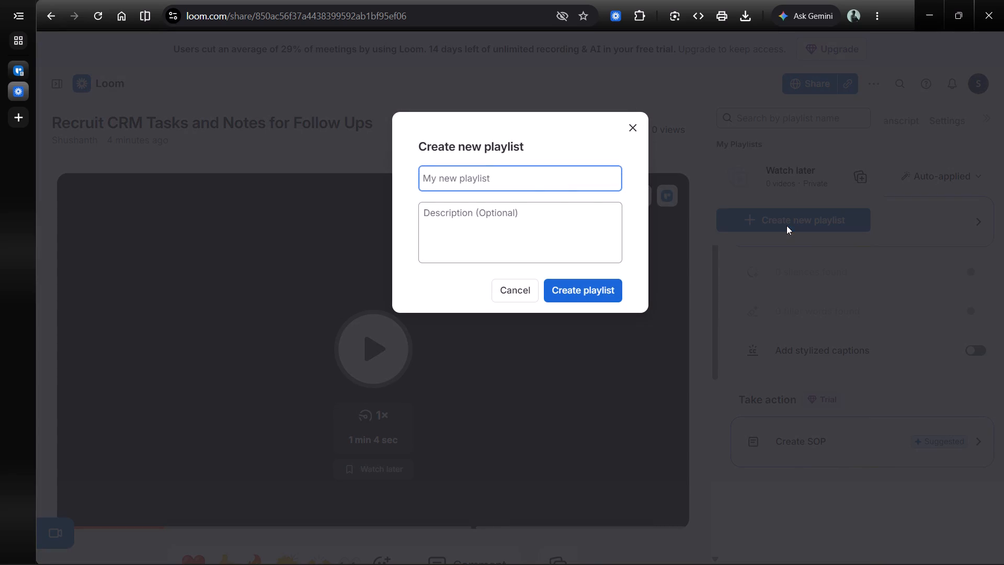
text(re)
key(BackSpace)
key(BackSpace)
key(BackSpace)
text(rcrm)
Finish creating the playlist so that the edited Recruit CRM video is added to it.
click(569, 284)
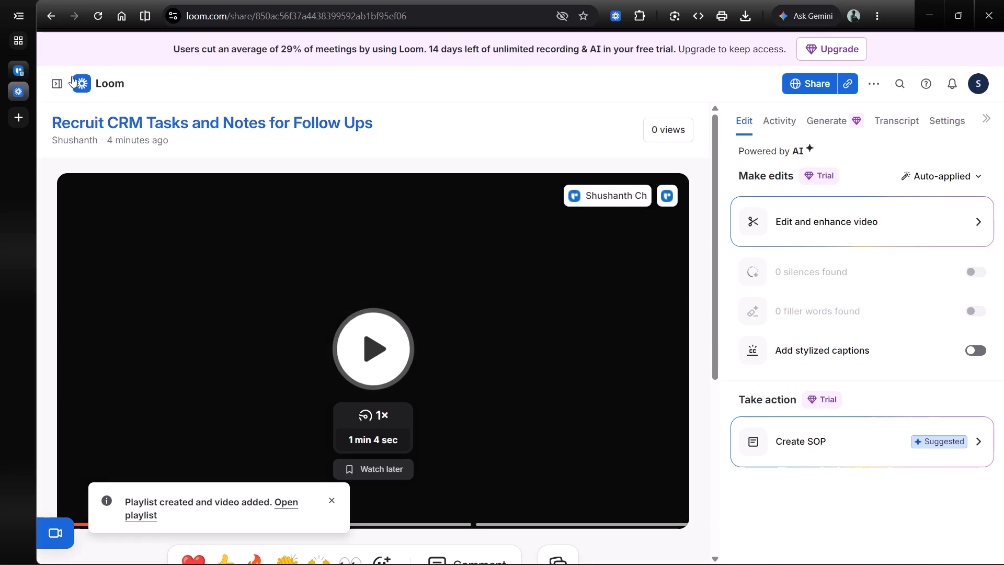
Leave the shared video's page and return to the library of videos.
click(117, 86)
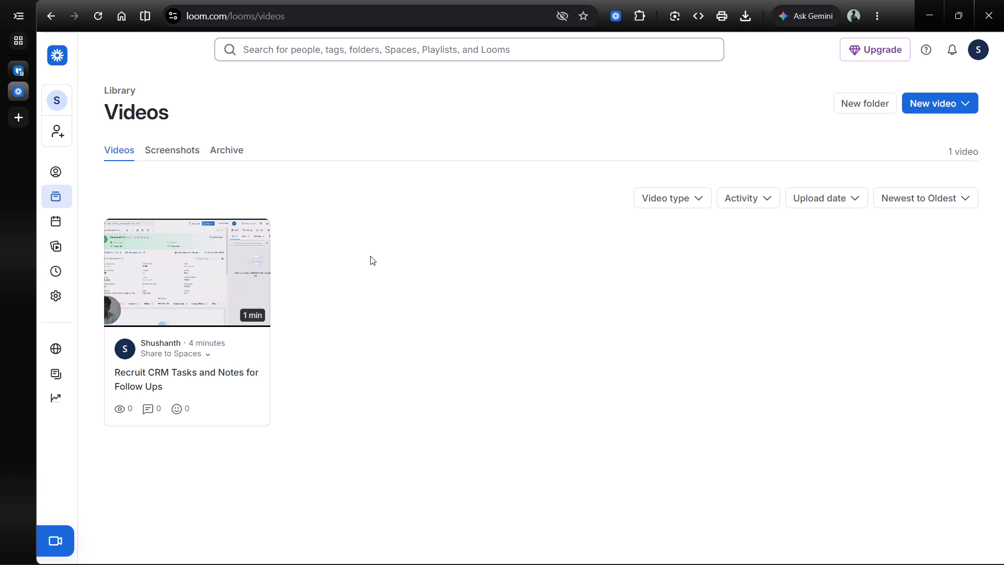
Close the Loom video library and open the Recruit CRM dashboard.
key(ctrl+w)
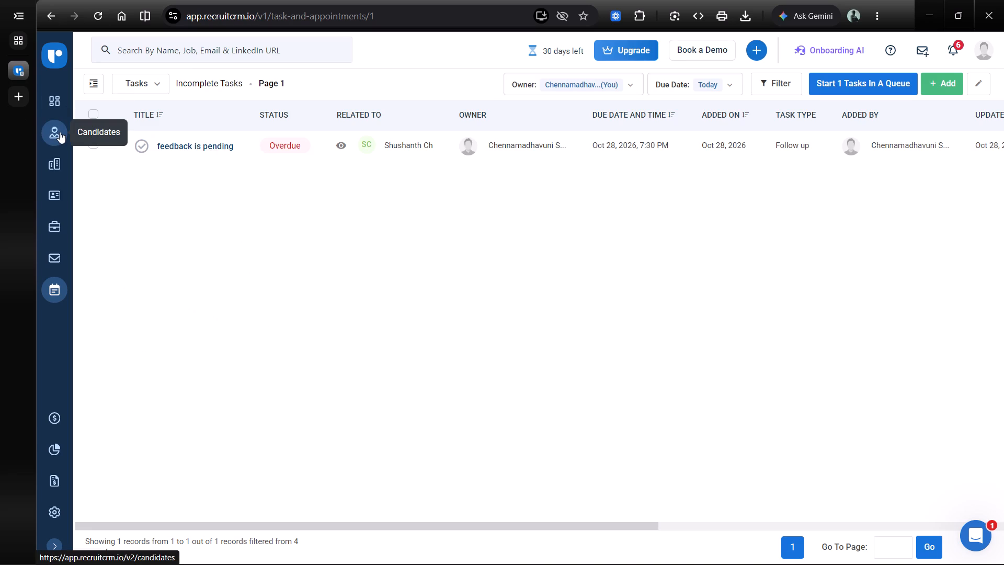
click(49, 93)
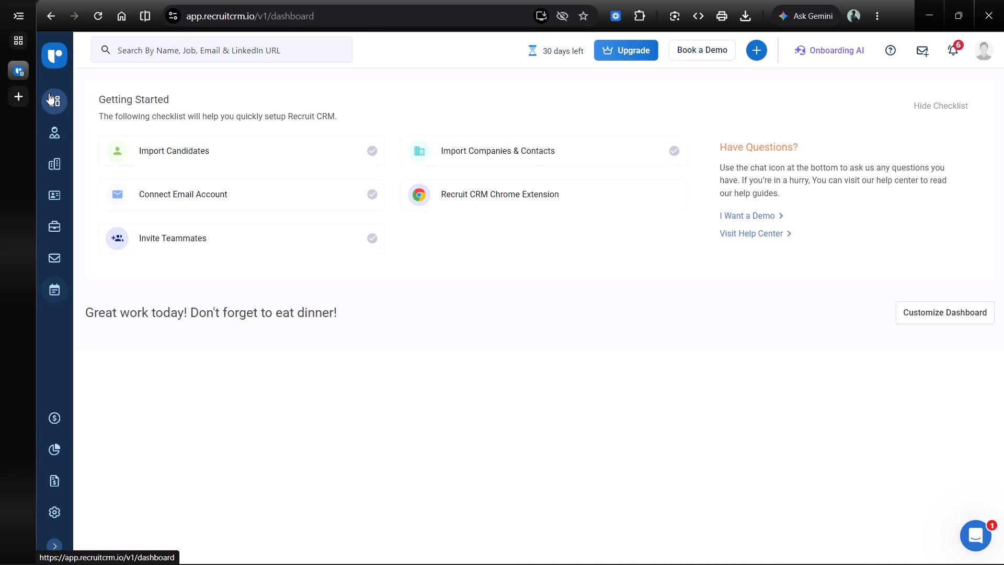
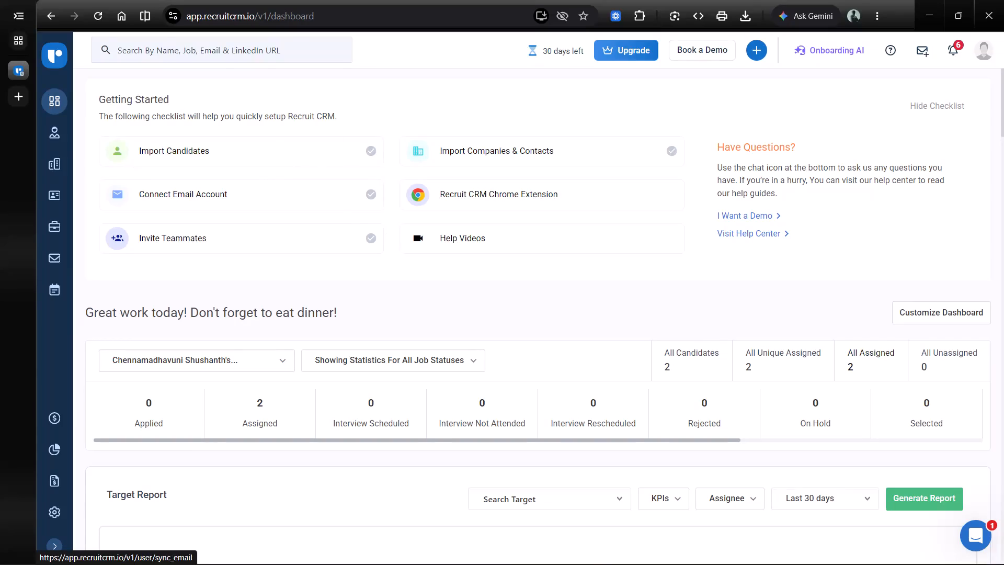
Open the Candidates list.
click(58, 129)
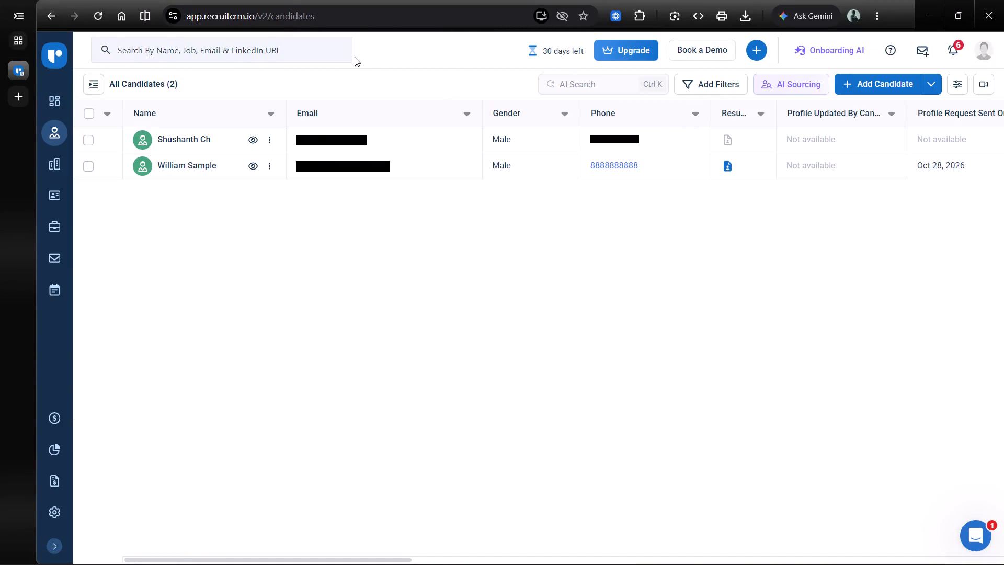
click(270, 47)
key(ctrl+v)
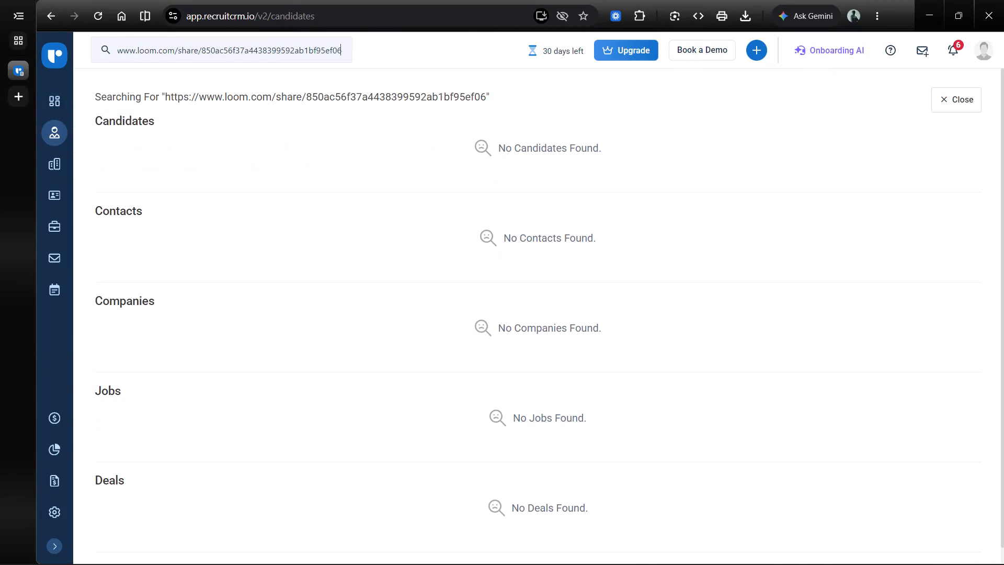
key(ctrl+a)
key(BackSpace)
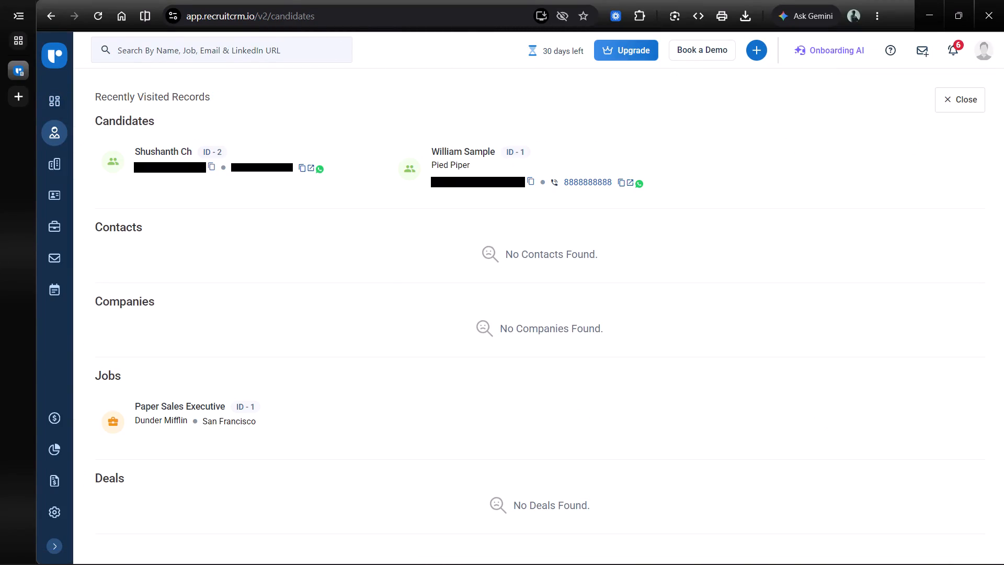
Search all records for "feedback is pending", clear the search text and return to the Candidates list.
key(super+v)
key(Down)
key(Return)
key(ctrl+v)
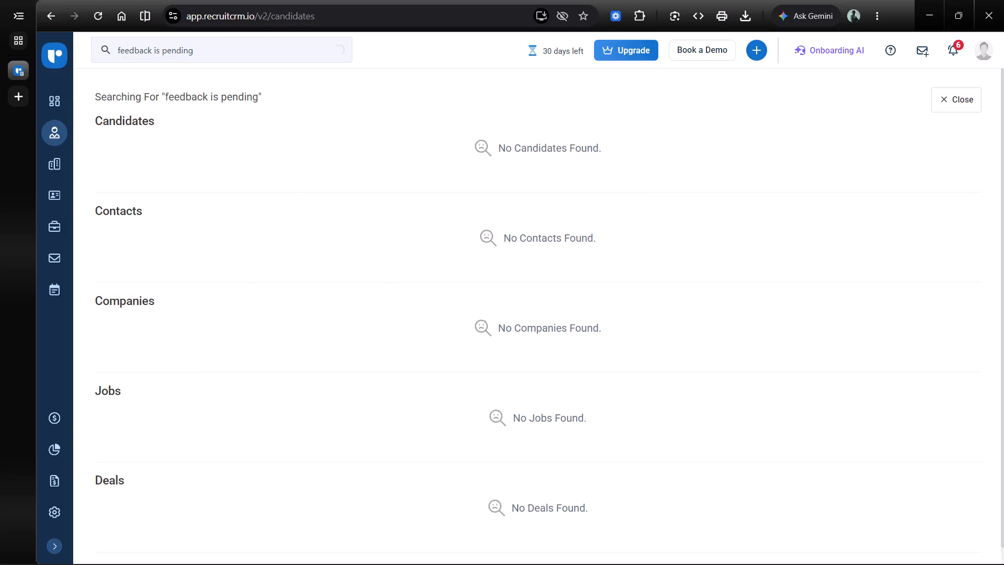
key(ctrl+a)
key(ctrl+x)
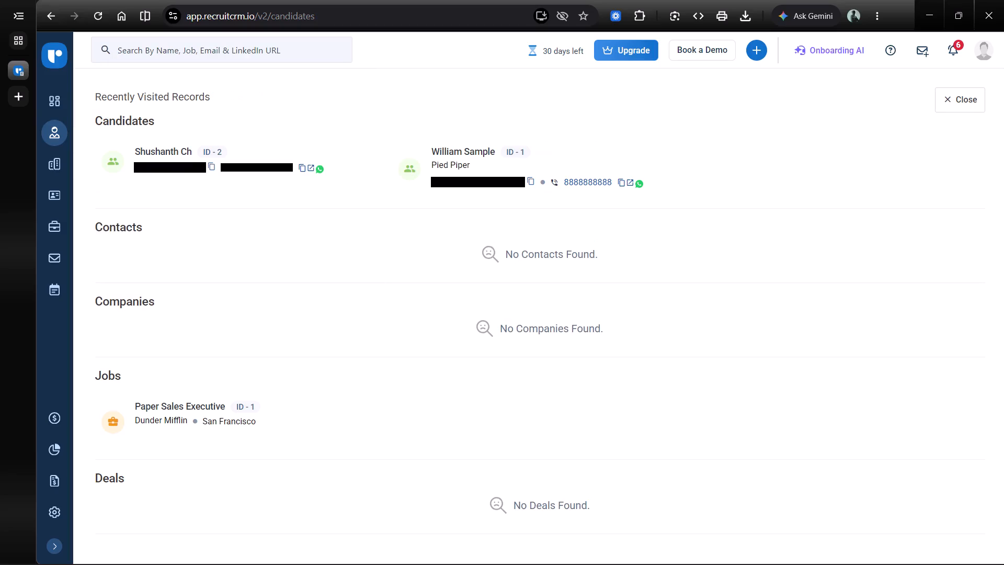
click(53, 133)
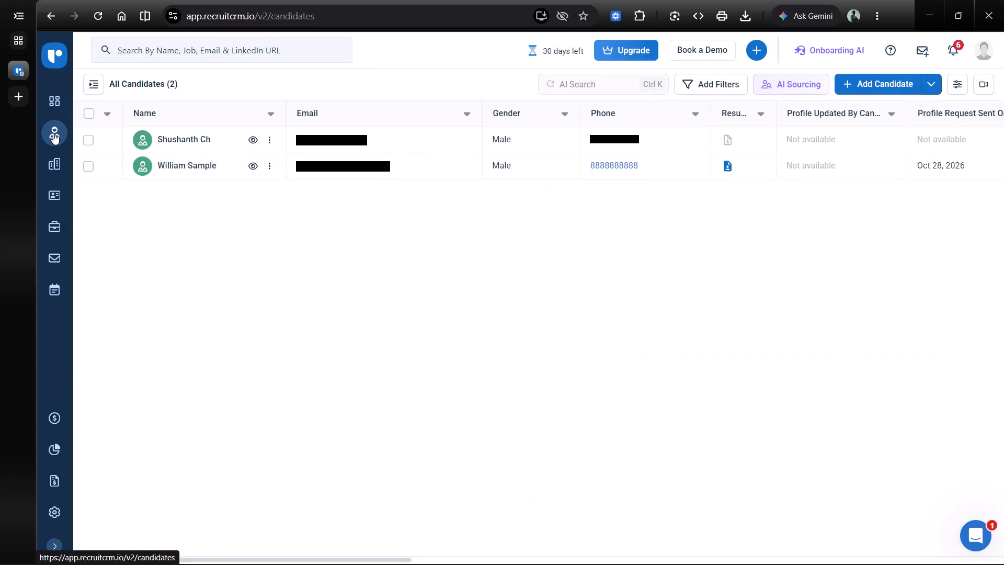
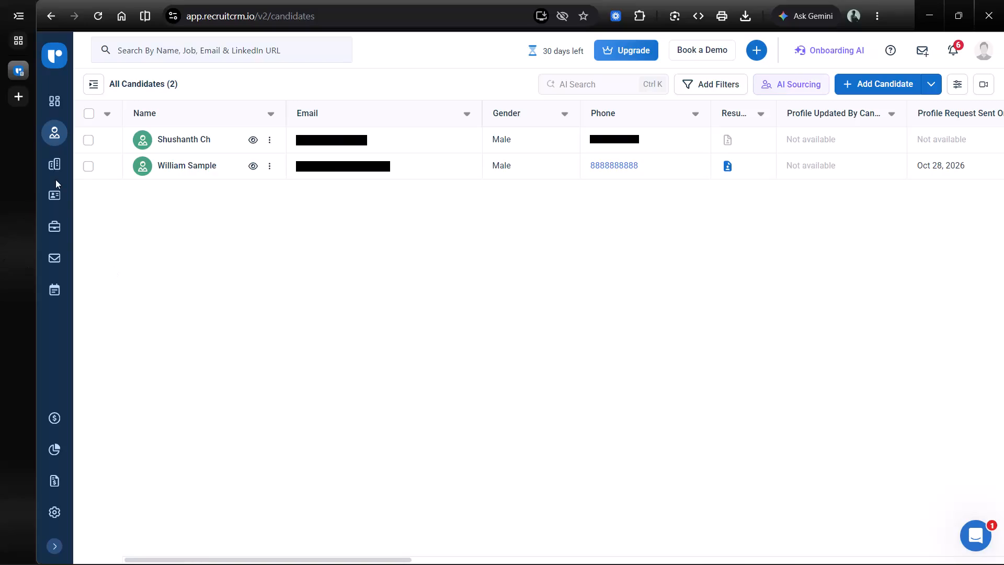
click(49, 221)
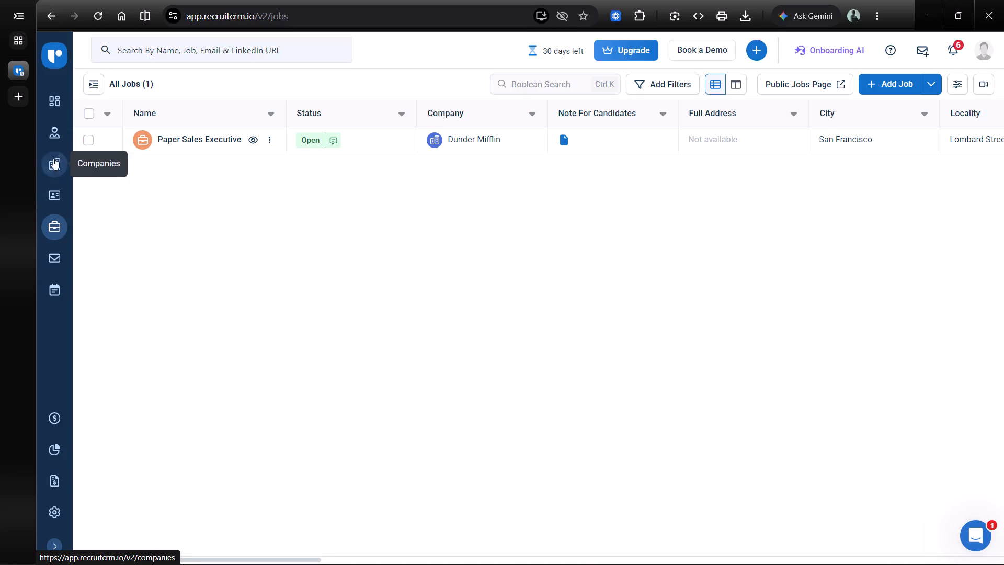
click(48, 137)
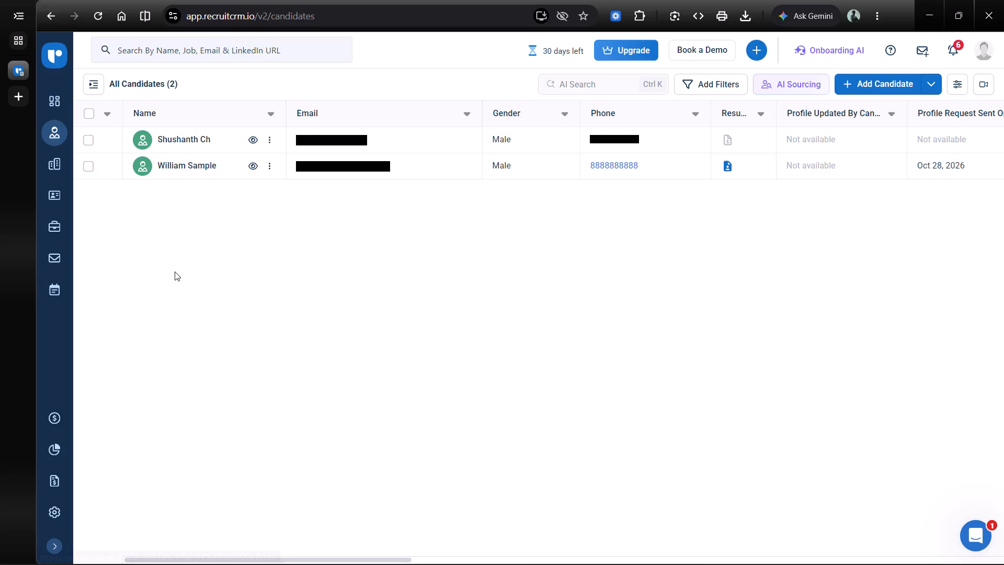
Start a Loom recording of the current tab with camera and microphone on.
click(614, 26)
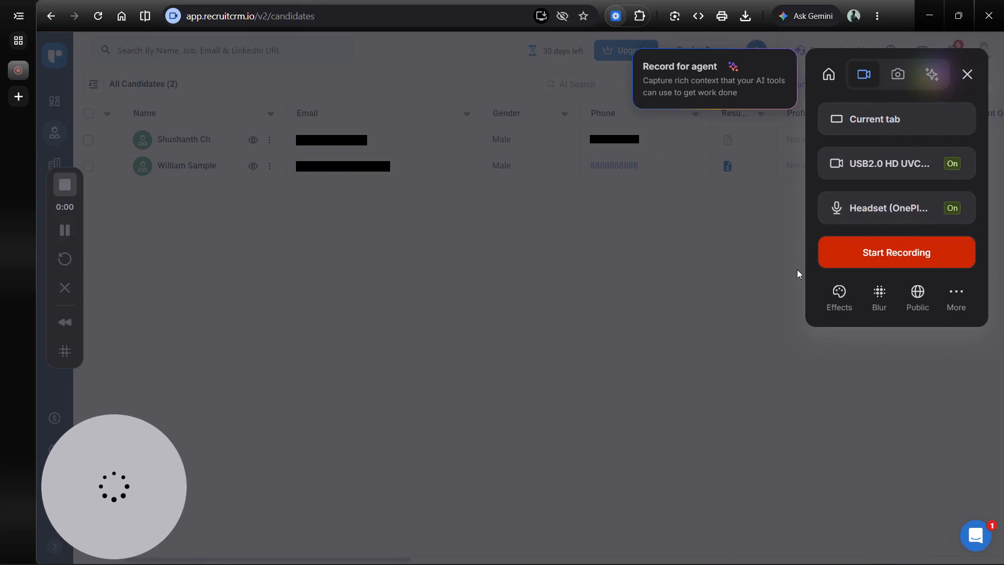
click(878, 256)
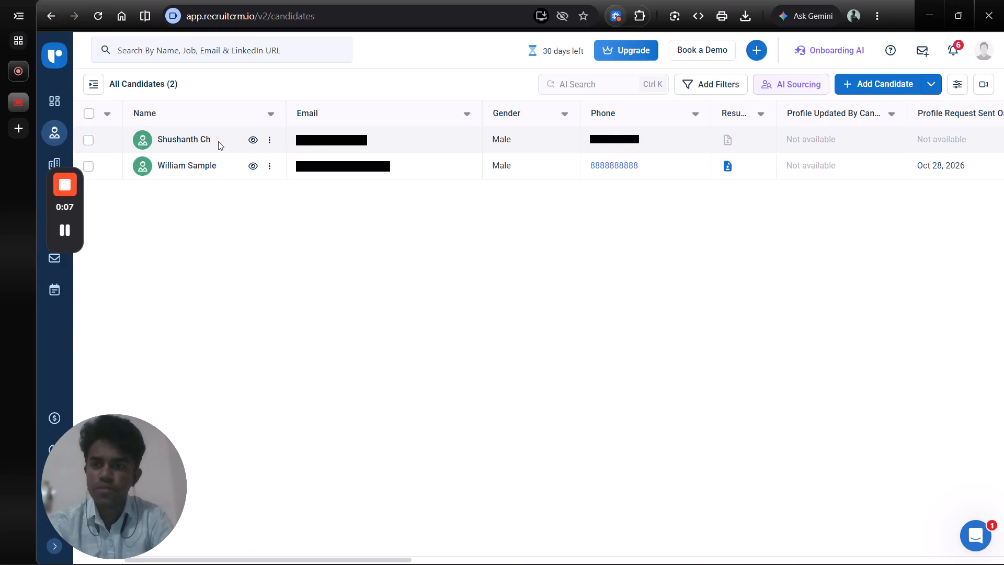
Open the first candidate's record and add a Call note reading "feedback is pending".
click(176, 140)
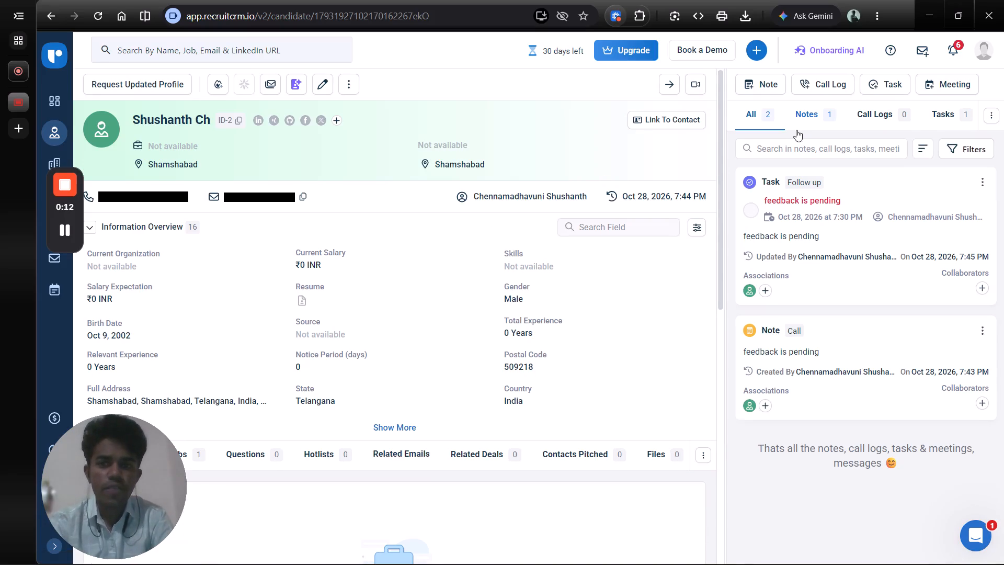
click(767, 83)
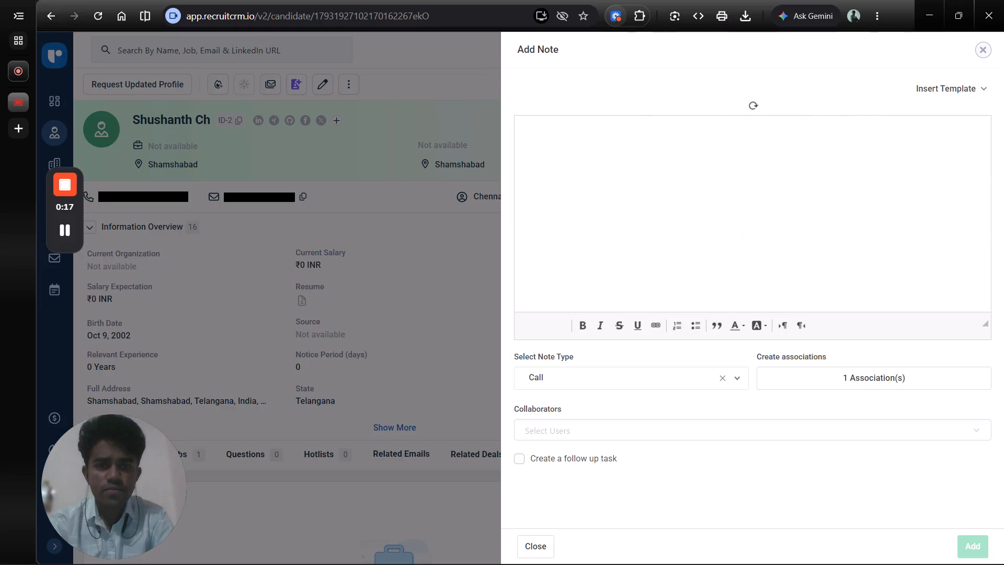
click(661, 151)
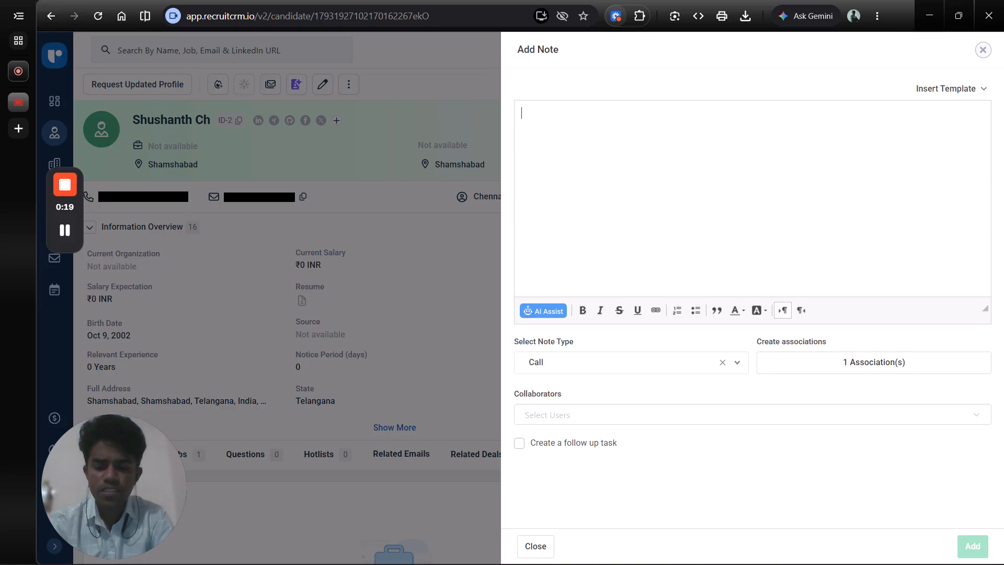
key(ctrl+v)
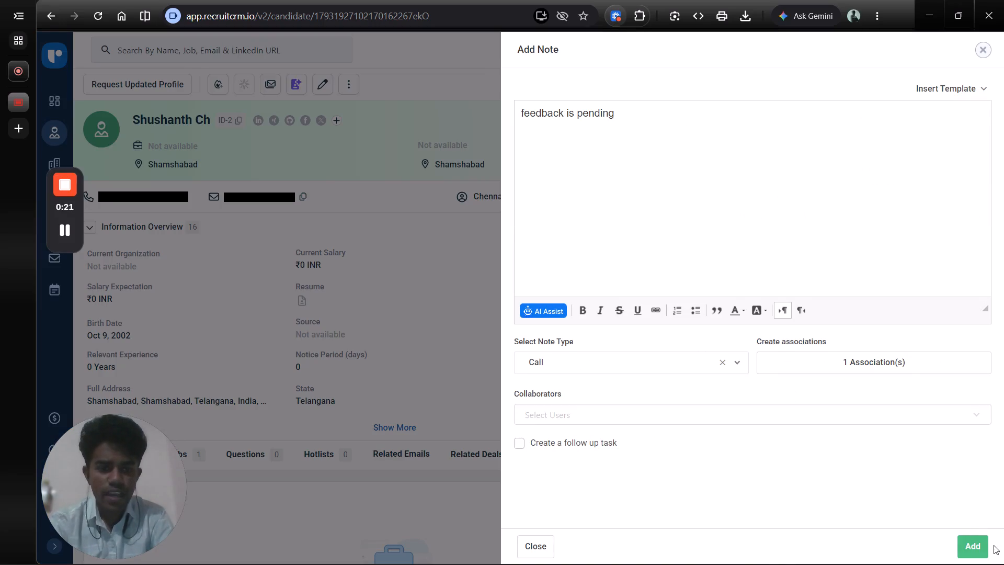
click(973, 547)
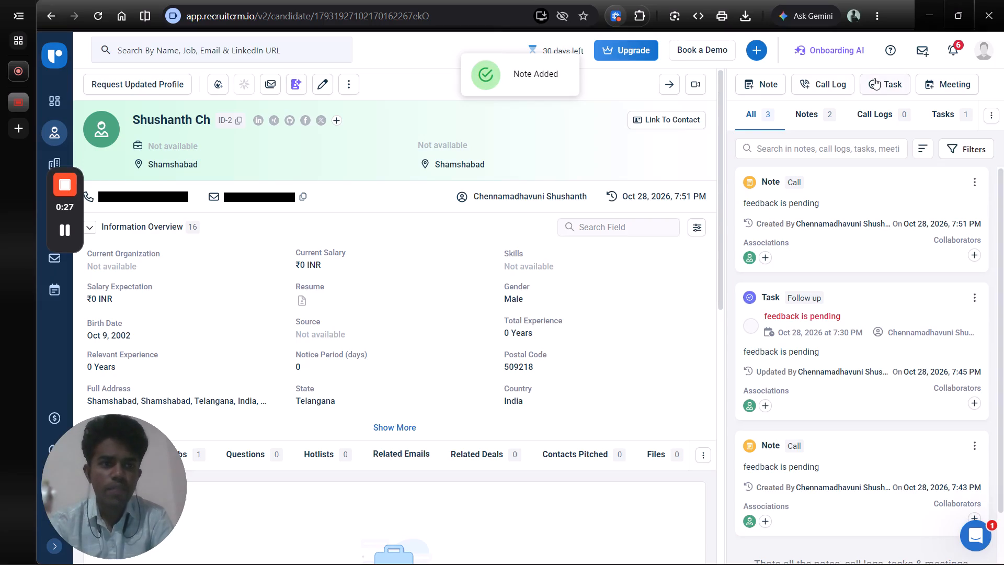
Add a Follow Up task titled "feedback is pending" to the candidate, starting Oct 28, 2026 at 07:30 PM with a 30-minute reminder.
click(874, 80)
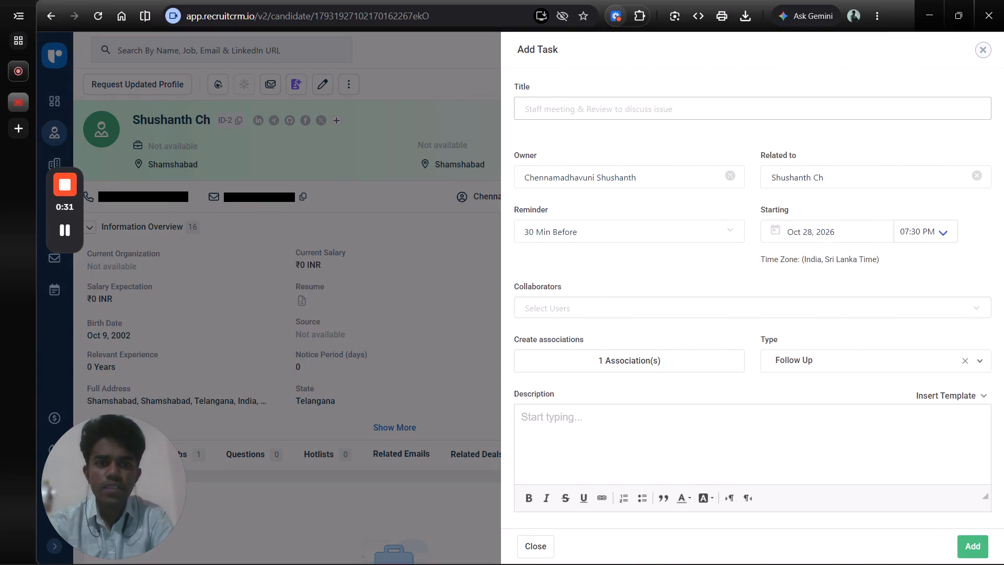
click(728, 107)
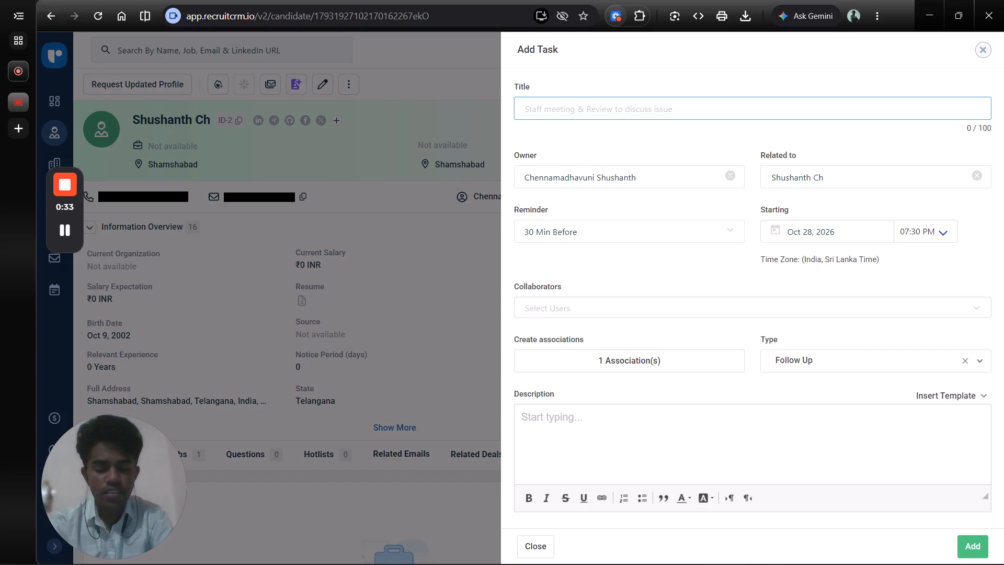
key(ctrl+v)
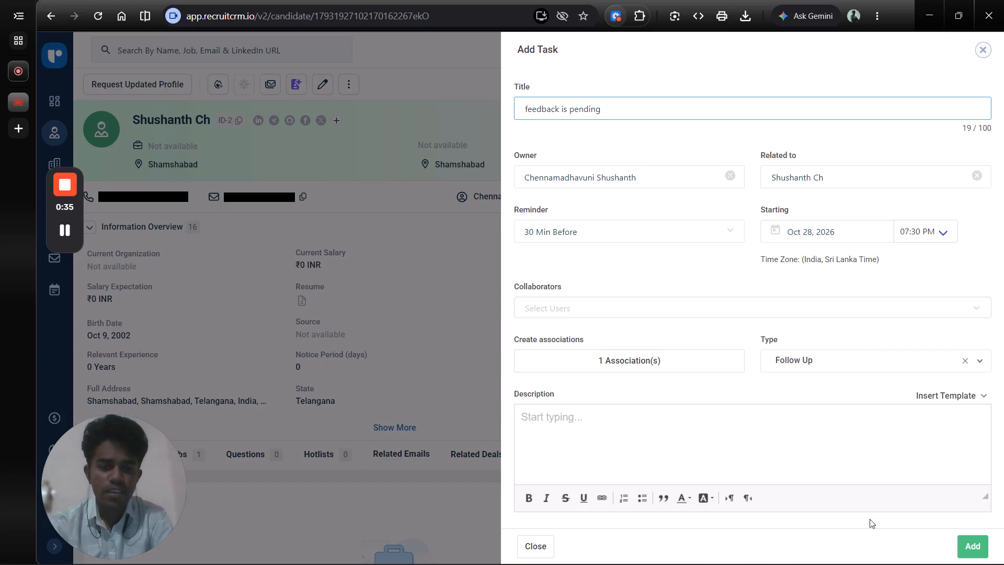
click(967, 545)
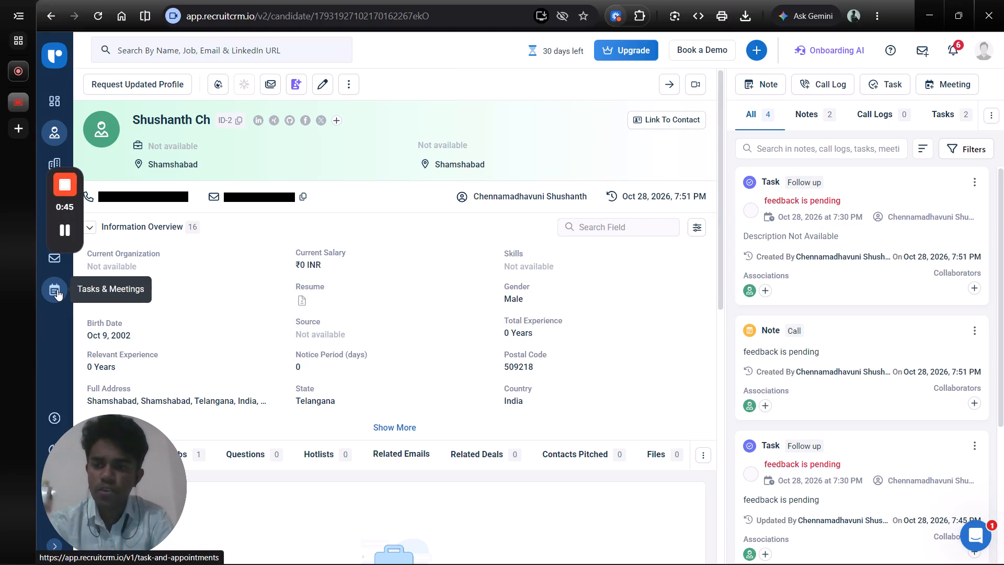
View the incomplete tasks in Tasks & Meetings, moving the recording controls clear of the navigation bar.
click(57, 289)
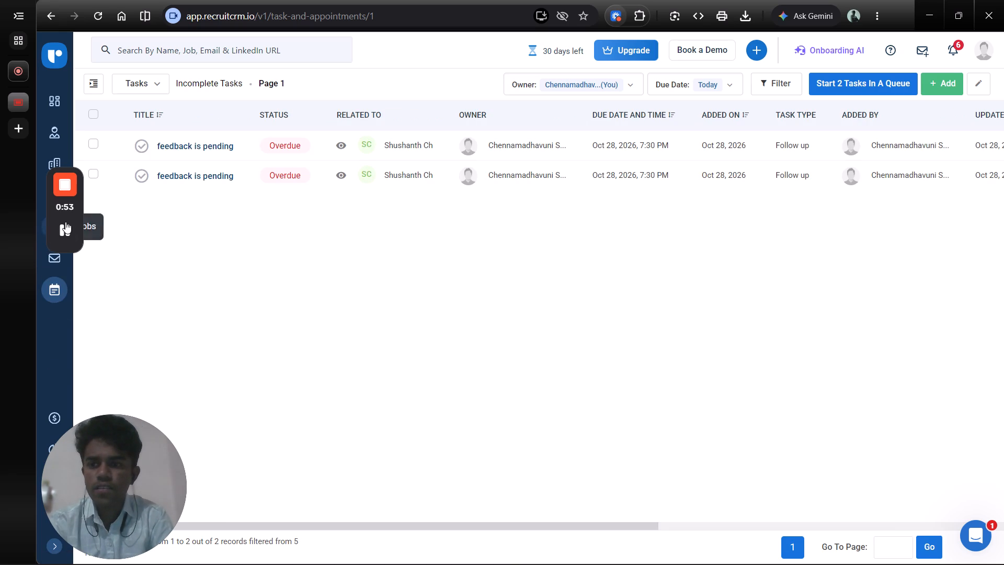
drag(70, 213, 108, 206)
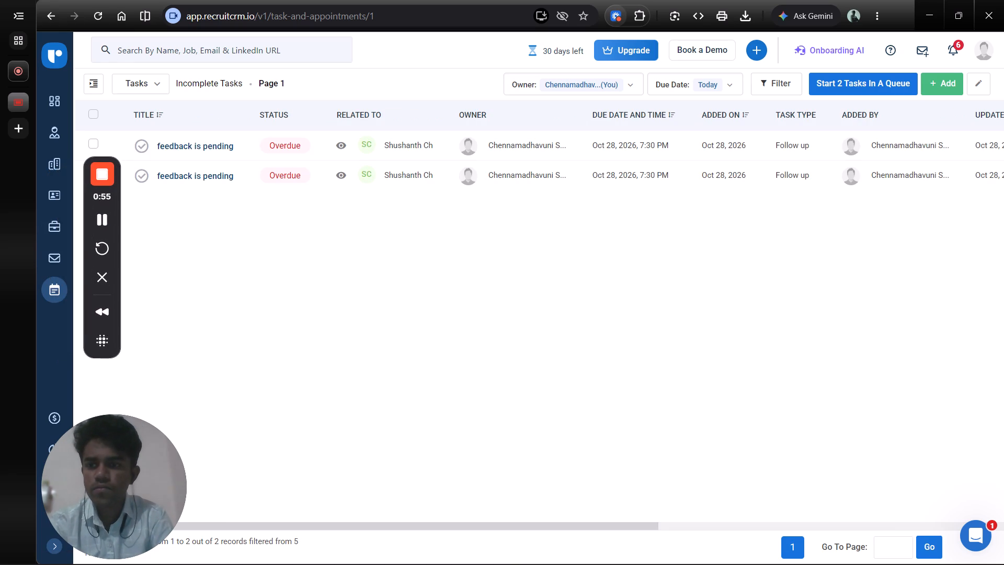
drag(108, 206, 107, 217)
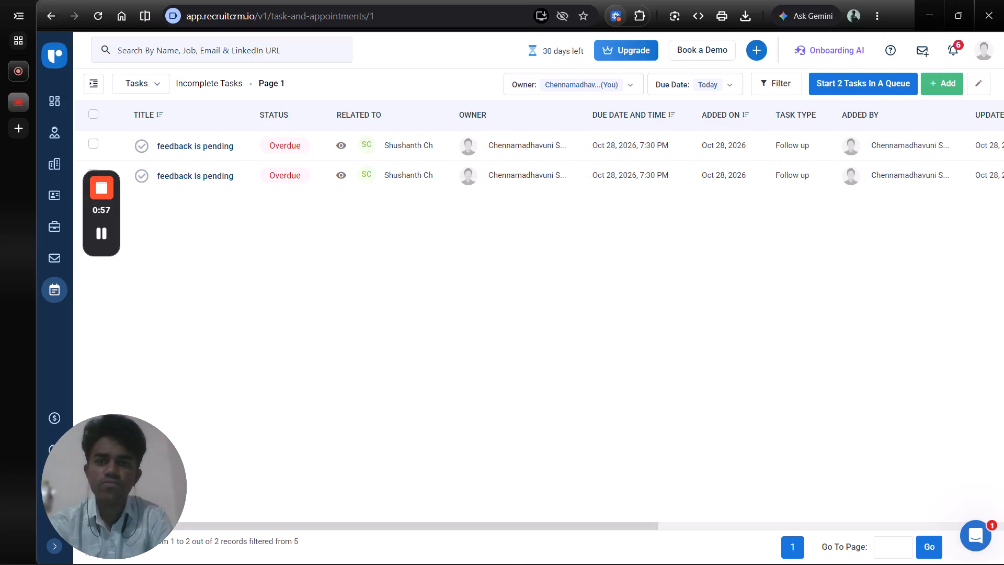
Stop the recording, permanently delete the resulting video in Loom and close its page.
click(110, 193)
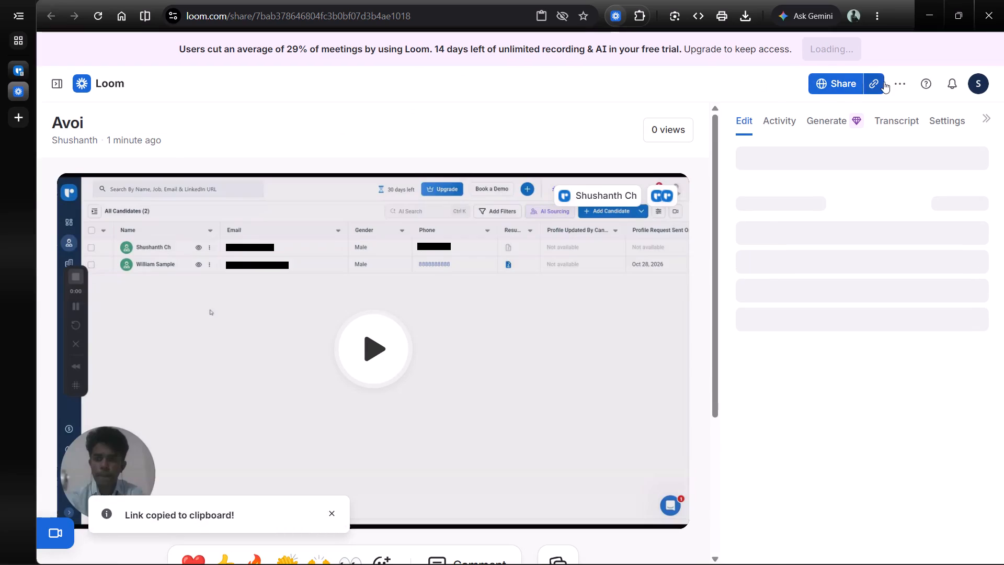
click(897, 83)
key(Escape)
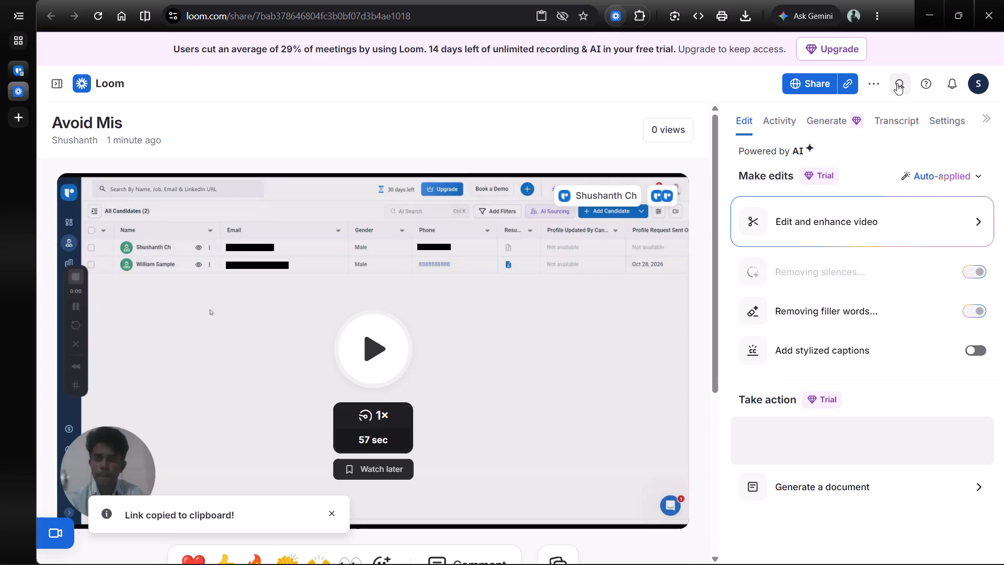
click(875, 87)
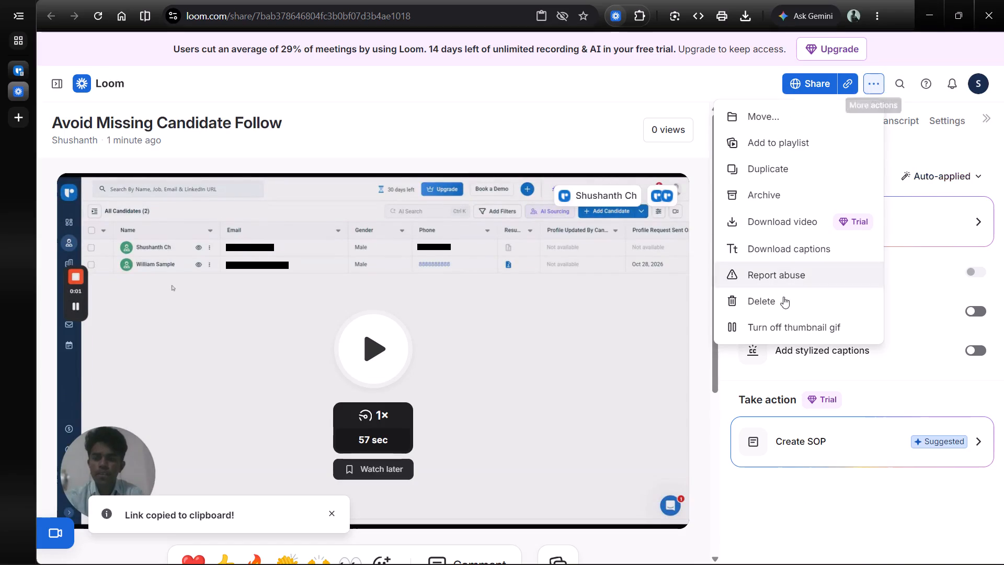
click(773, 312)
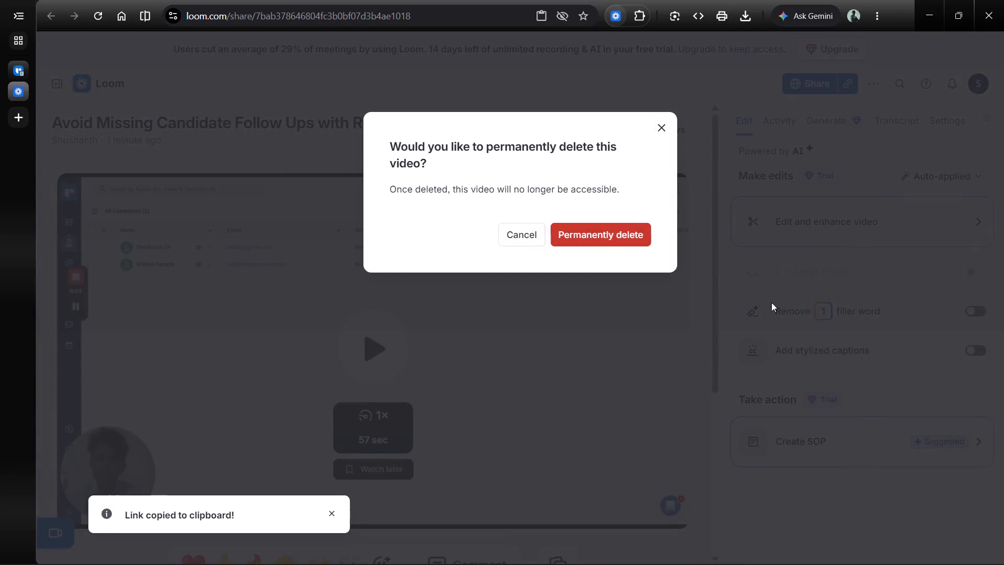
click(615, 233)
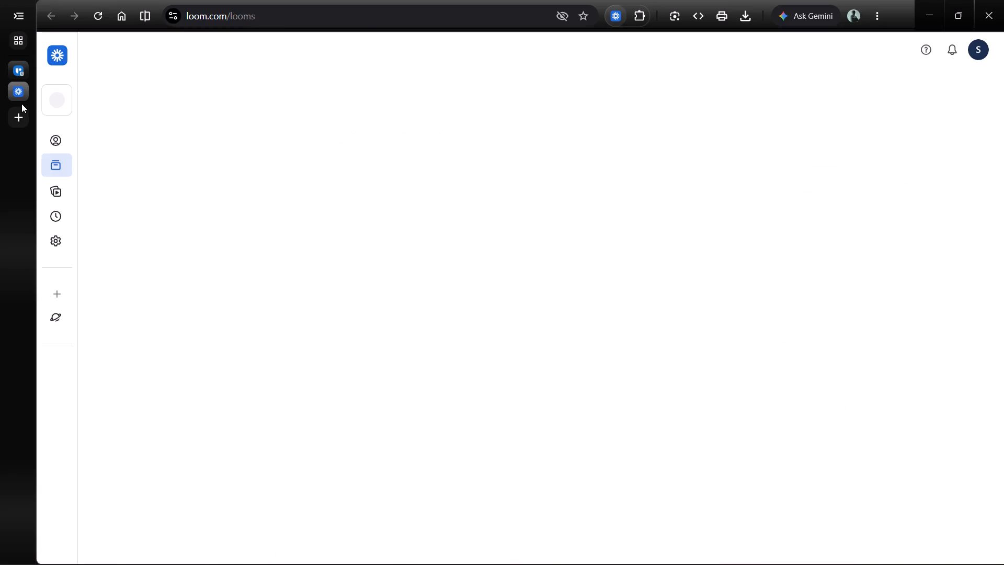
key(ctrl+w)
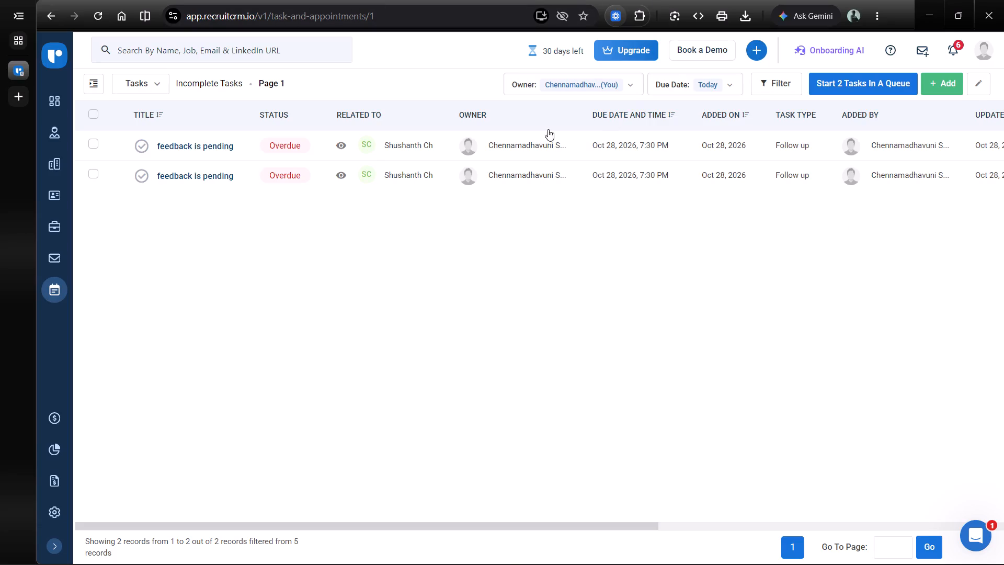
Return to the Candidates list and open the first candidate's record.
click(55, 136)
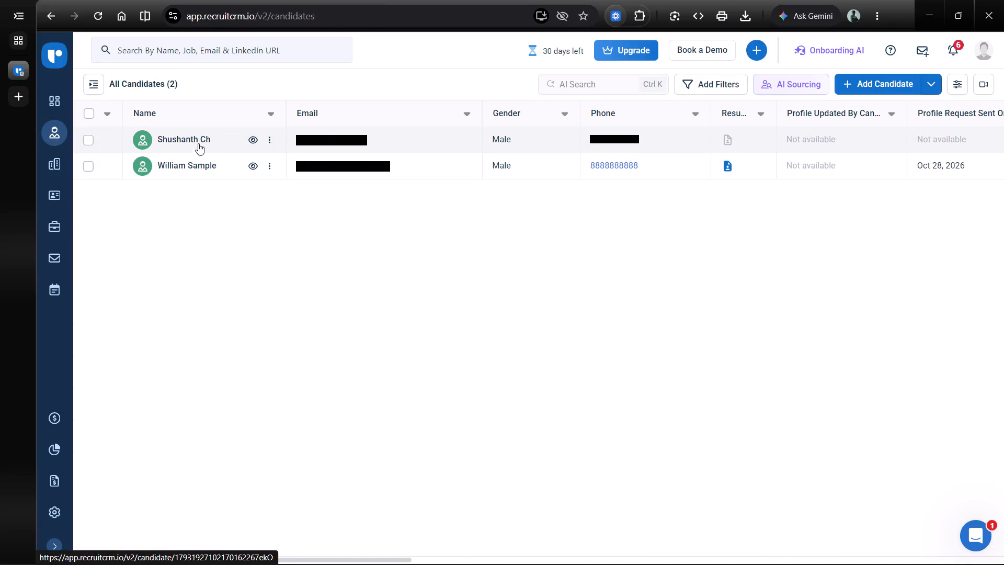
click(200, 137)
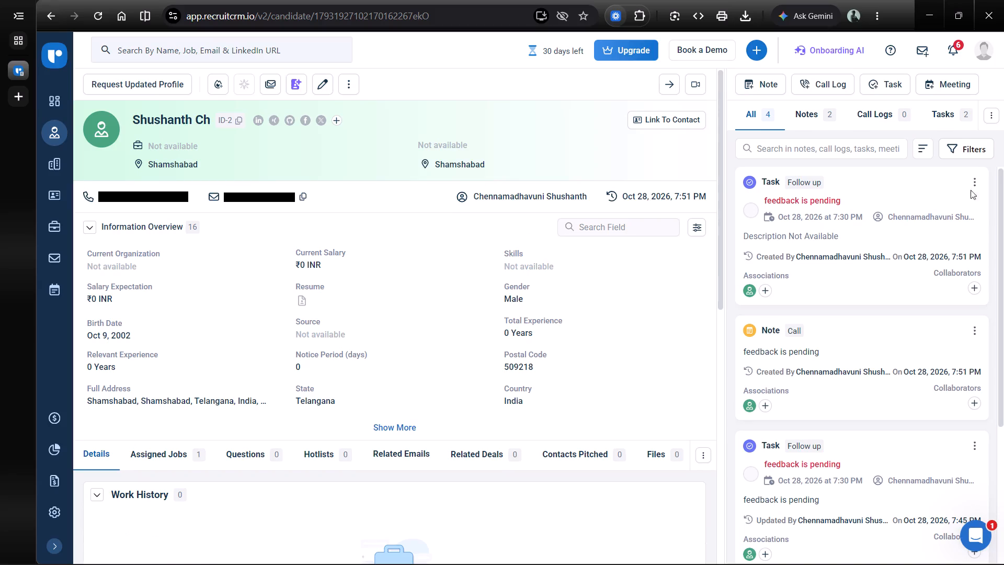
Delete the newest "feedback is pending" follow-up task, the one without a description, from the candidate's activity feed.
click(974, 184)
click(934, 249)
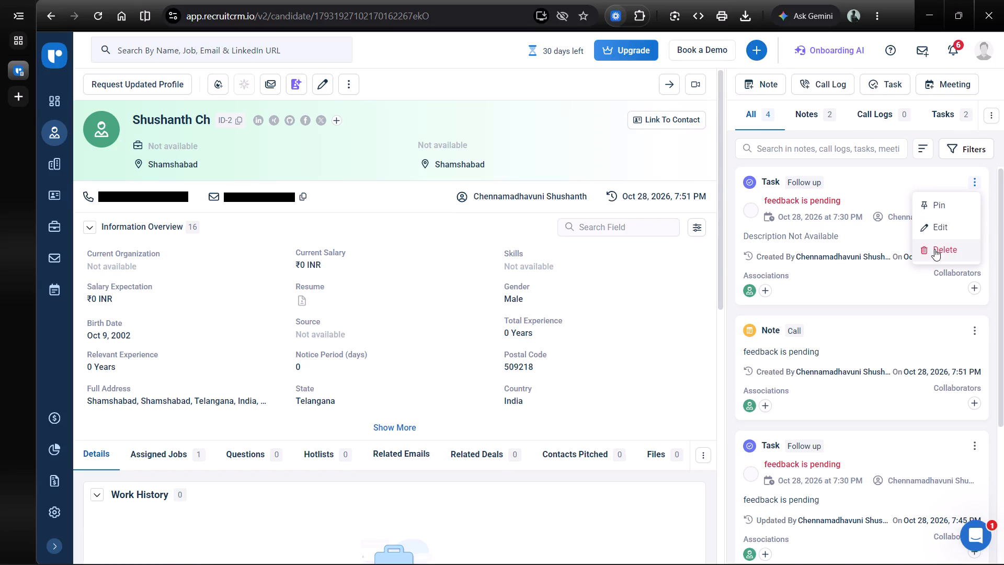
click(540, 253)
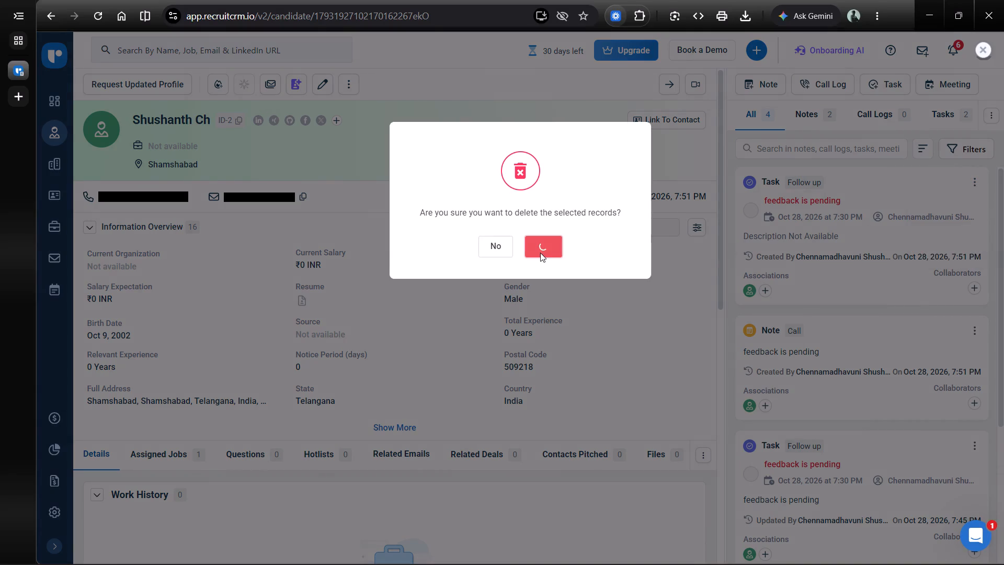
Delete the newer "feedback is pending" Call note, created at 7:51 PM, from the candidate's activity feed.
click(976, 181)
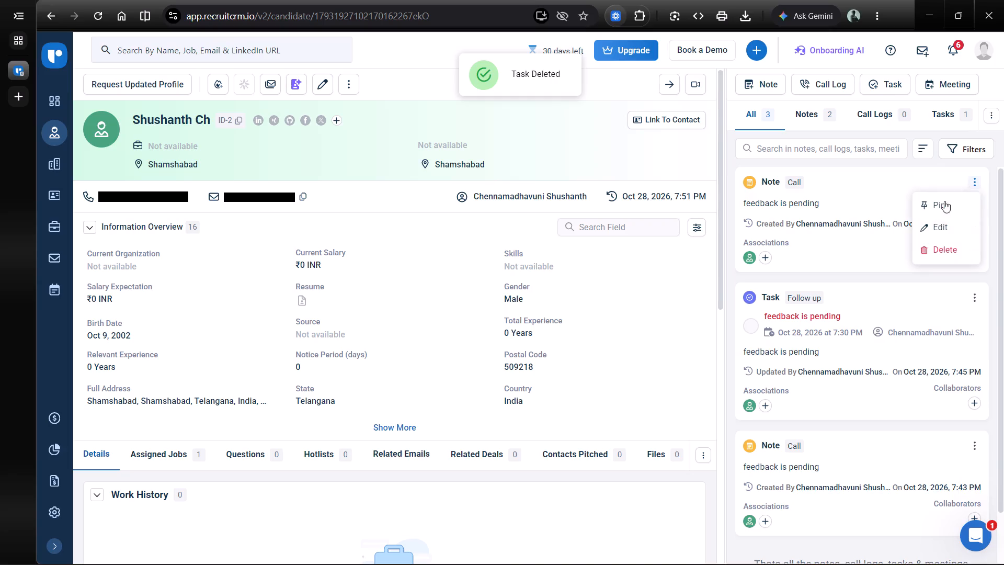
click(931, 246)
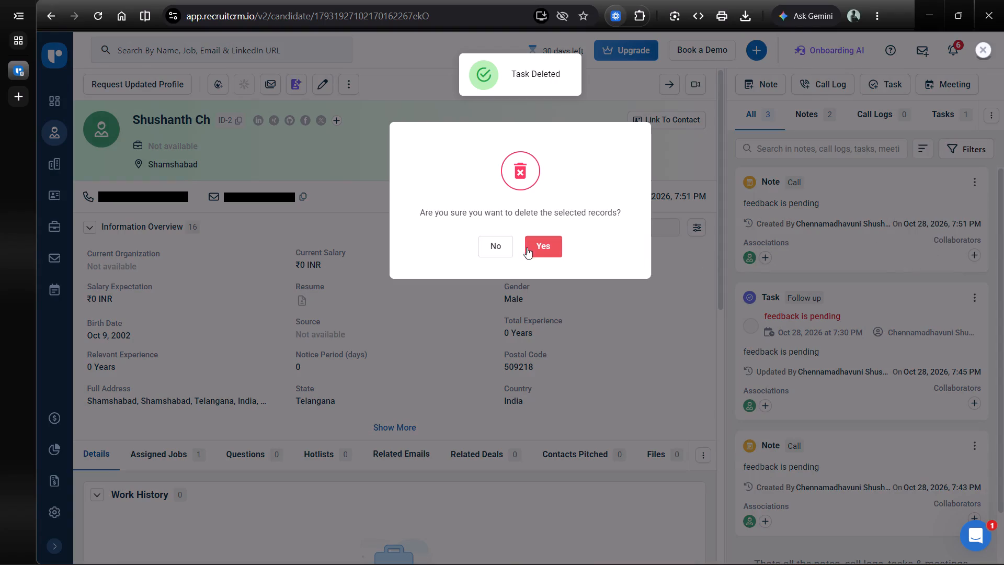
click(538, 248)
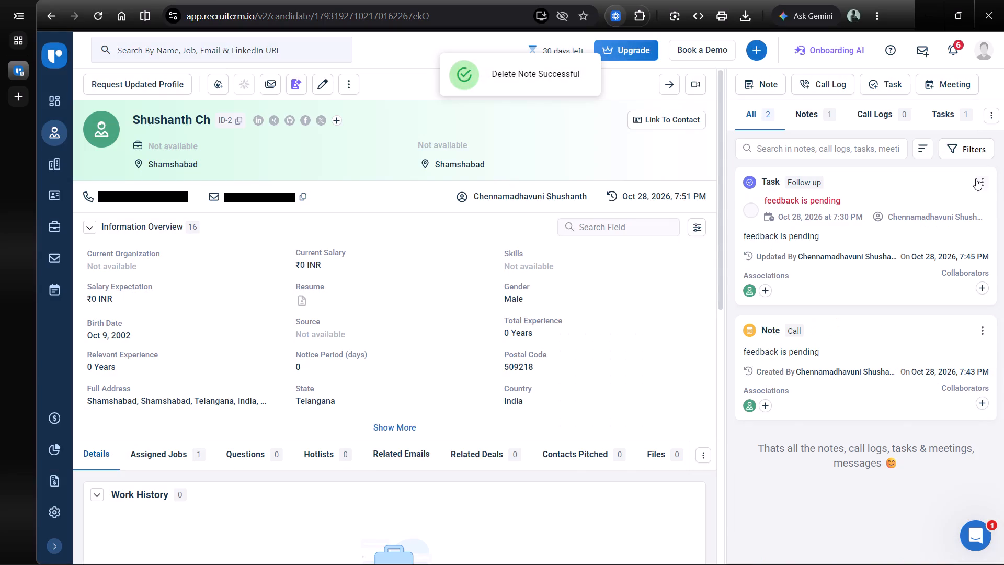
Delete the remaining "feedback is pending" follow-up task from the candidate's record.
click(989, 186)
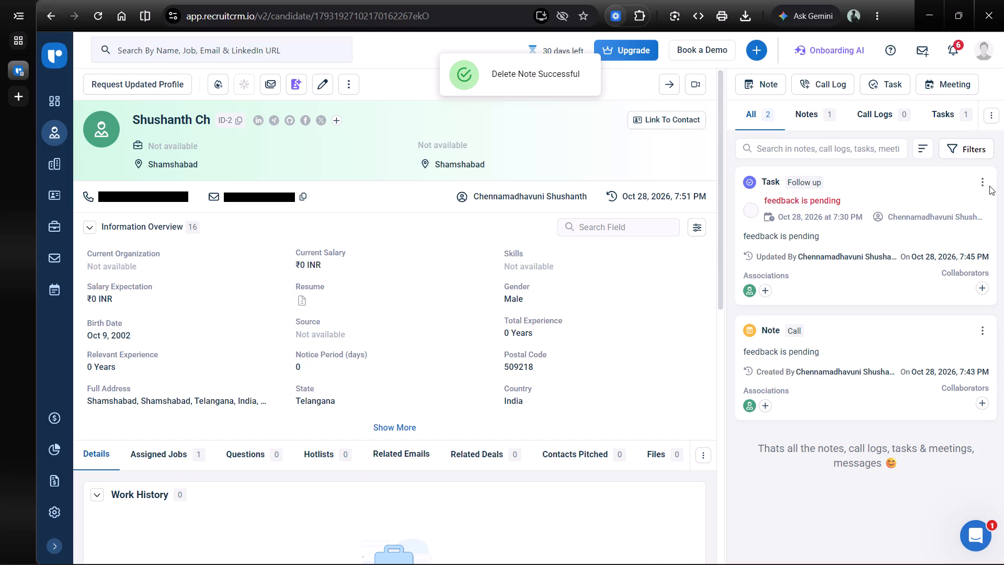
click(985, 183)
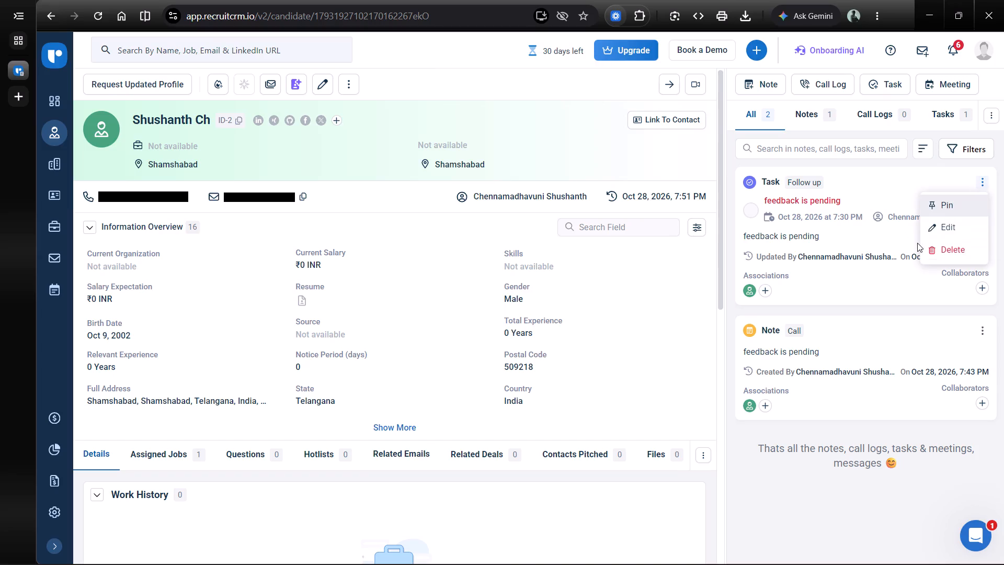
click(932, 250)
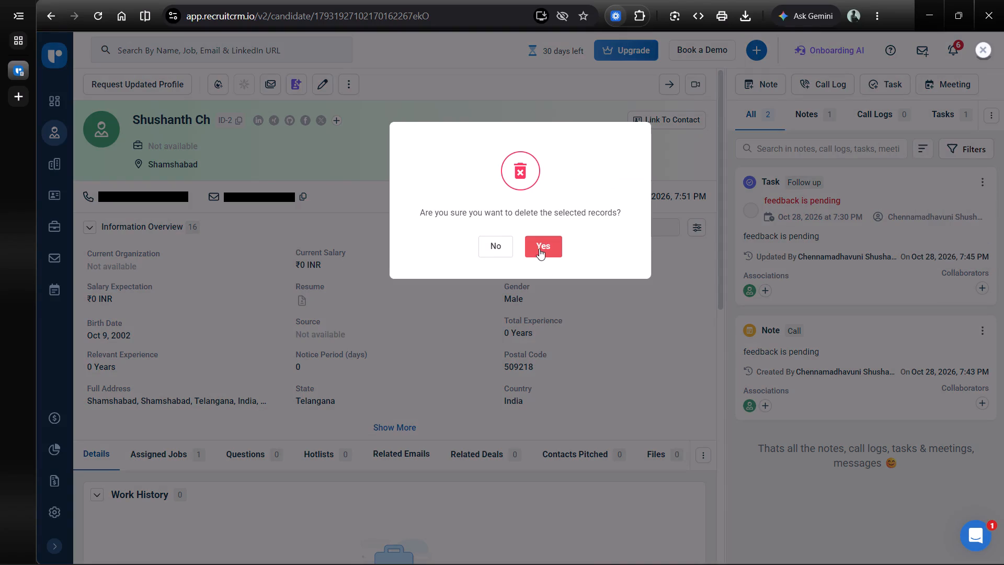
click(539, 248)
Delete the remaining "feedback is pending" Call note from the candidate's activity feed.
click(983, 183)
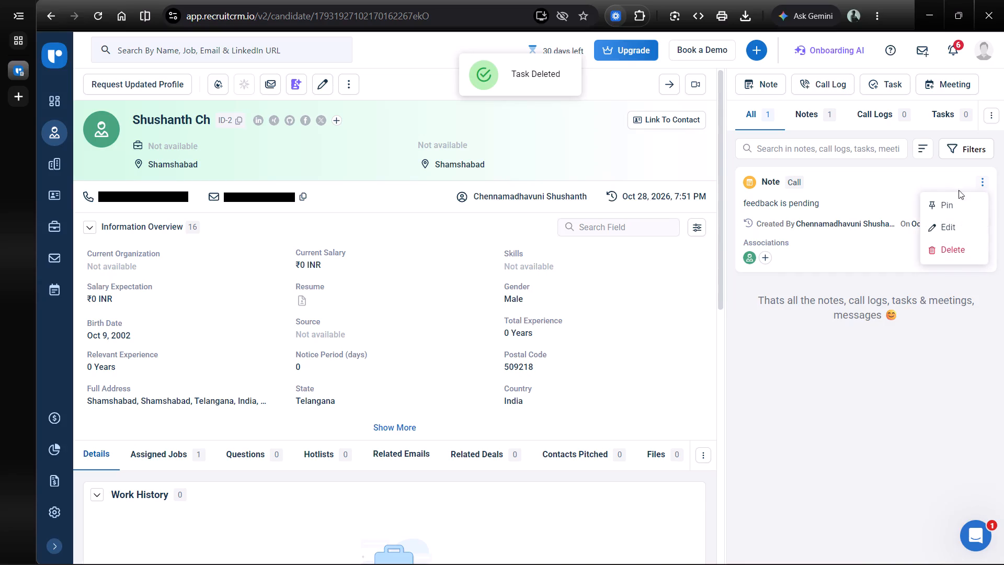
click(950, 256)
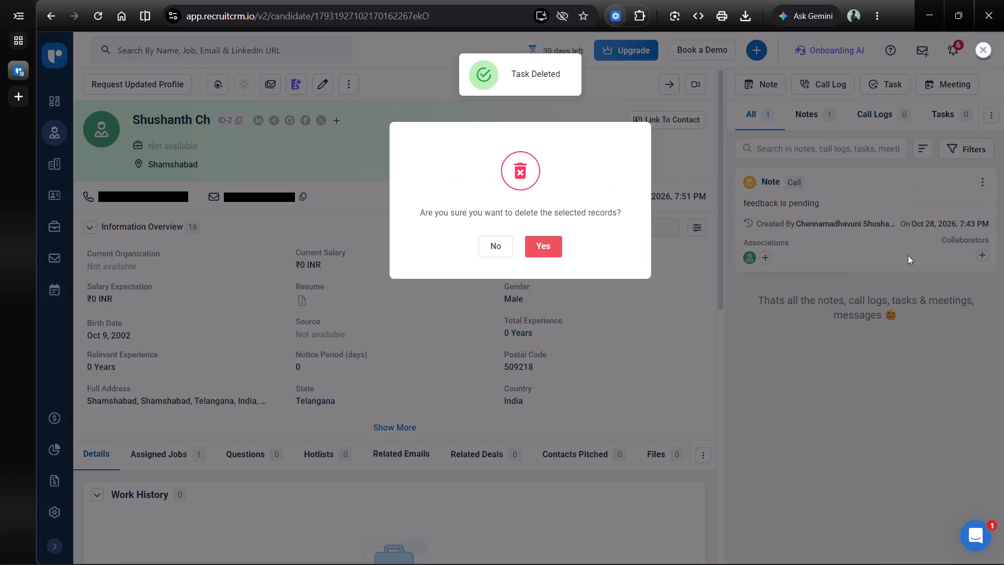
click(549, 247)
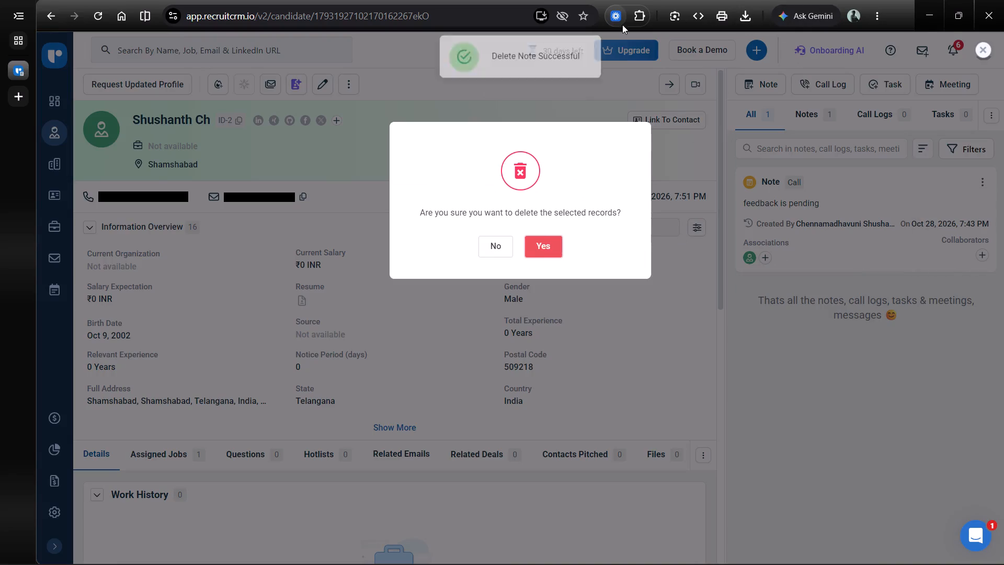
Paste "feedback is pending" from the clipboard history into the activity search field and cut it, leaving it ready for pasting.
click(774, 148)
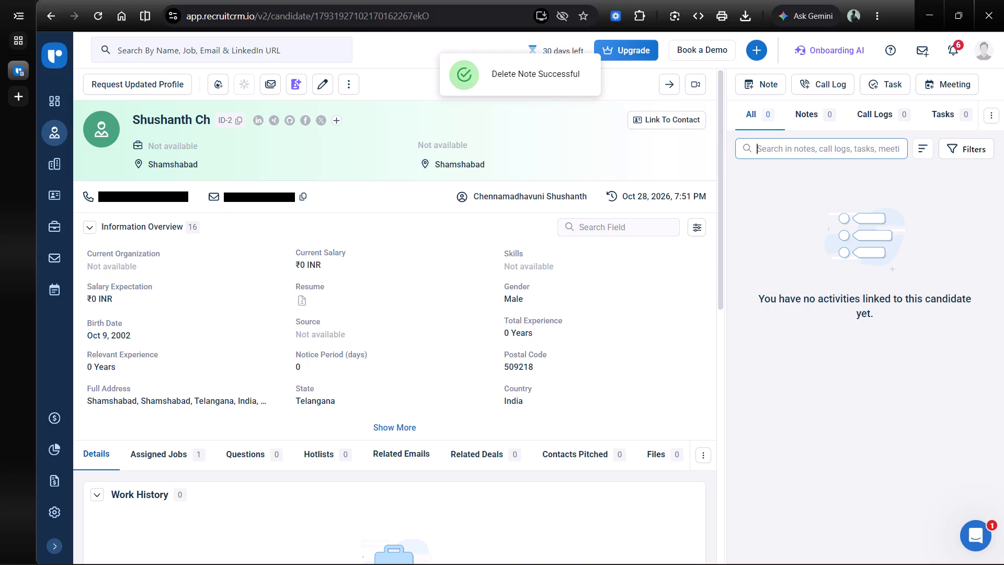
key(super+v)
key(Down)
key(Return)
key(ctrl+v)
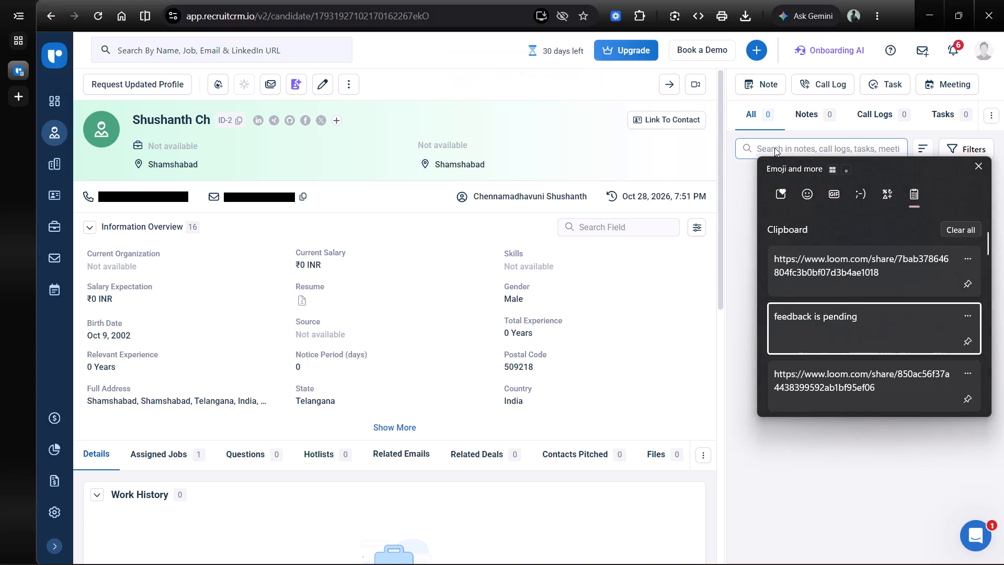
key(ctrl+a)
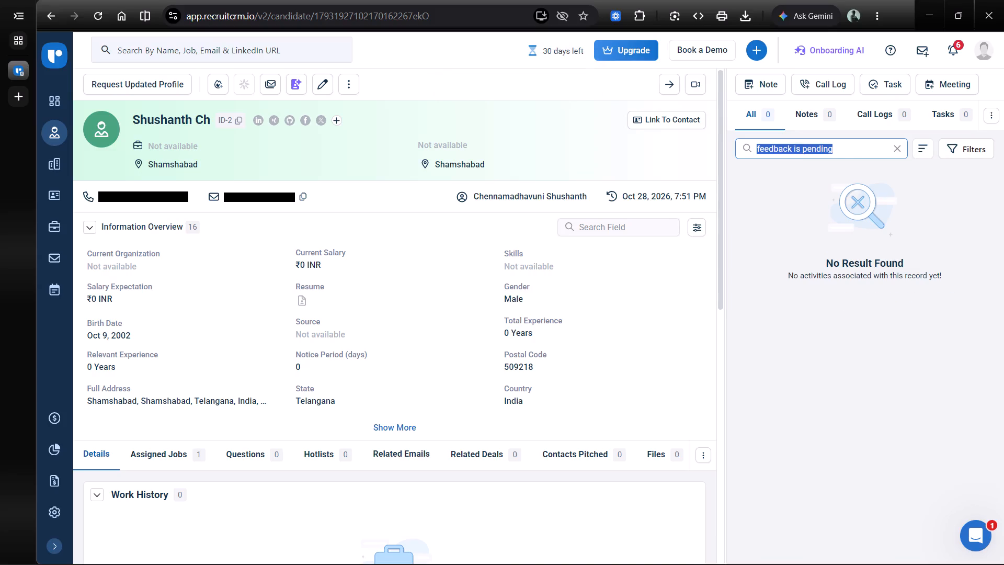
key(ctrl+x)
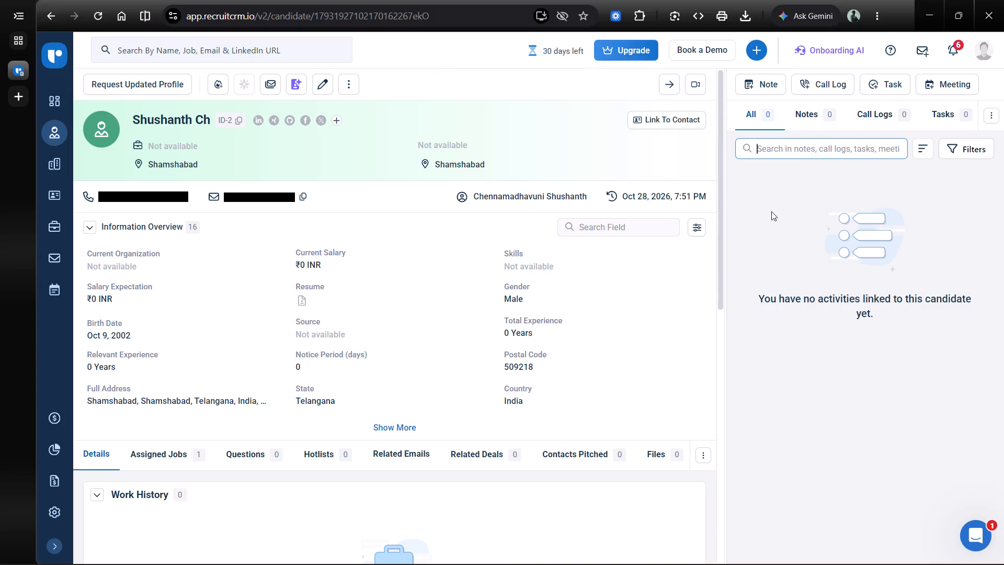
Return to the Candidates list and start a Loom recording of the current tab, with the recording controls moved clear of the sidebar.
click(56, 132)
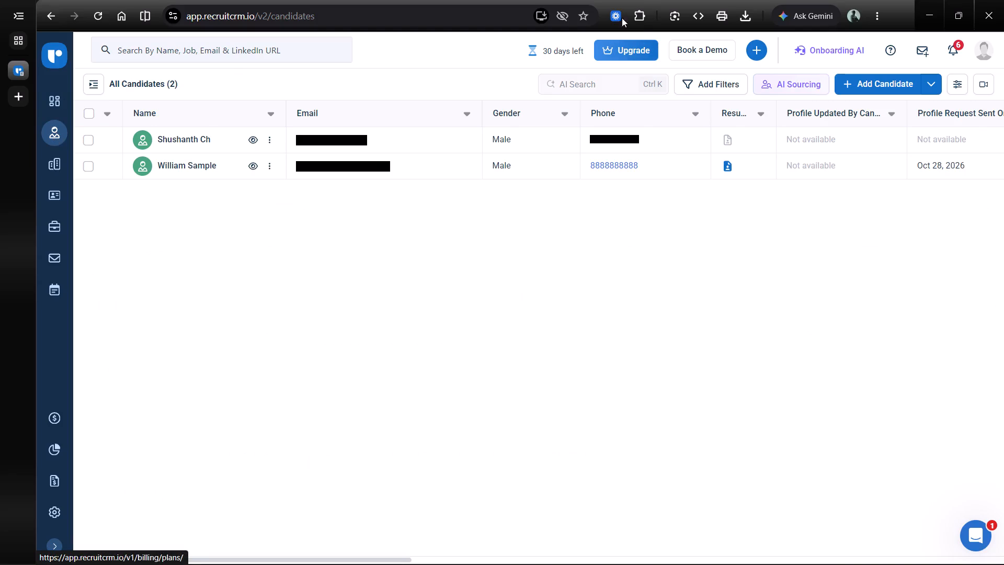
click(609, 11)
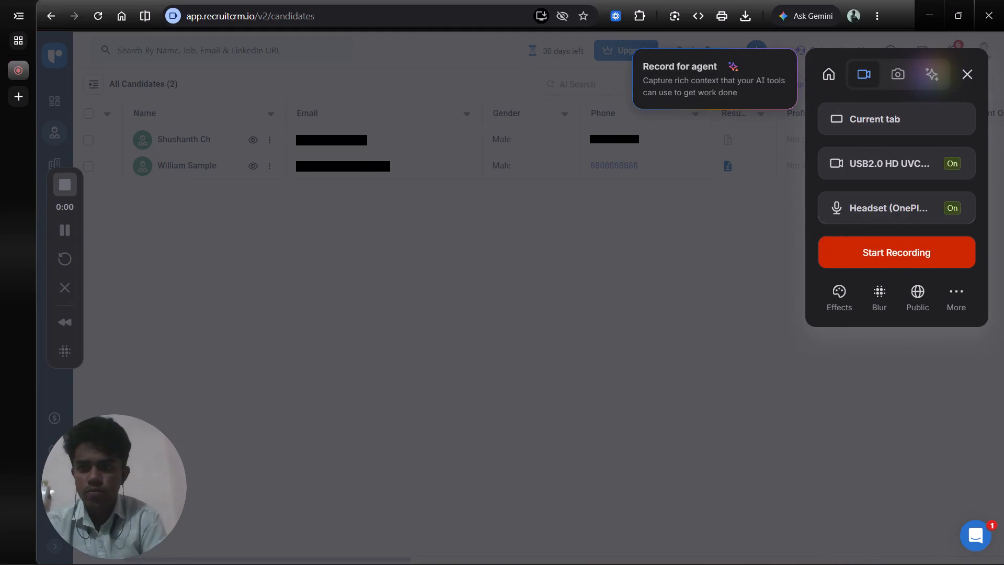
drag(77, 181, 624, 343)
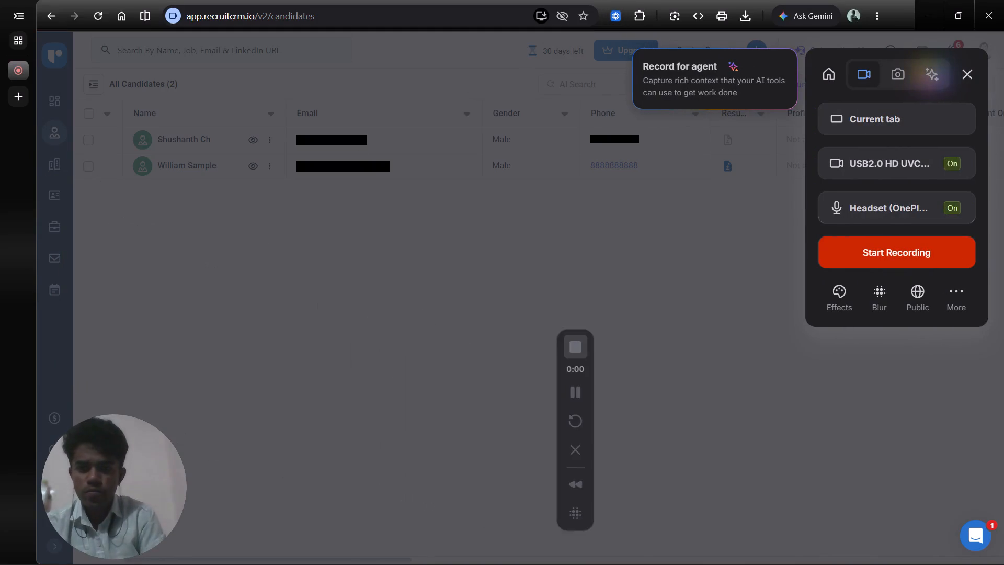
drag(624, 343, 643, 343)
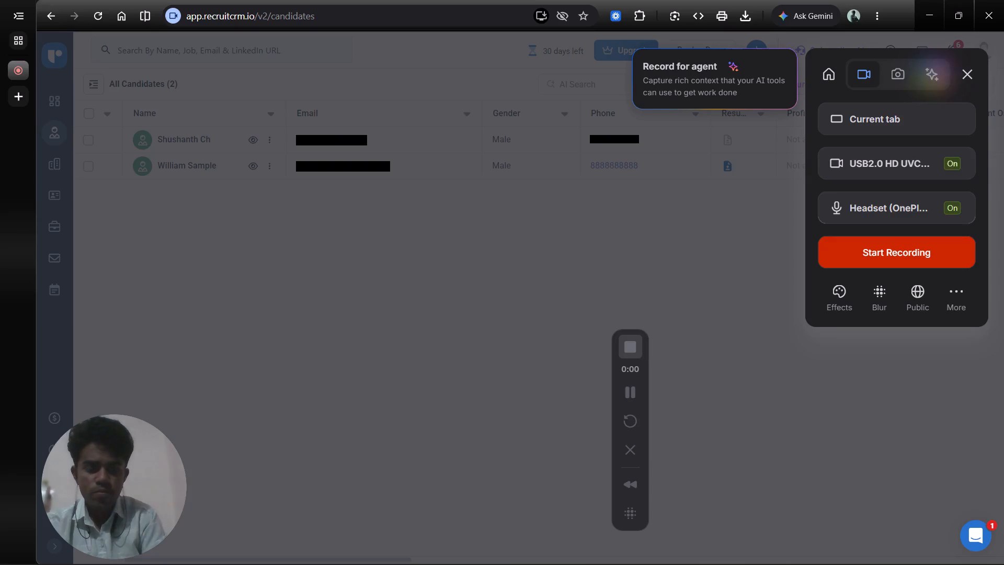
drag(640, 341, 968, 356)
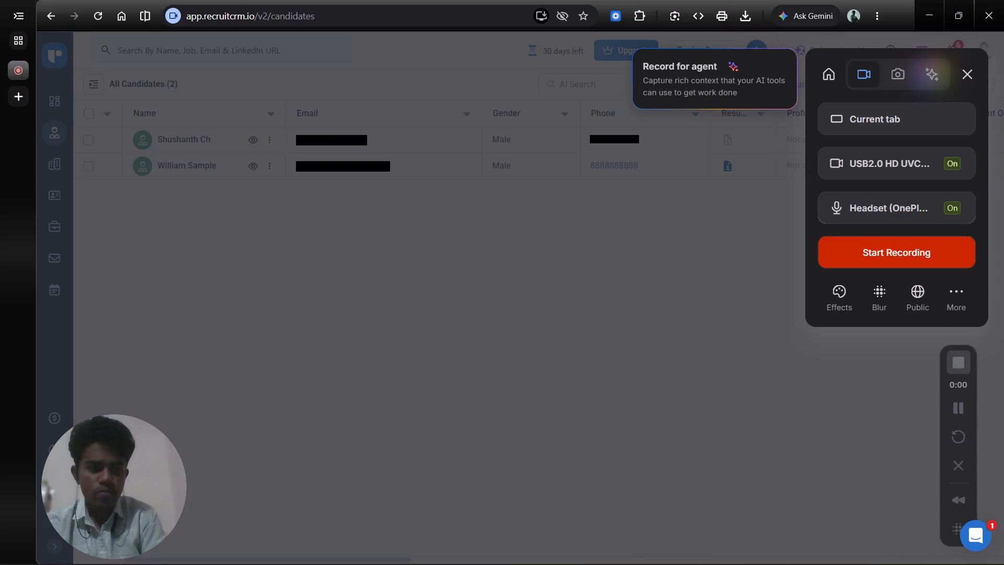
drag(968, 356, 965, 355)
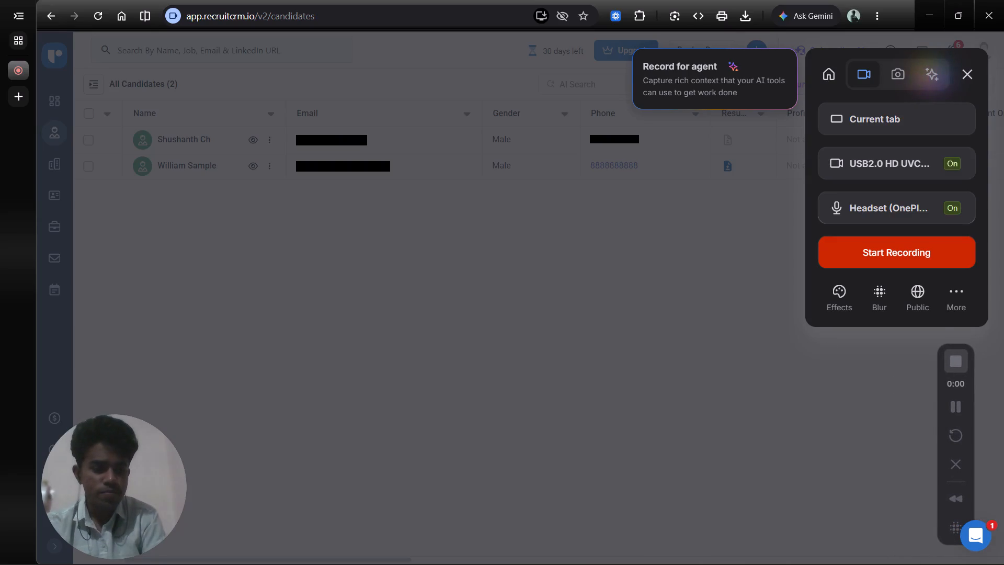
drag(965, 355, 972, 351)
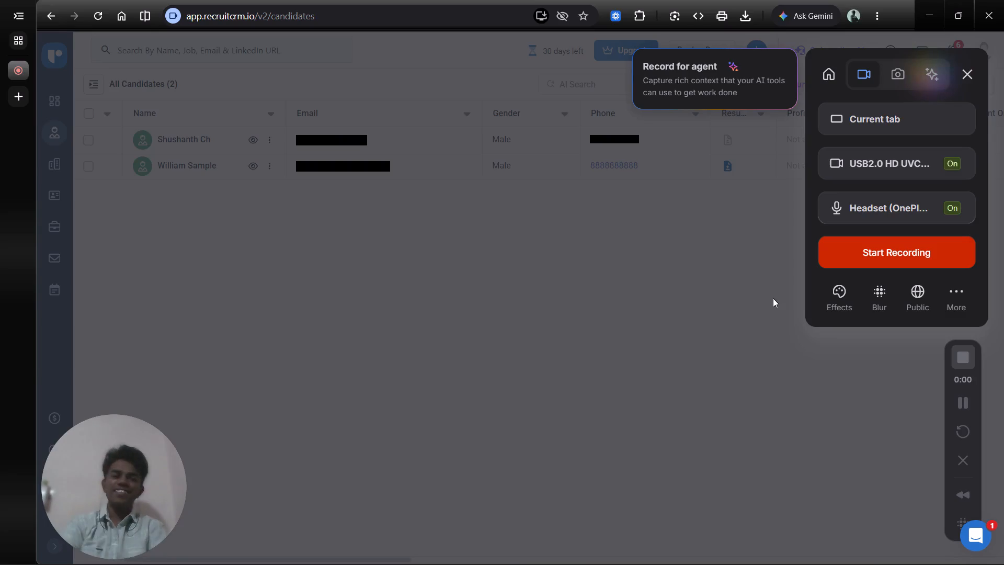
click(877, 268)
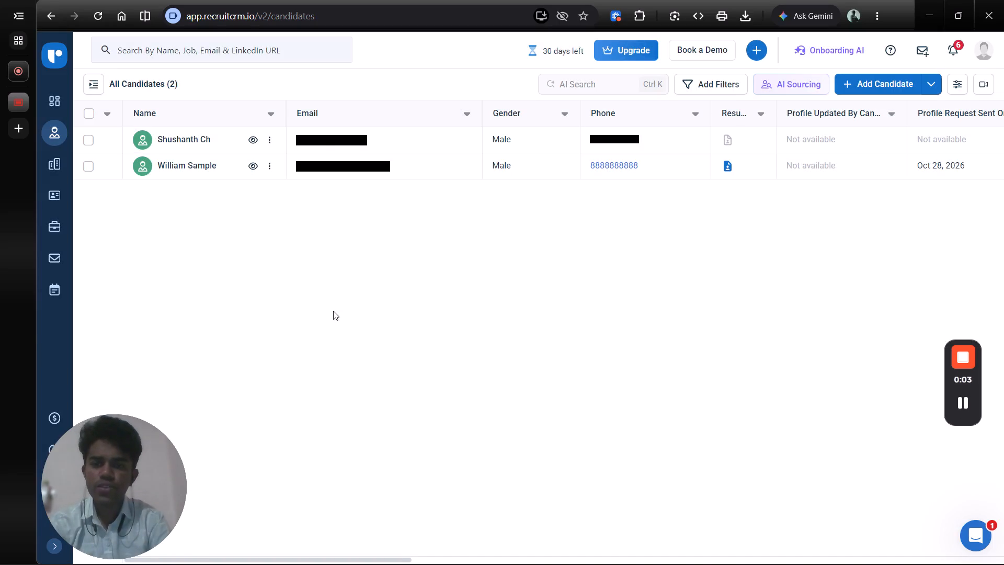
Open the first candidate's record and add a Call note reading "feedback is pending", without a follow-up task.
click(193, 138)
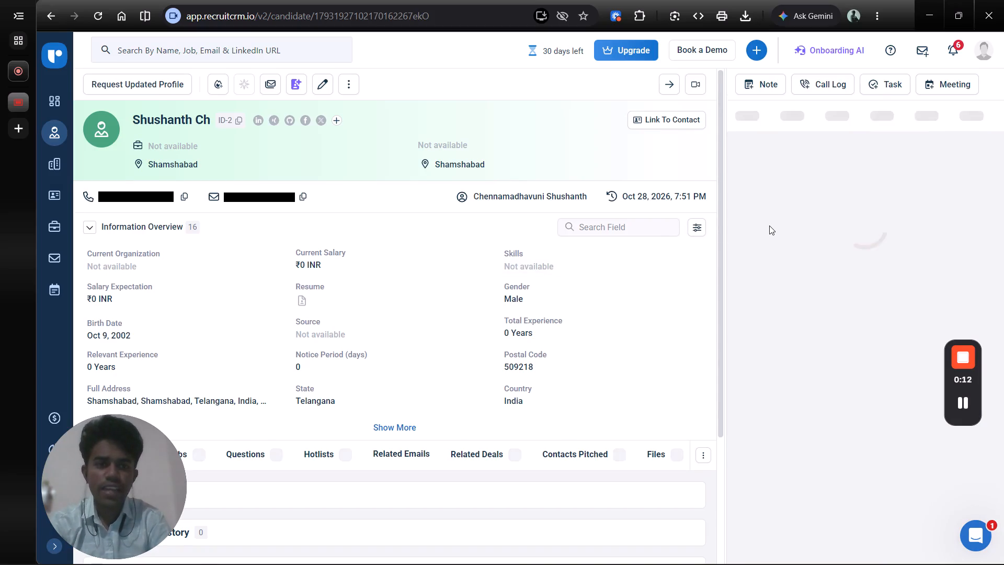
click(767, 85)
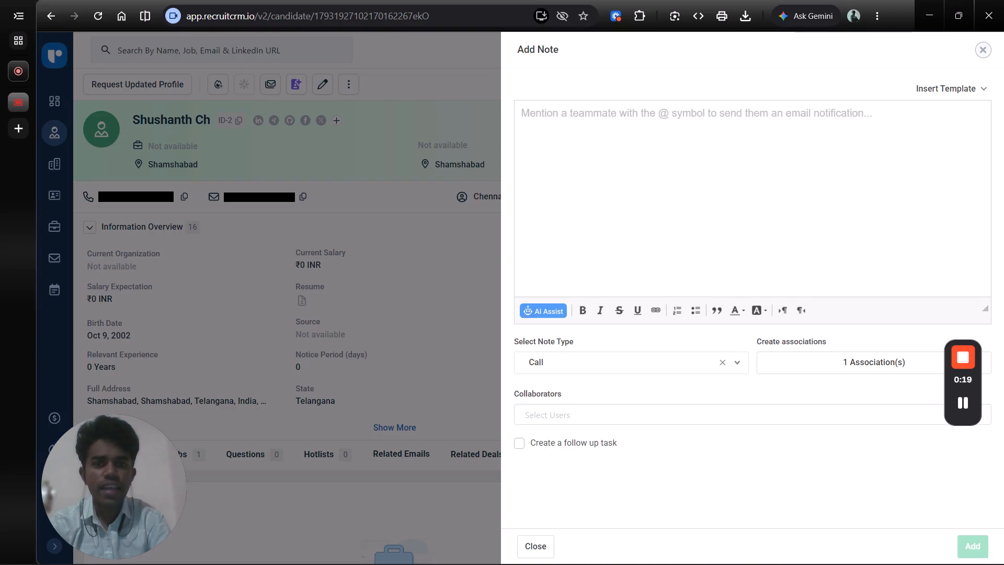
click(659, 161)
key(ctrl+v)
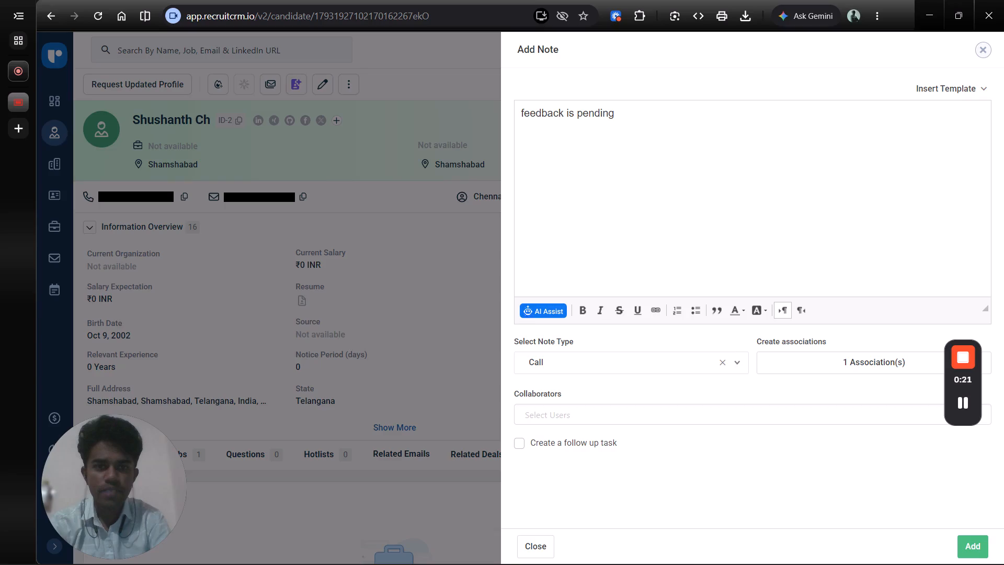
click(965, 544)
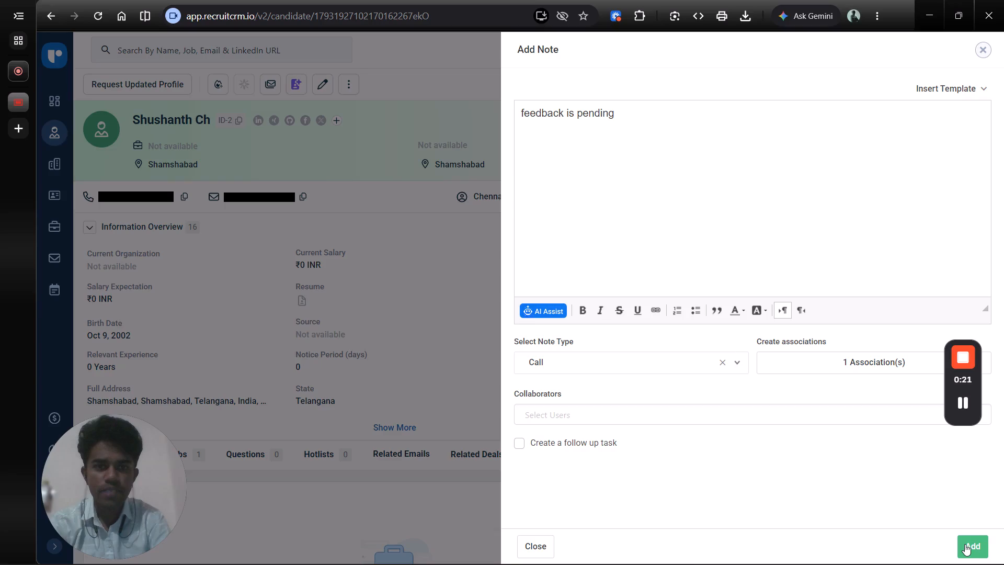